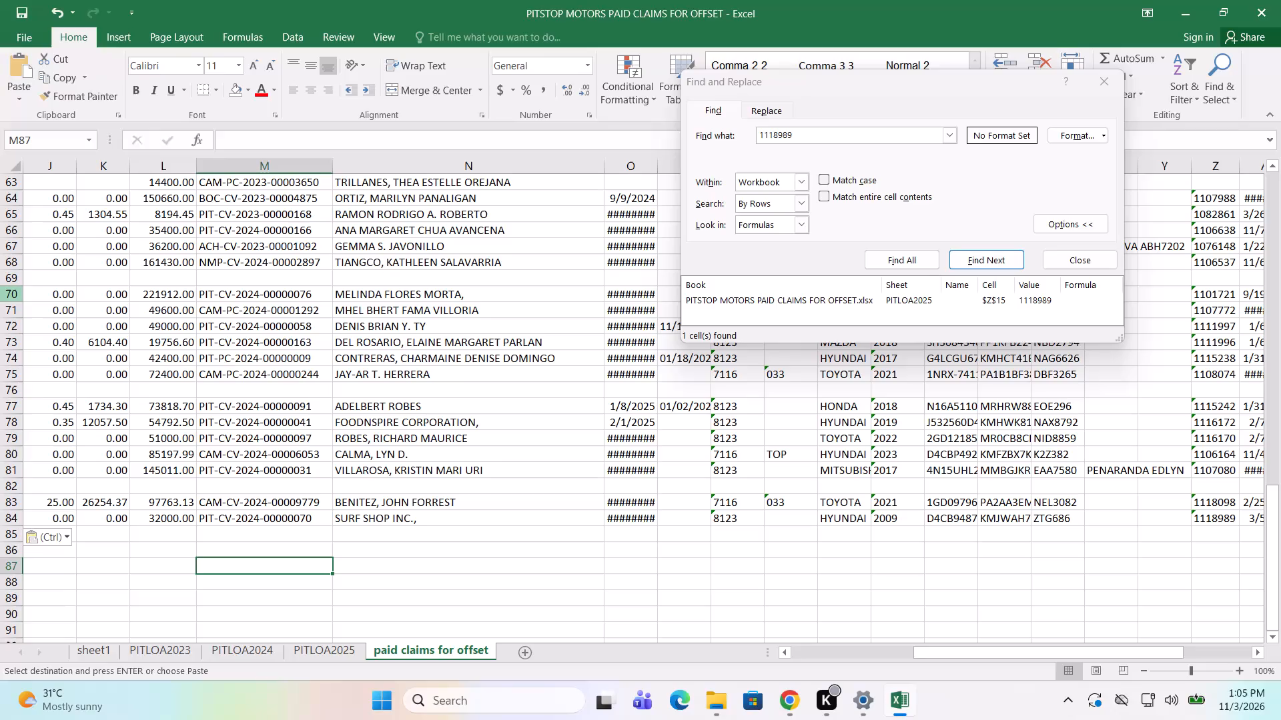
Select name cell N80 on the paid claims for offset sheet.
{"action": "left_click", "coordinate": [364, 453]}
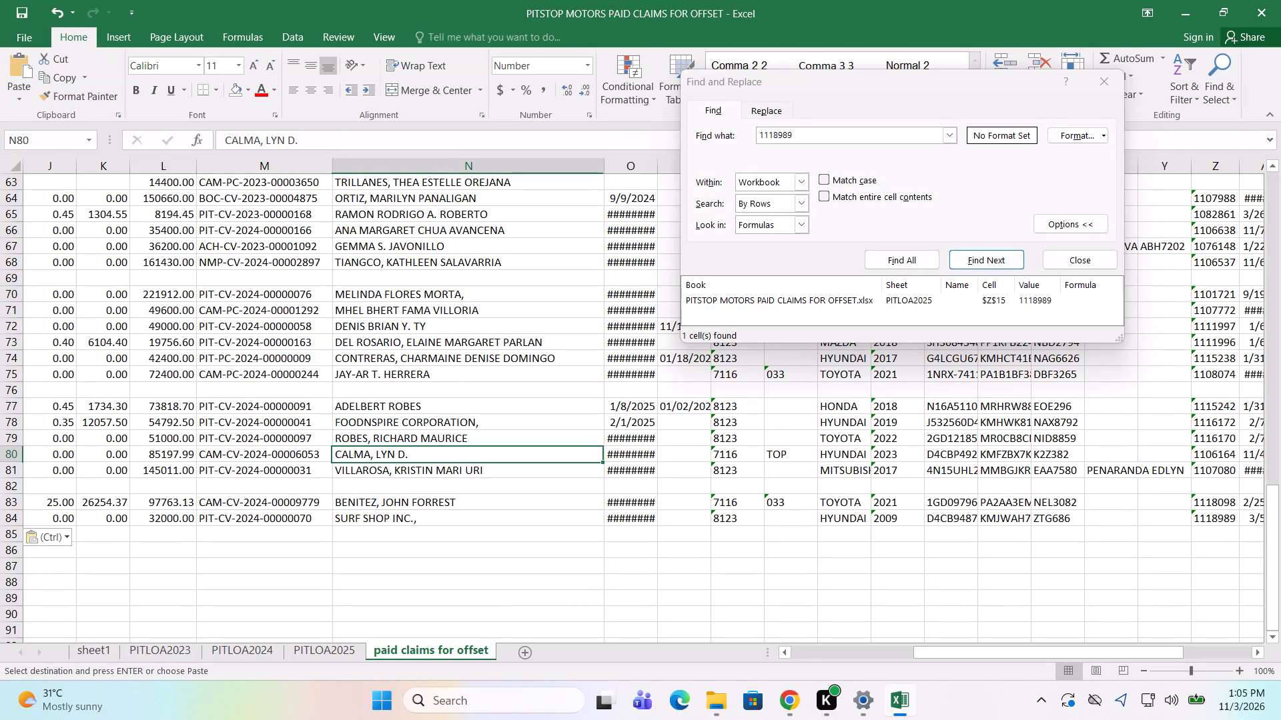
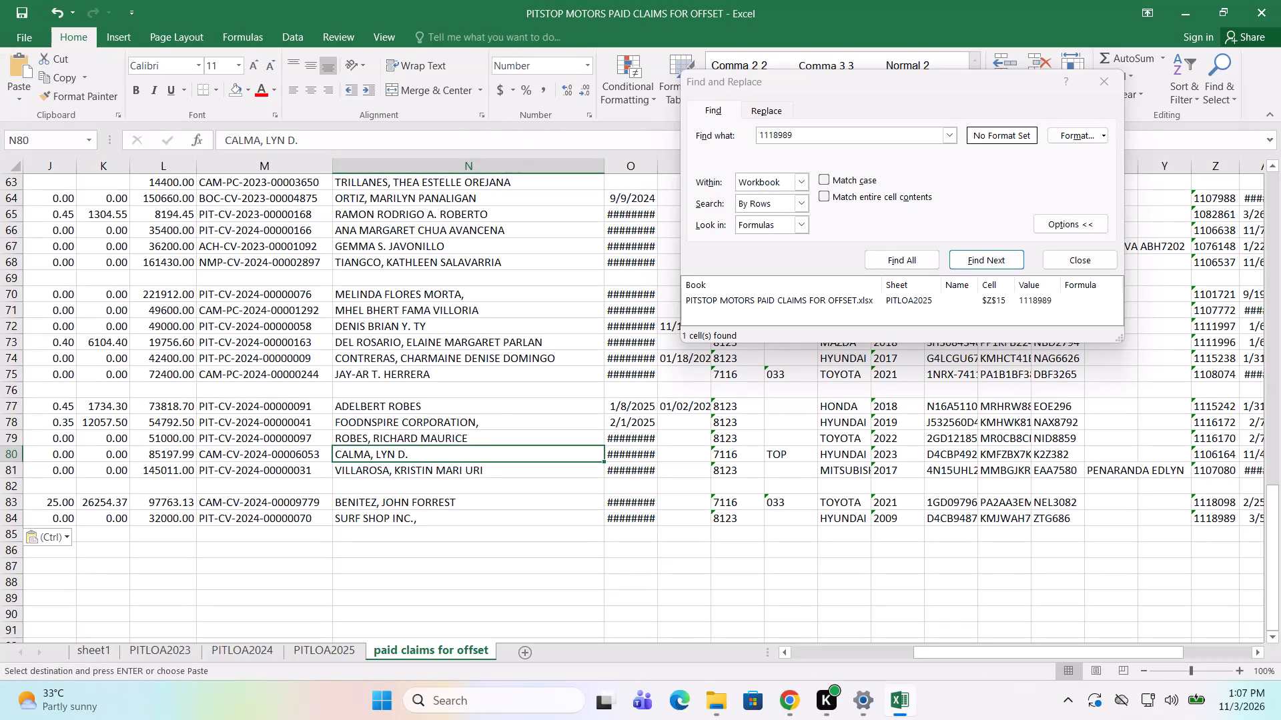
Select the SURF SHOP INC. name cell N84 in the last filled row of the paid claims for offset sheet.
{"action": "left_click", "coordinate": [497, 510]}
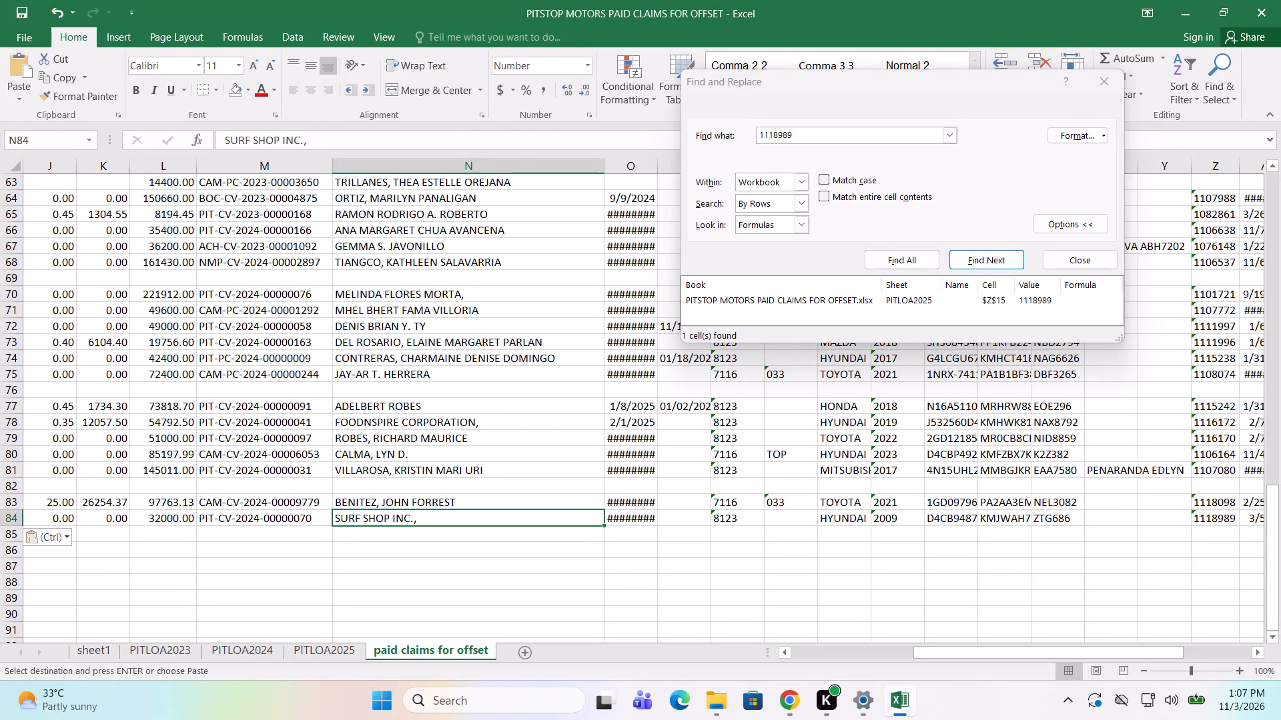
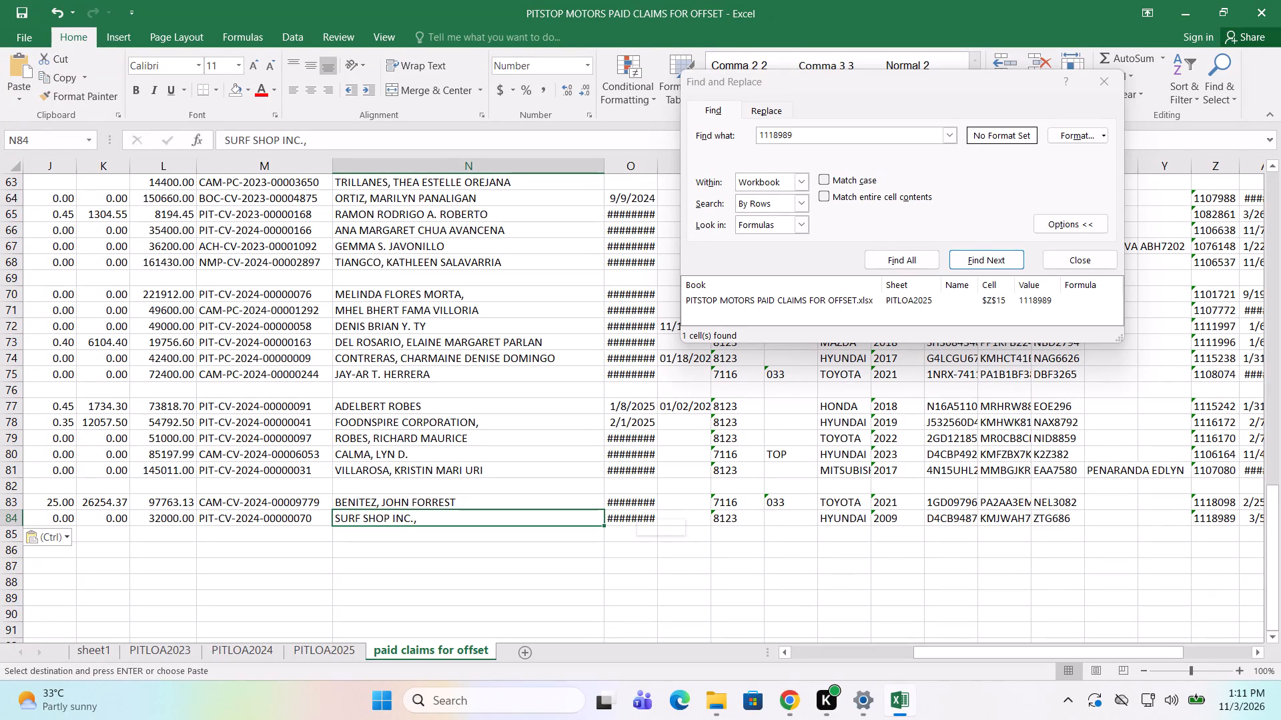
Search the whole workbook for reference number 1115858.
{"action": "left_click", "coordinate": [821, 138]}
{"action": "key", "text": "BackSpace"}
{"action": "key", "text": "BackSpace"}
{"action": "key", "text": "BackSpace"}
{"action": "key", "text": "BackSpace"}
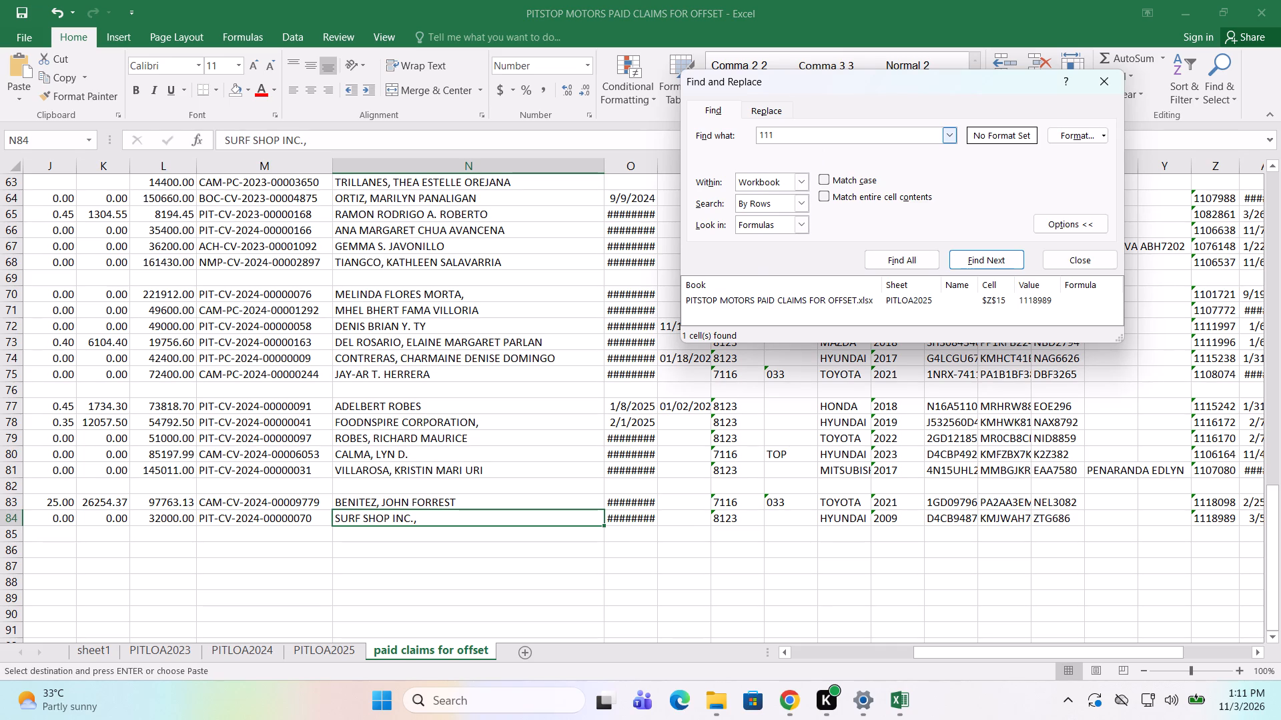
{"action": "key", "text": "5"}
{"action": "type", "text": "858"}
{"action": "left_click", "coordinate": [897, 253]}
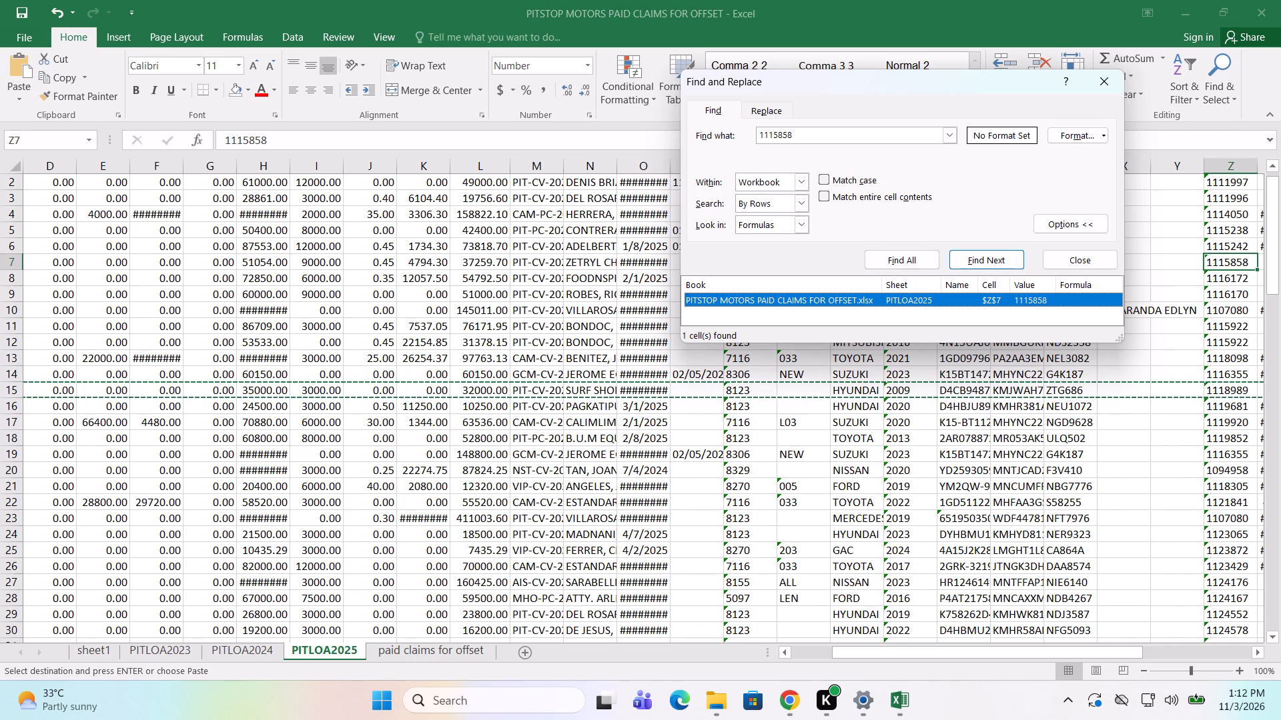
{"action": "left_click", "coordinate": [13, 260]}
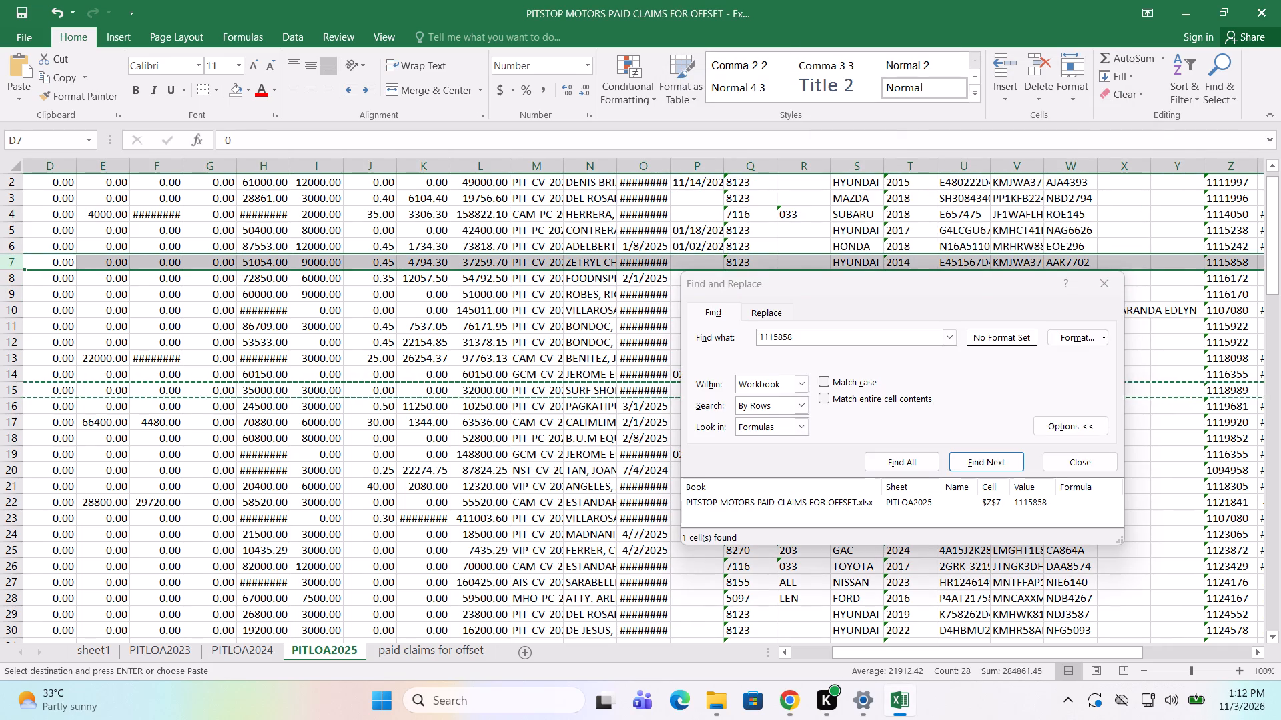
{"action": "key", "text": "ctrl+c"}
{"action": "left_click", "coordinate": [434, 647]}
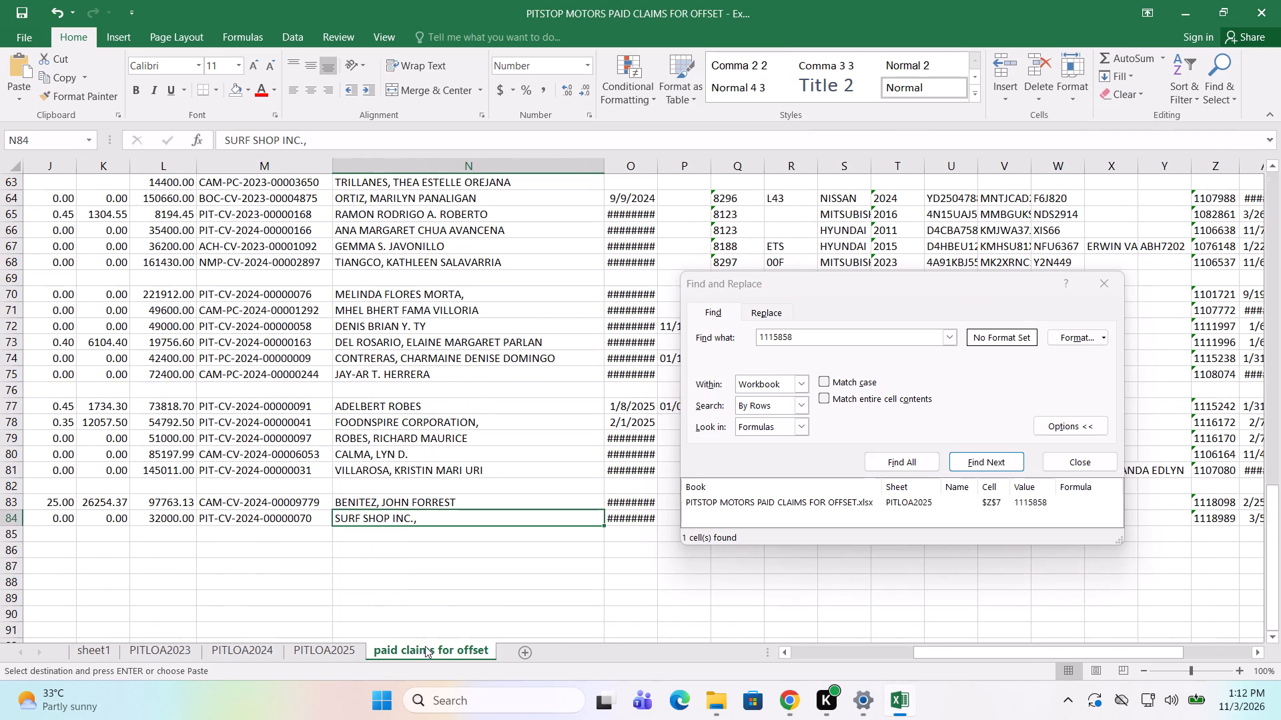
{"action": "left_click", "coordinate": [11, 530]}
{"action": "left_click", "coordinate": [12, 539]}
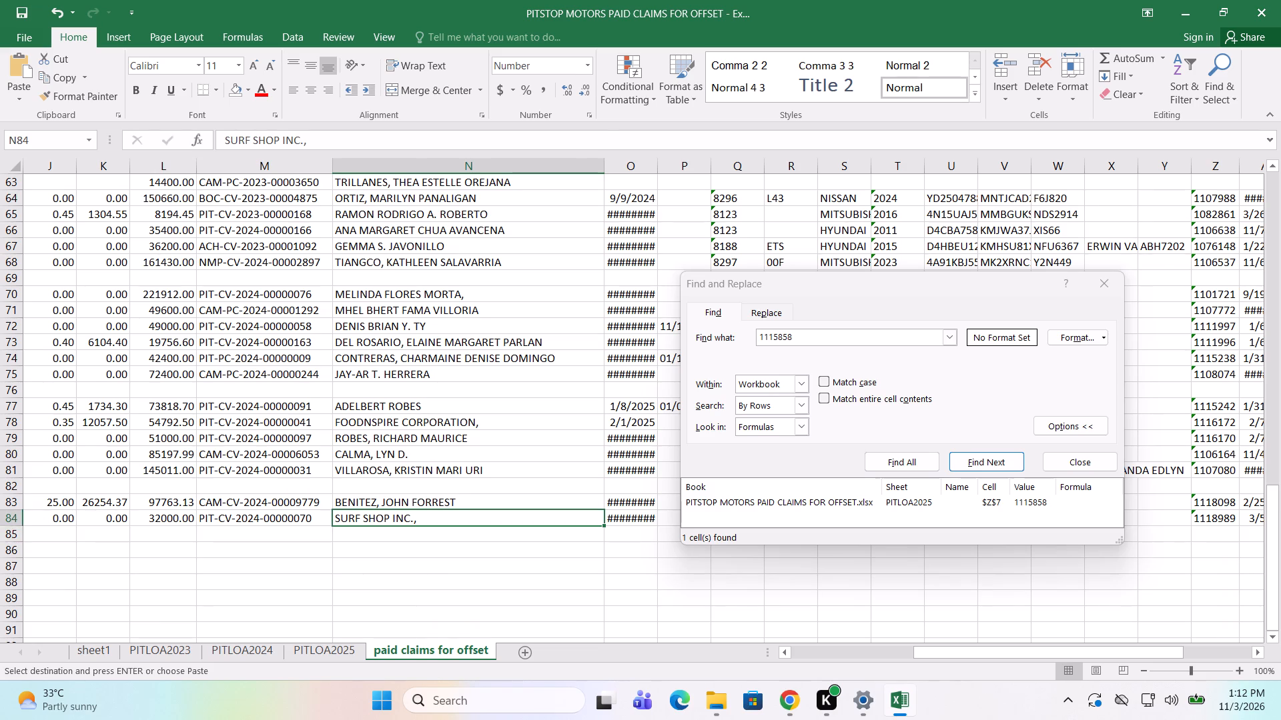
{"action": "left_click", "coordinate": [14, 529]}
{"action": "left_click", "coordinate": [10, 533]}
{"action": "key", "text": "ctrl+v"}
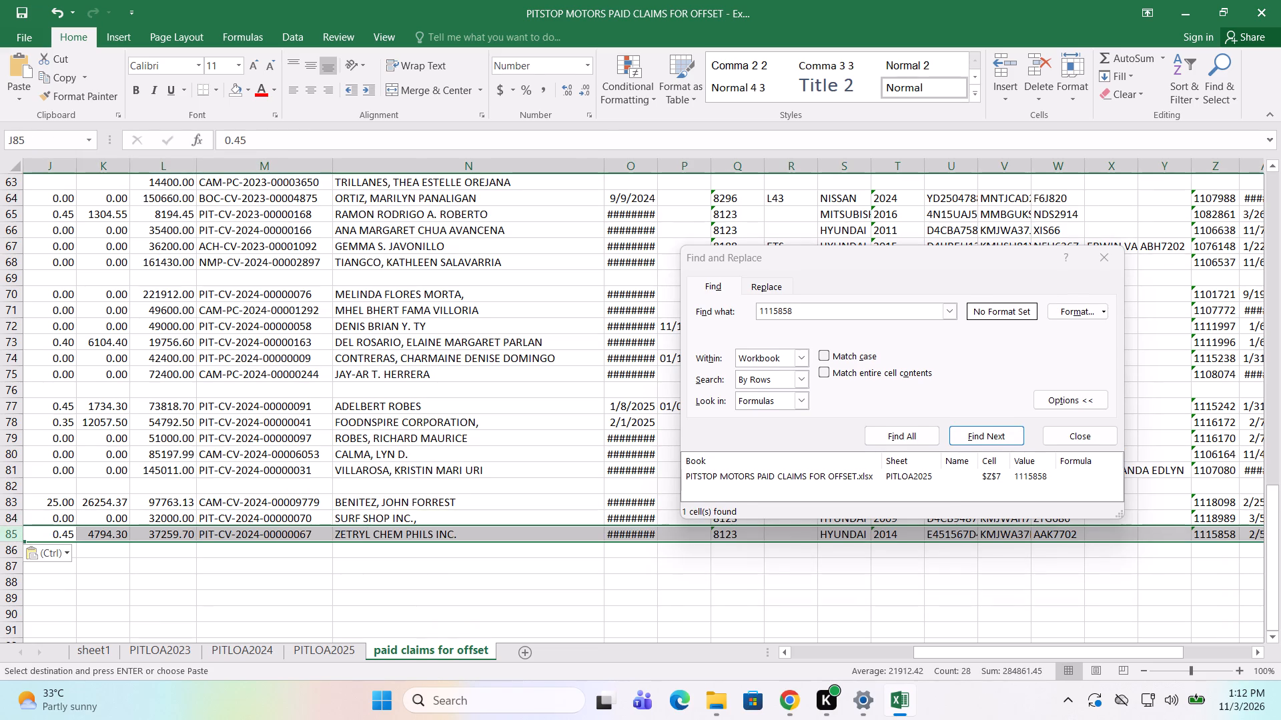
{"action": "left_click", "coordinate": [326, 564]}
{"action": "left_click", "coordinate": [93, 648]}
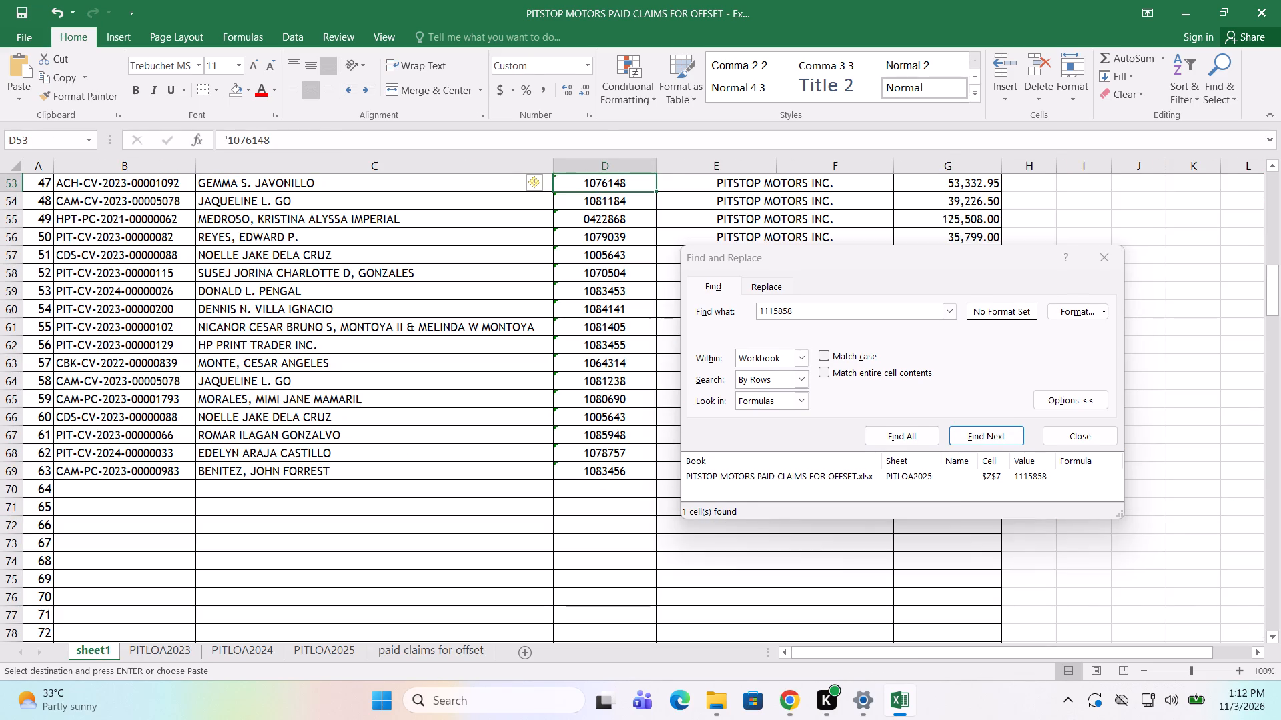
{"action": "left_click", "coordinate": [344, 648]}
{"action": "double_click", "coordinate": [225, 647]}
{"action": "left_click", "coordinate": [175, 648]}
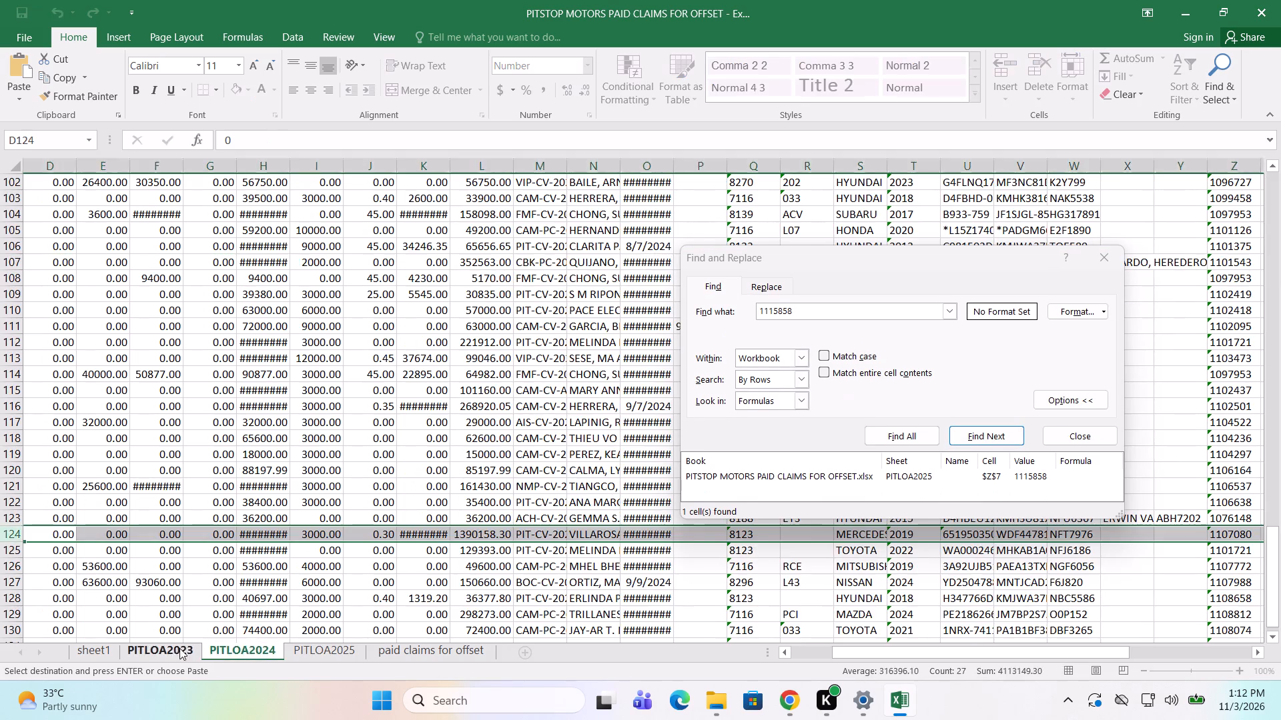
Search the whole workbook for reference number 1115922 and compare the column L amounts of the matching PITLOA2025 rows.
{"action": "left_click_drag", "start_coordinate": [844, 303], "coordinate": [781, 303]}
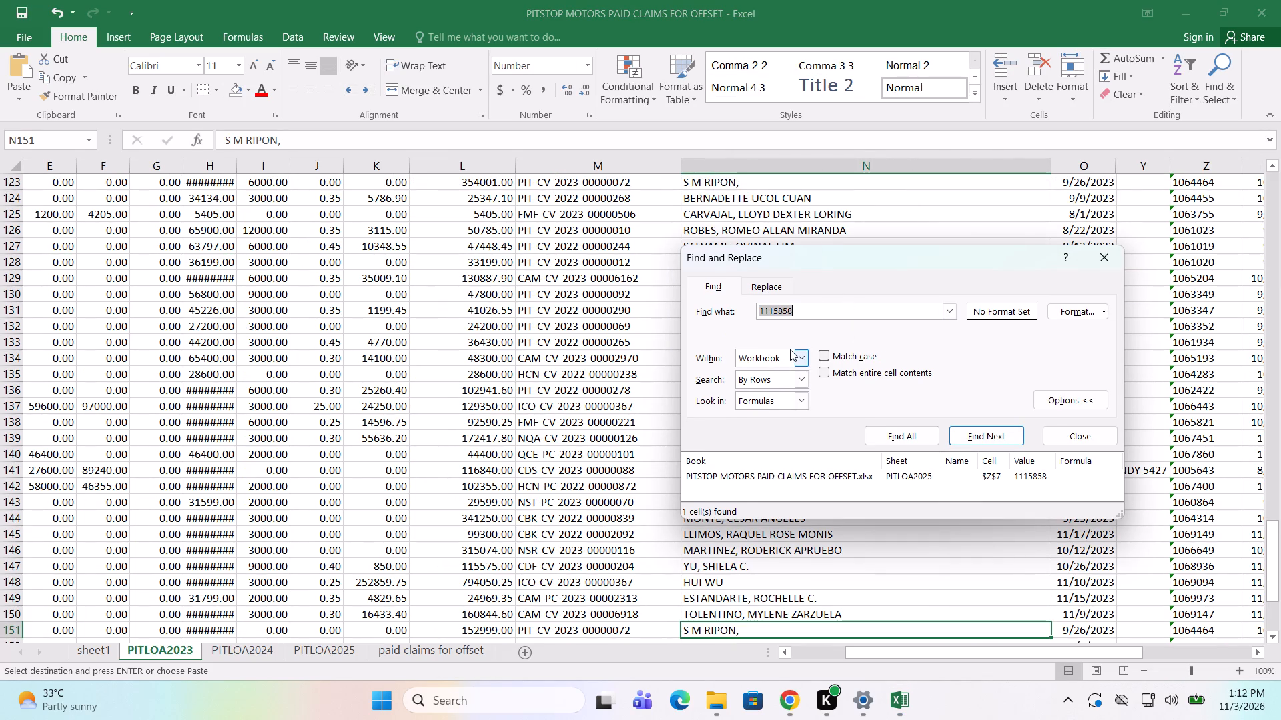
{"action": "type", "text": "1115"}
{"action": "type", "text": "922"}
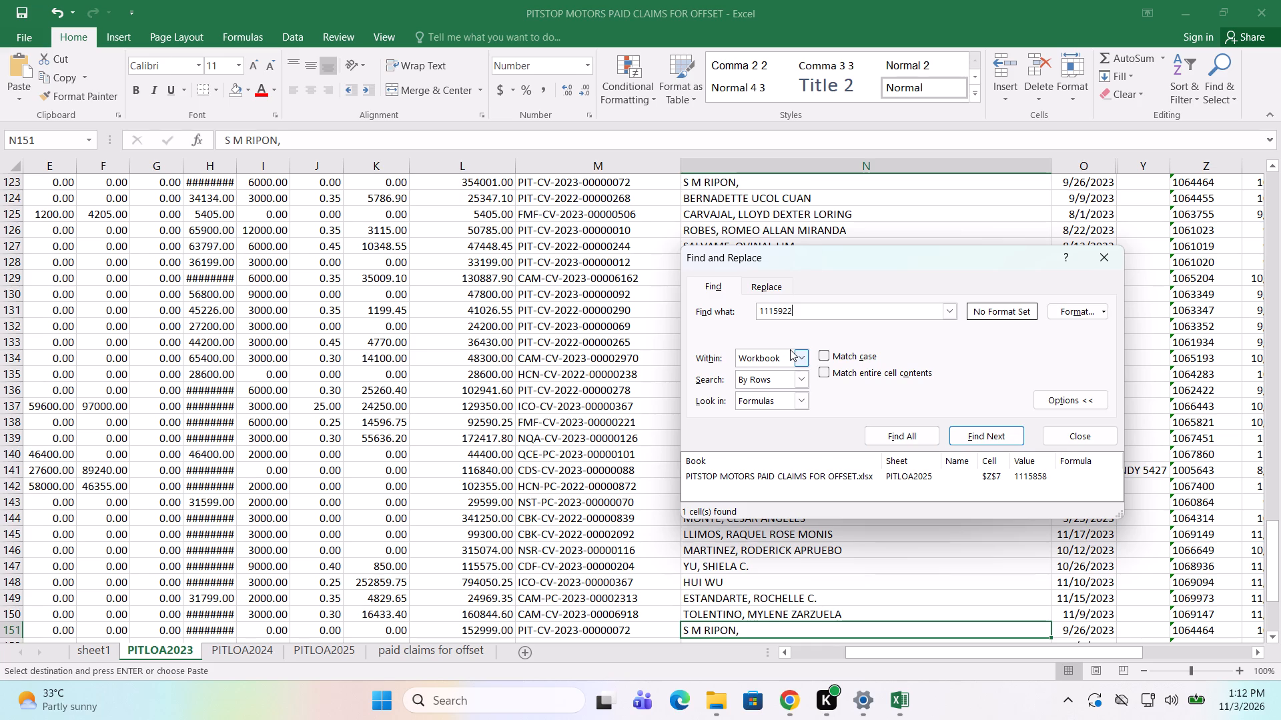
{"action": "left_click", "coordinate": [925, 433]}
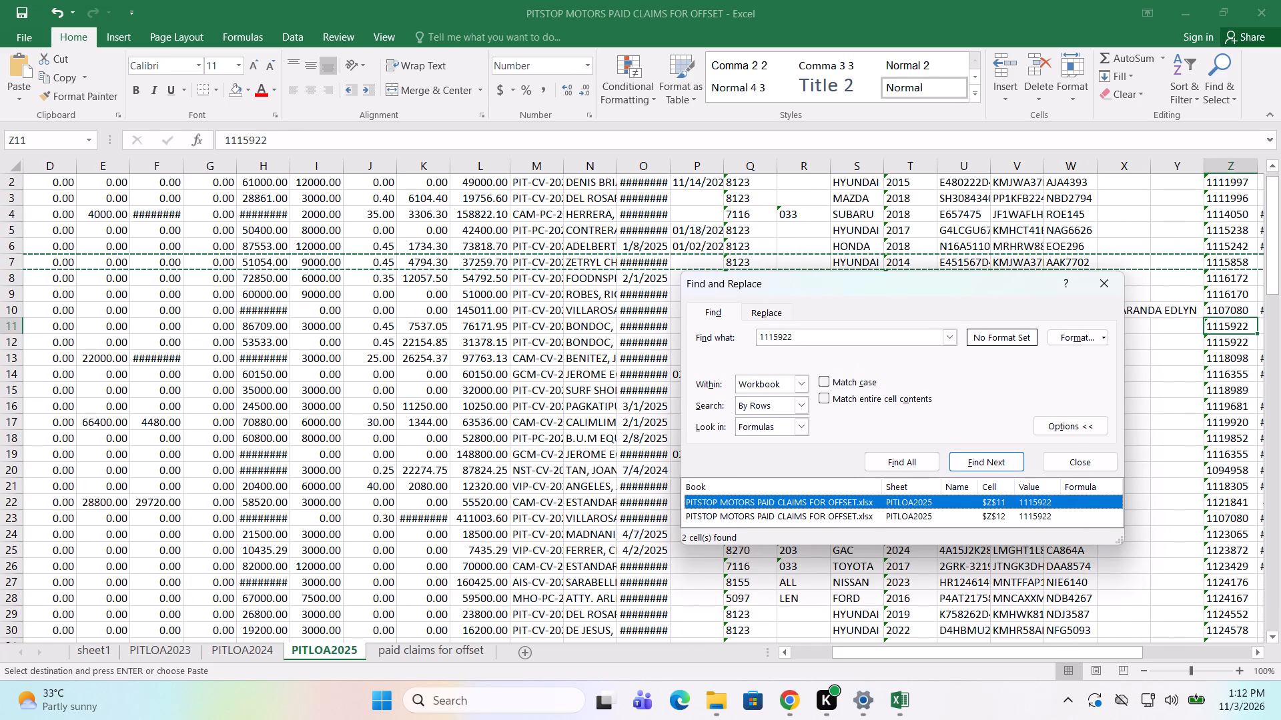
{"action": "left_click", "coordinate": [17, 327]}
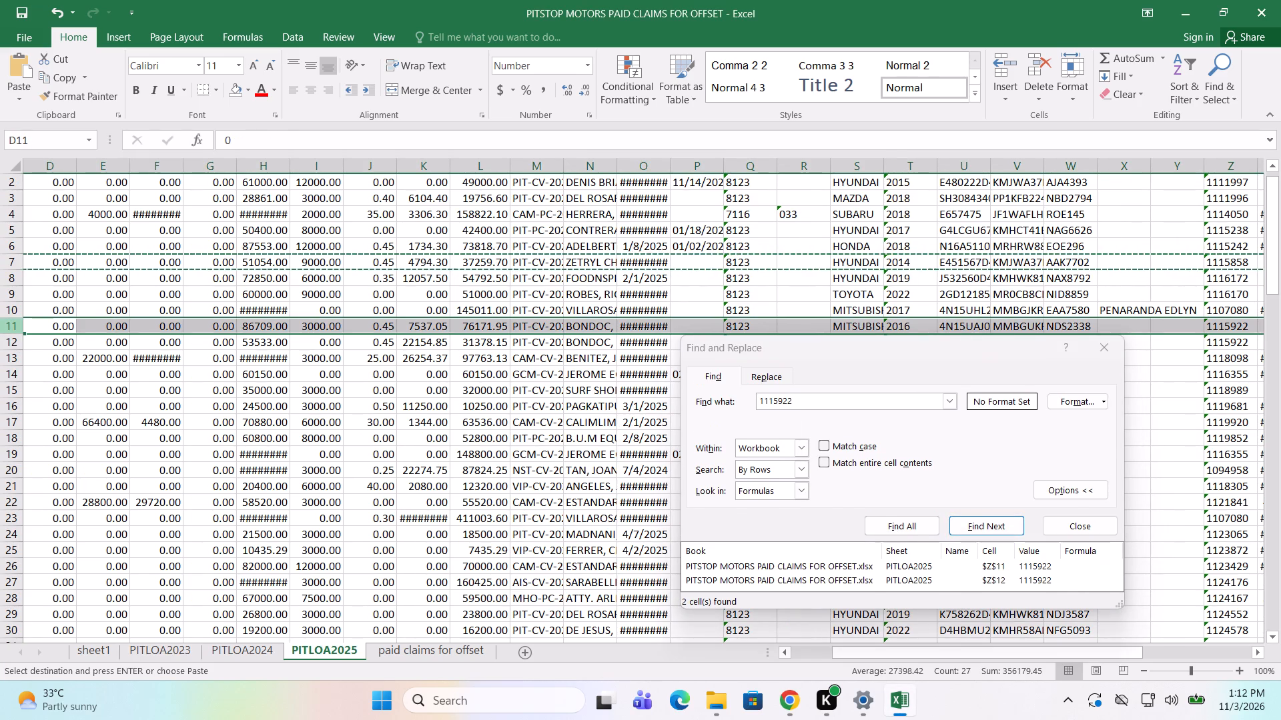
{"action": "left_click", "coordinate": [1034, 581]}
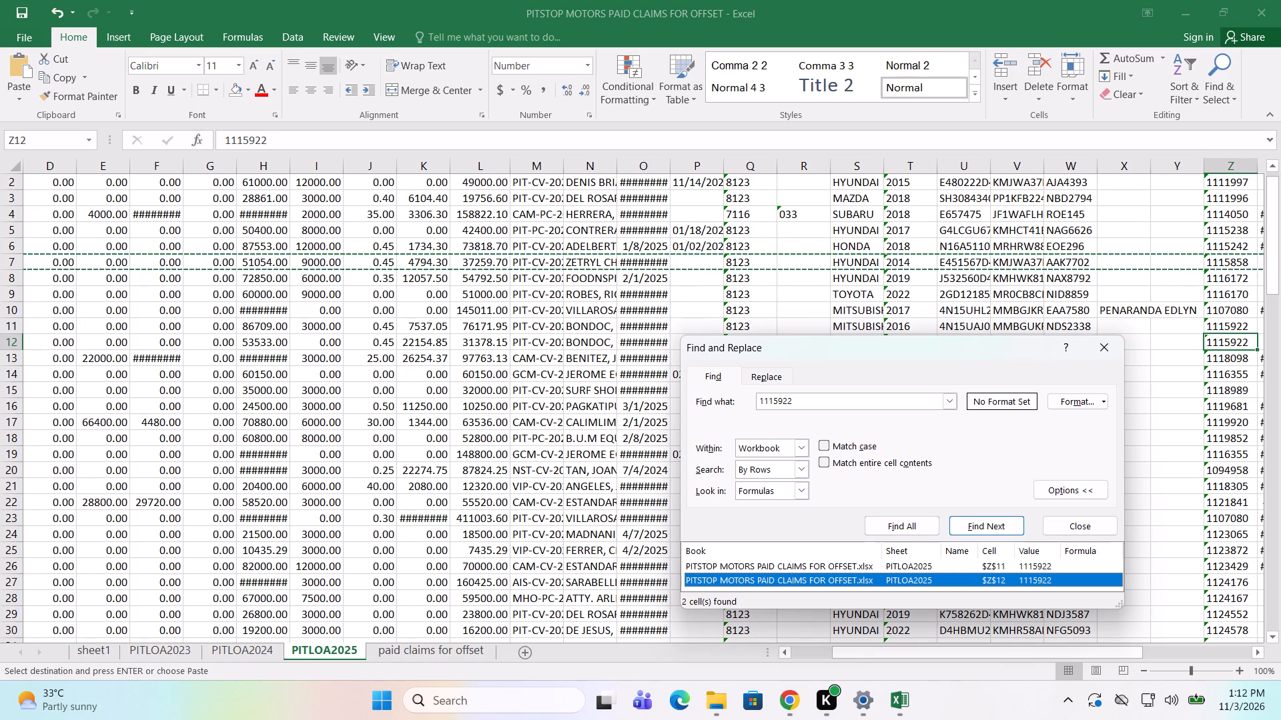
{"action": "left_click_drag", "start_coordinate": [489, 327], "coordinate": [489, 339]}
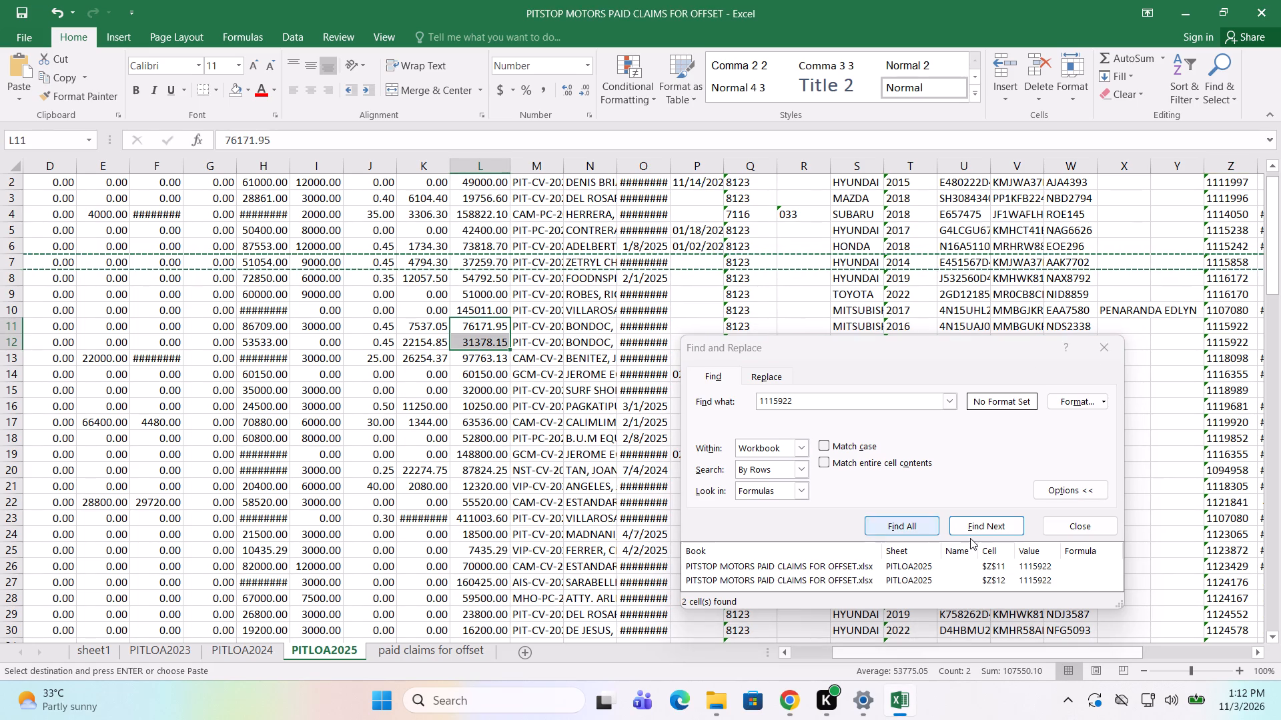
{"action": "left_click_drag", "start_coordinate": [1031, 609], "coordinate": [1031, 631]}
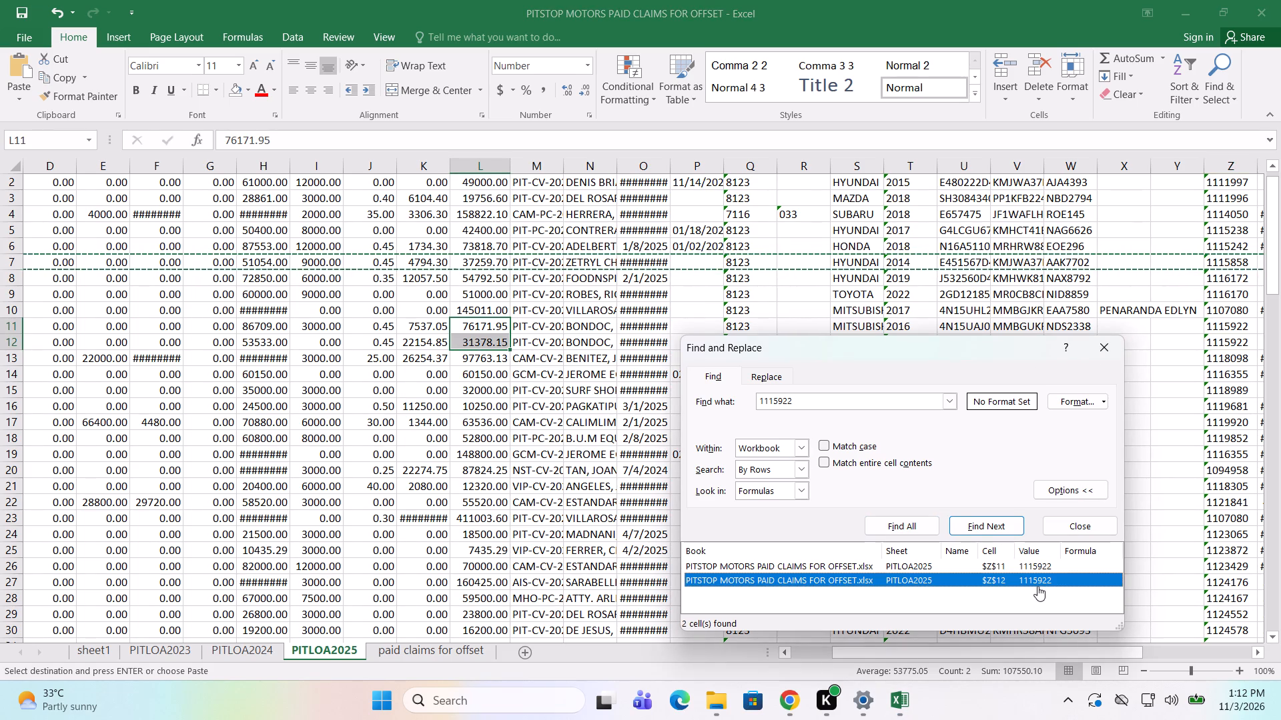
{"action": "left_click", "coordinate": [1037, 583]}
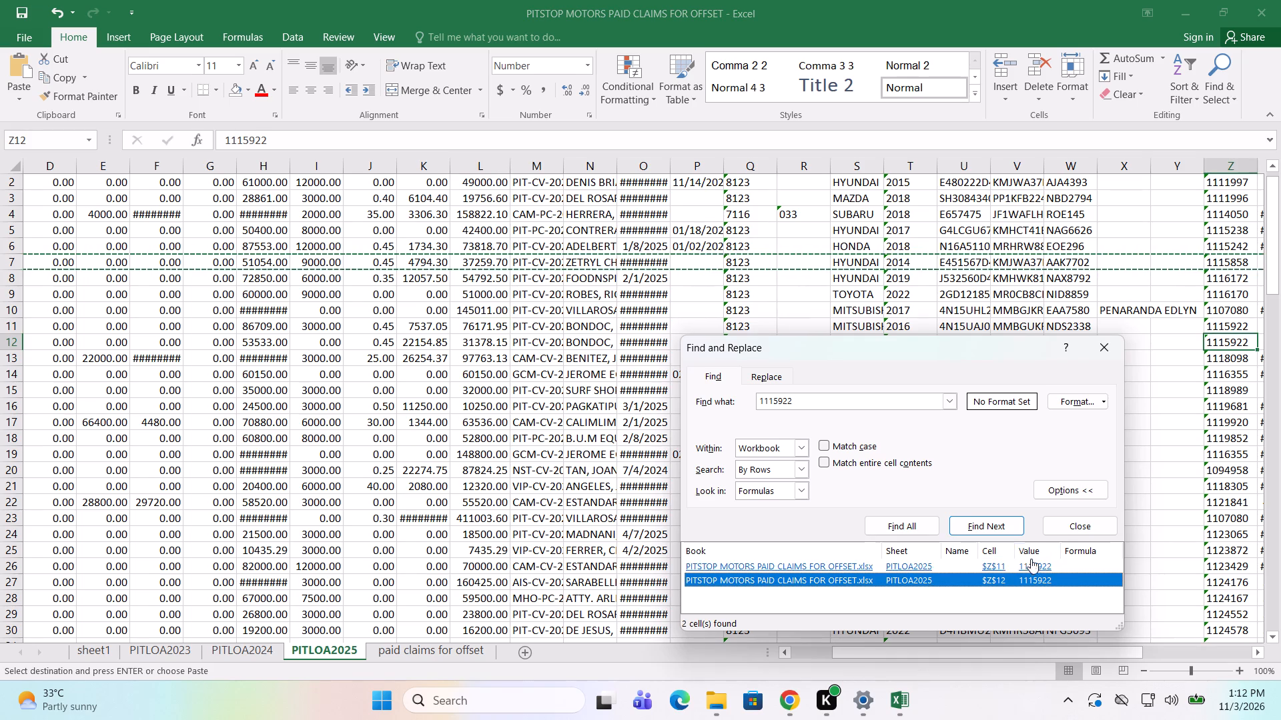
{"action": "left_click", "coordinate": [1031, 567]}
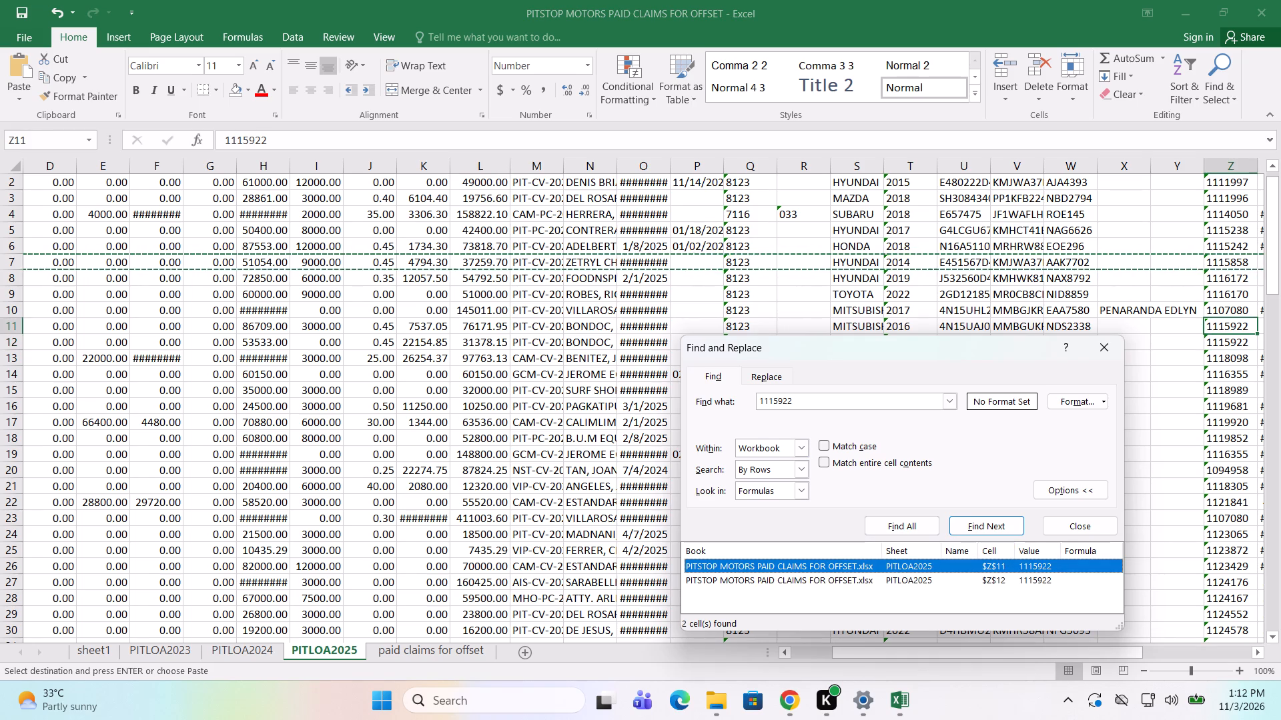
{"action": "left_click_drag", "start_coordinate": [479, 329], "coordinate": [481, 349]}
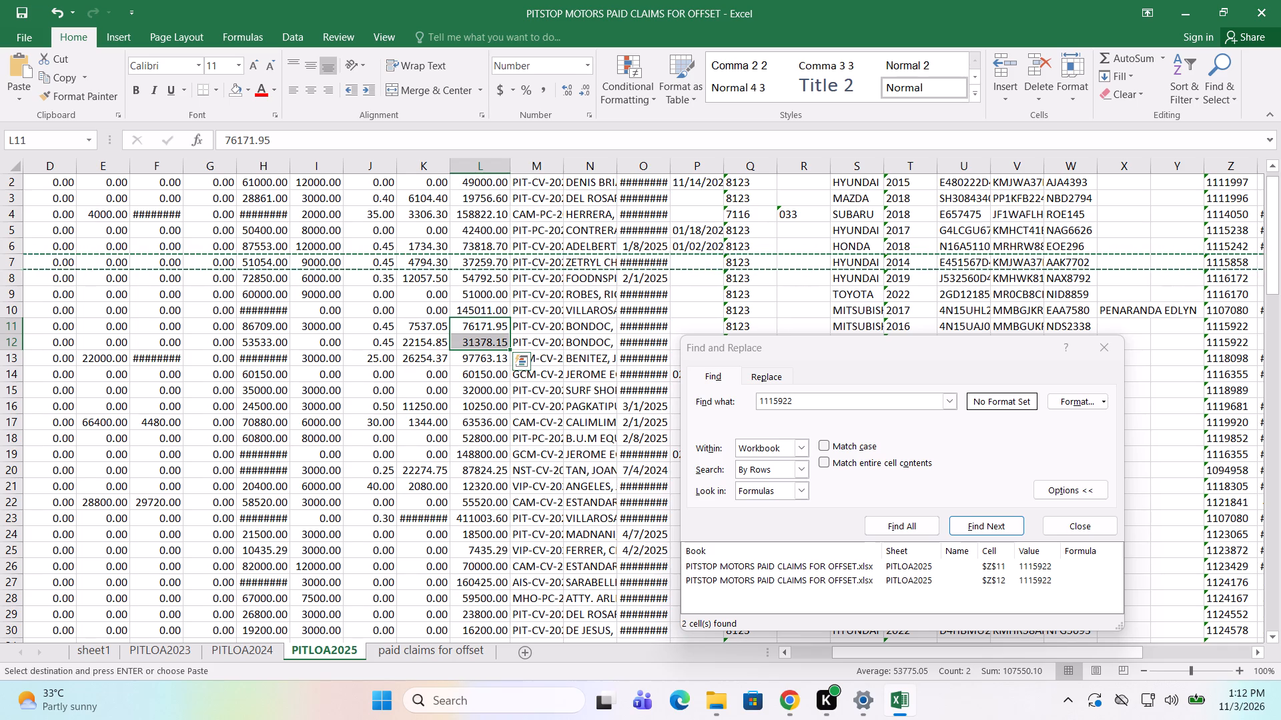
{"action": "left_click_drag", "start_coordinate": [841, 403], "coordinate": [649, 375]}
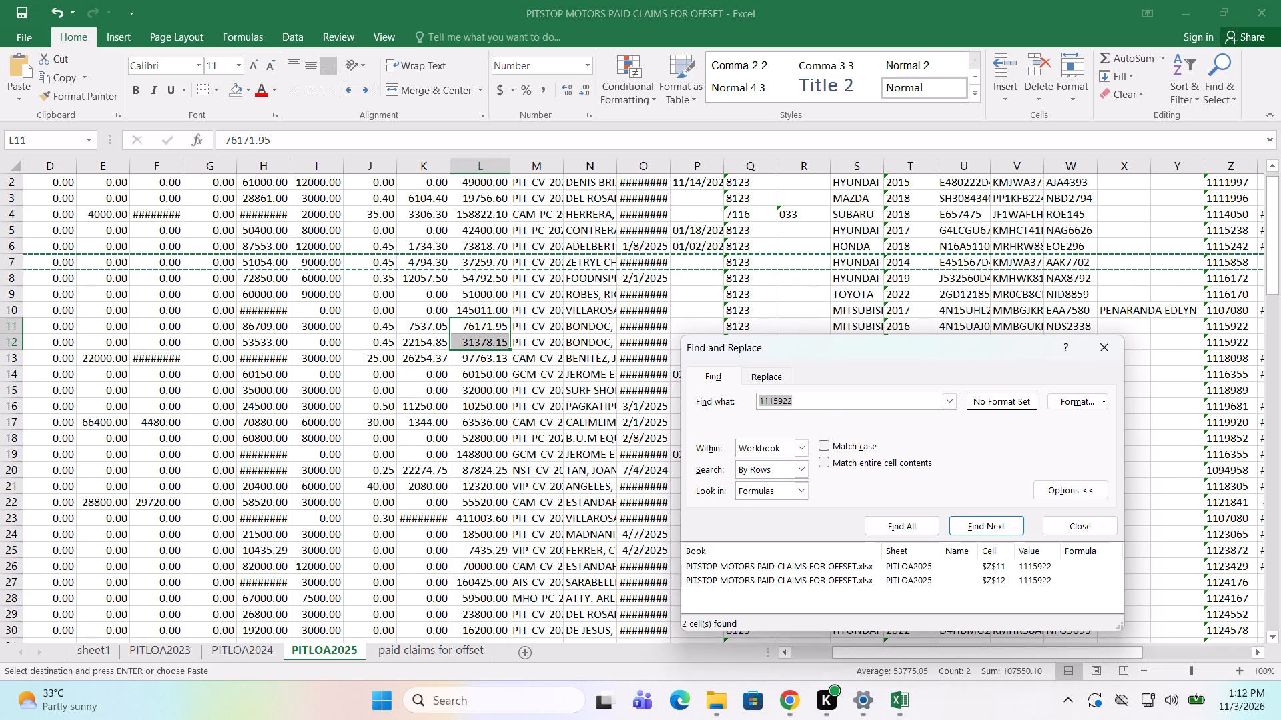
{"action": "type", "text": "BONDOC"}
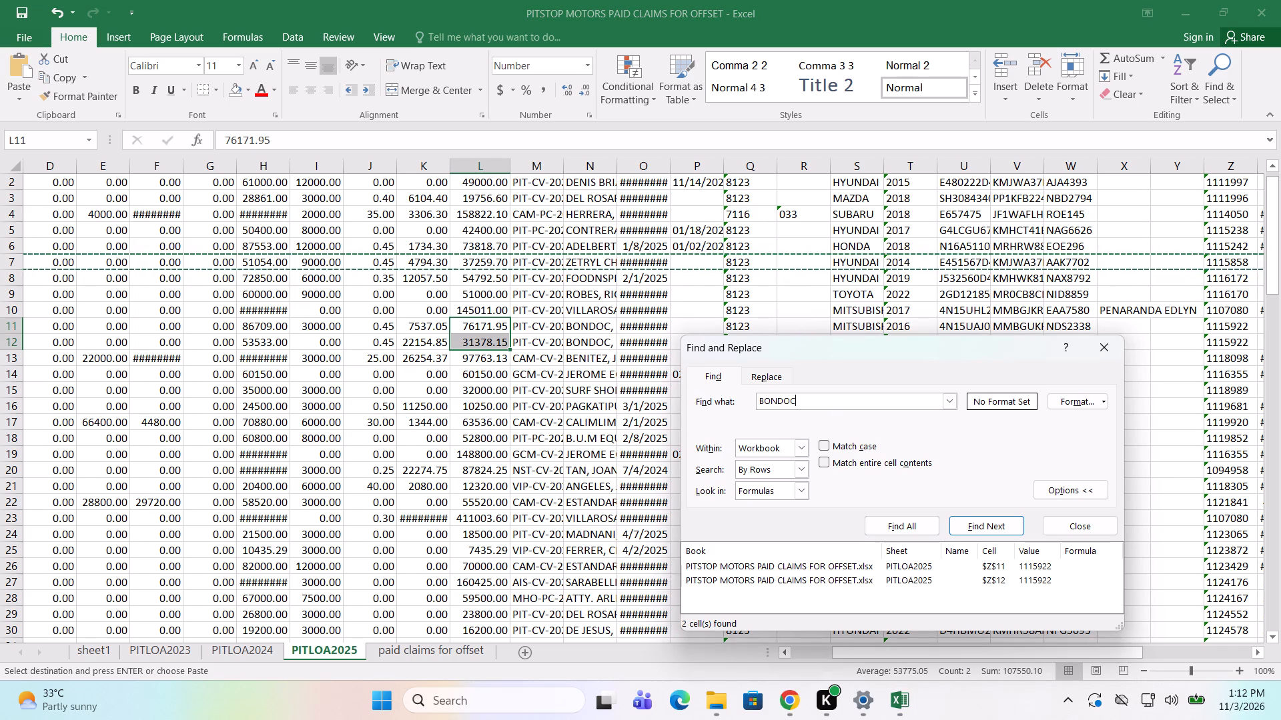
{"action": "left_click", "coordinate": [922, 522]}
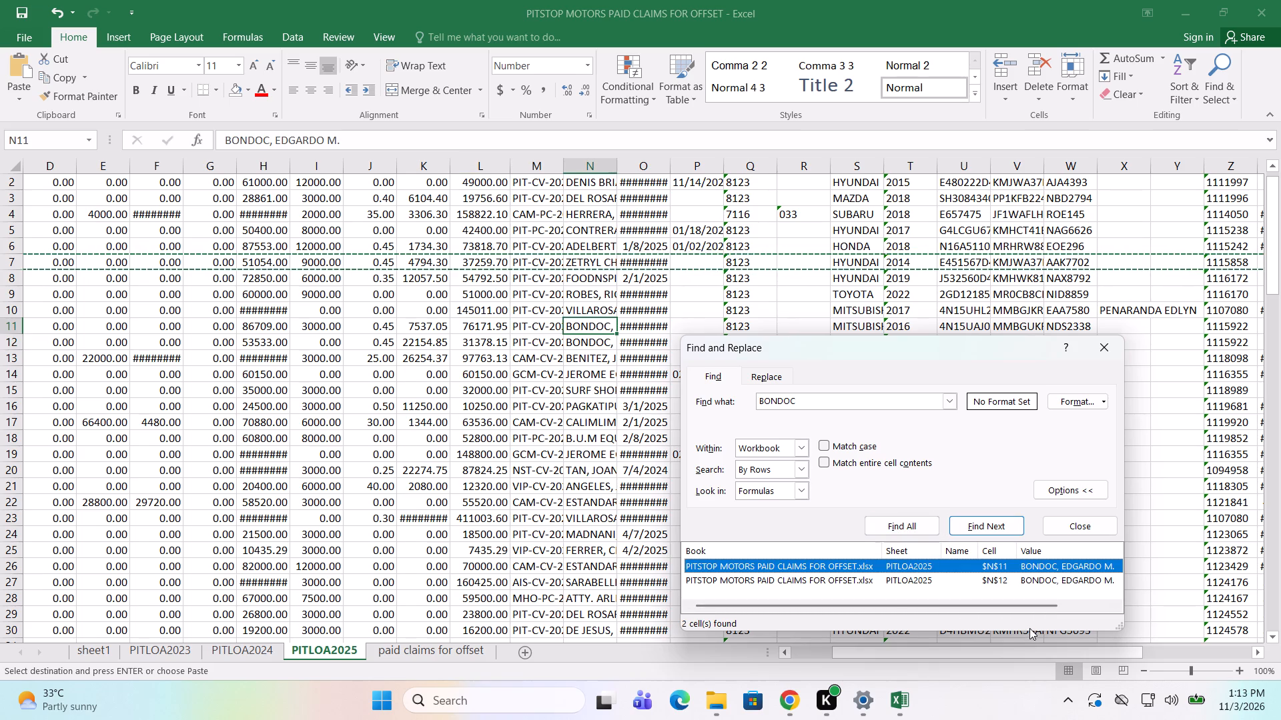
{"action": "left_click_drag", "start_coordinate": [1031, 632], "coordinate": [1035, 684]}
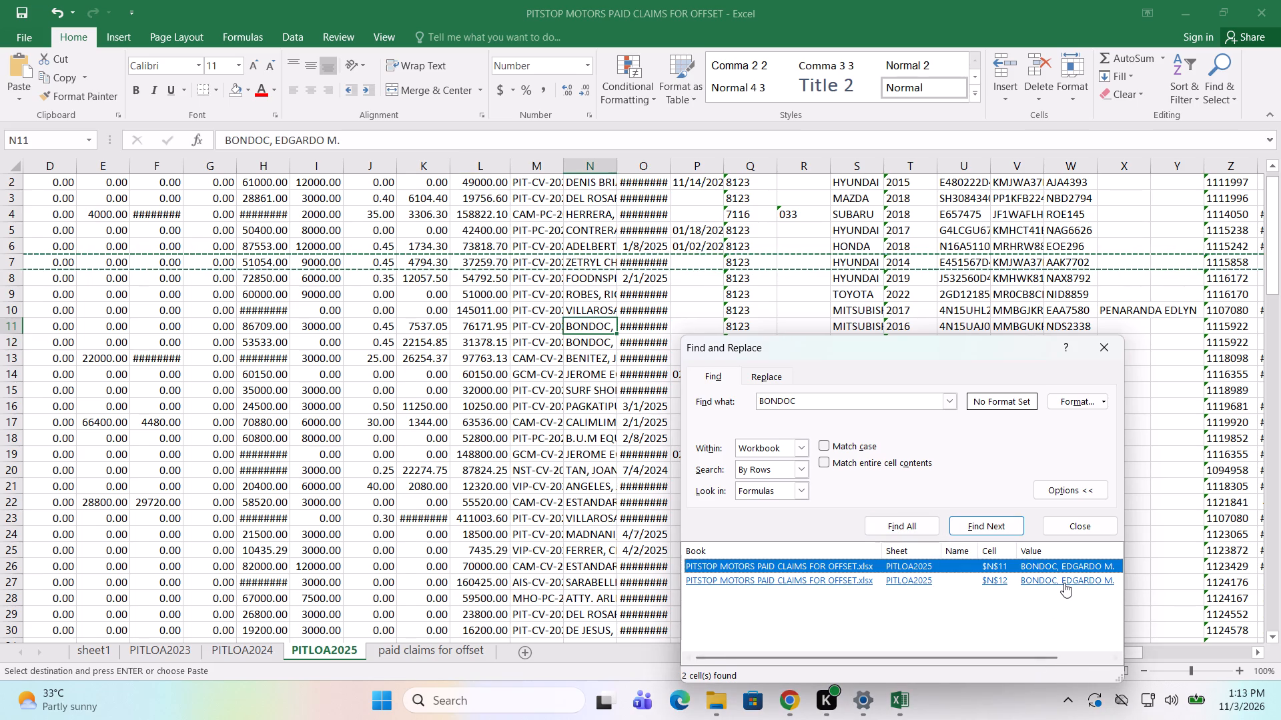
{"action": "left_click", "coordinate": [1065, 582]}
{"action": "left_click", "coordinate": [494, 322]}
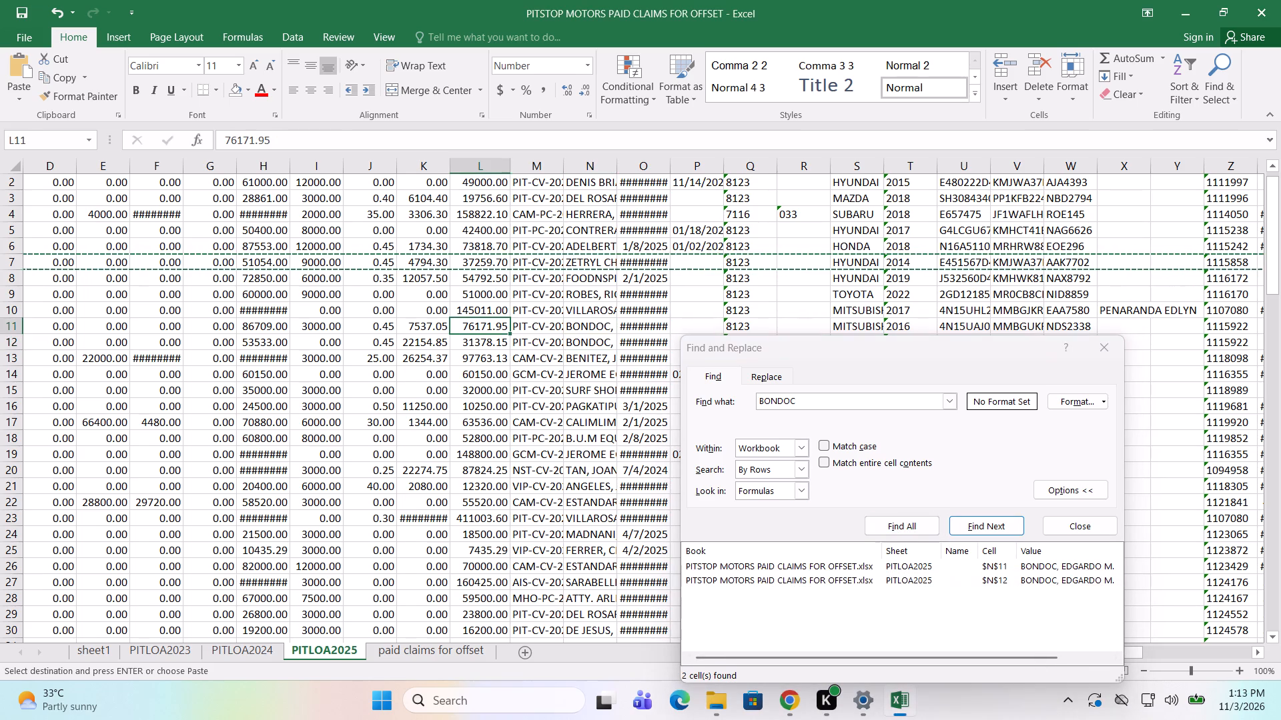
{"action": "left_click", "coordinate": [12, 327]}
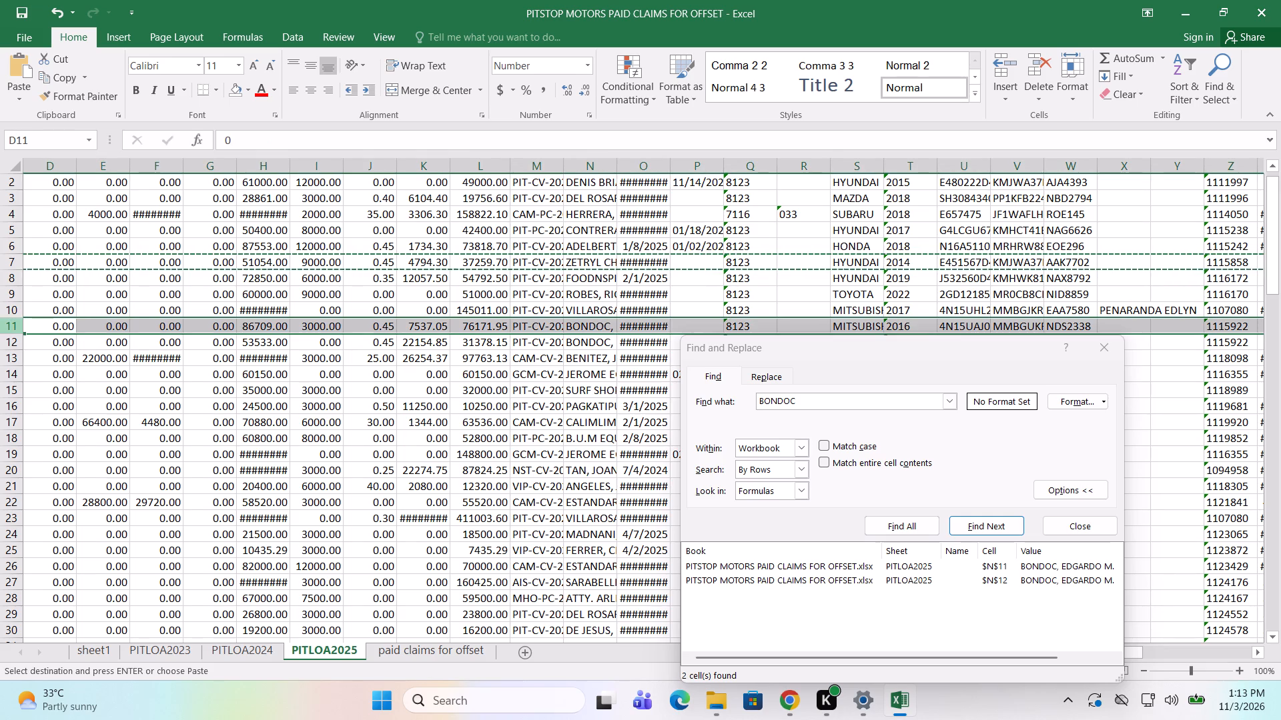
{"action": "right_click", "coordinate": [13, 327]}
{"action": "left_click", "coordinate": [76, 349]}
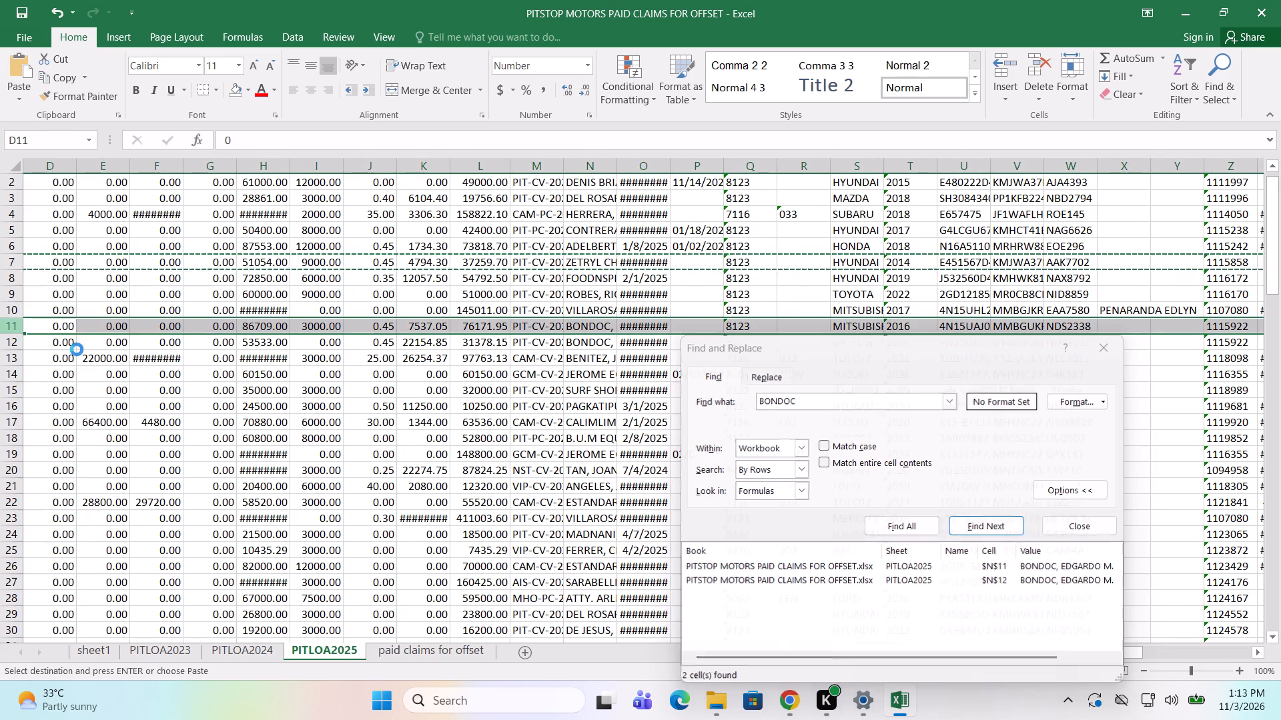
{"action": "left_click", "coordinate": [458, 652]}
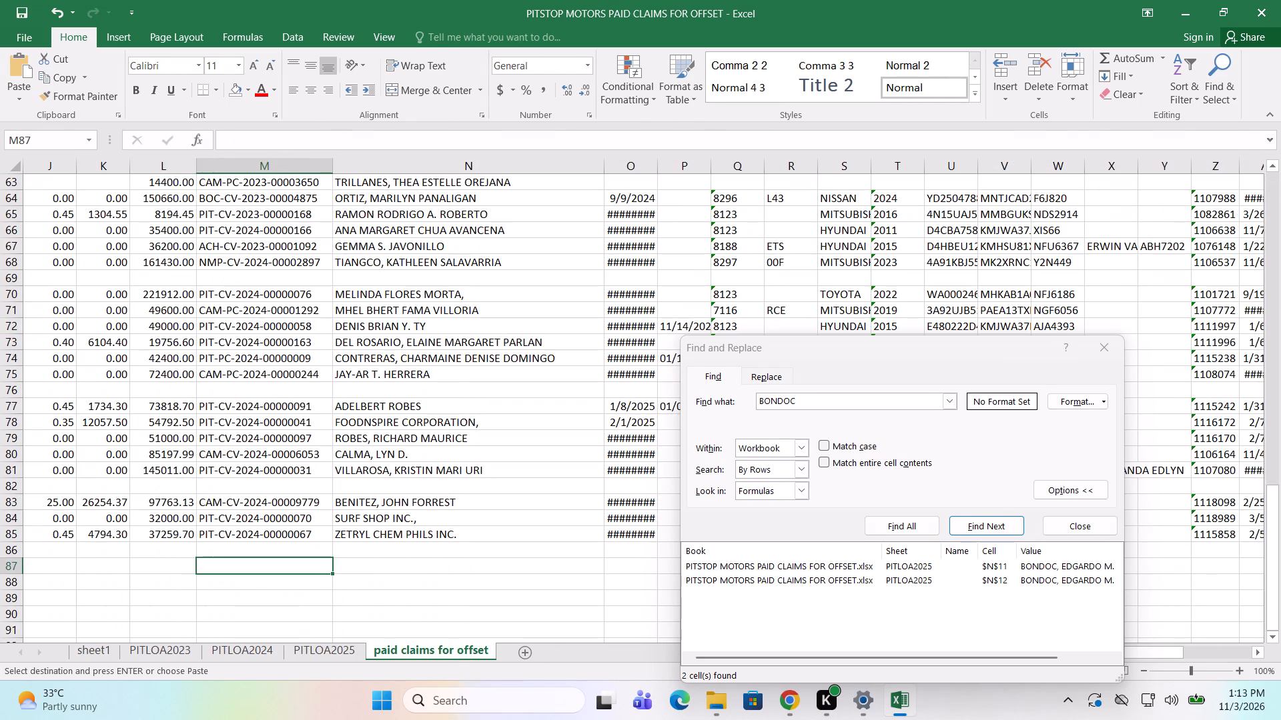
{"action": "right_click", "coordinate": [15, 549]}
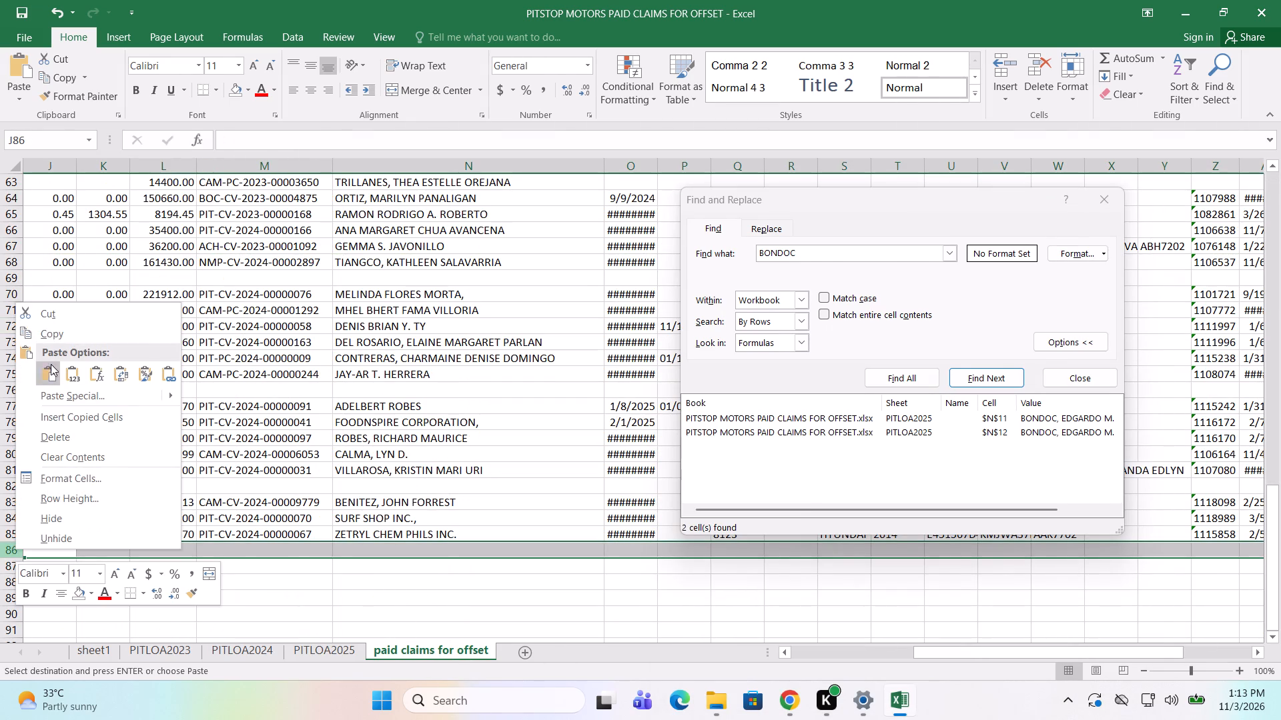
{"action": "left_click", "coordinate": [49, 366]}
Set the amount in cell L86 of the paid claims for offset sheet to 110274.55.
{"action": "left_click", "coordinate": [171, 547]}
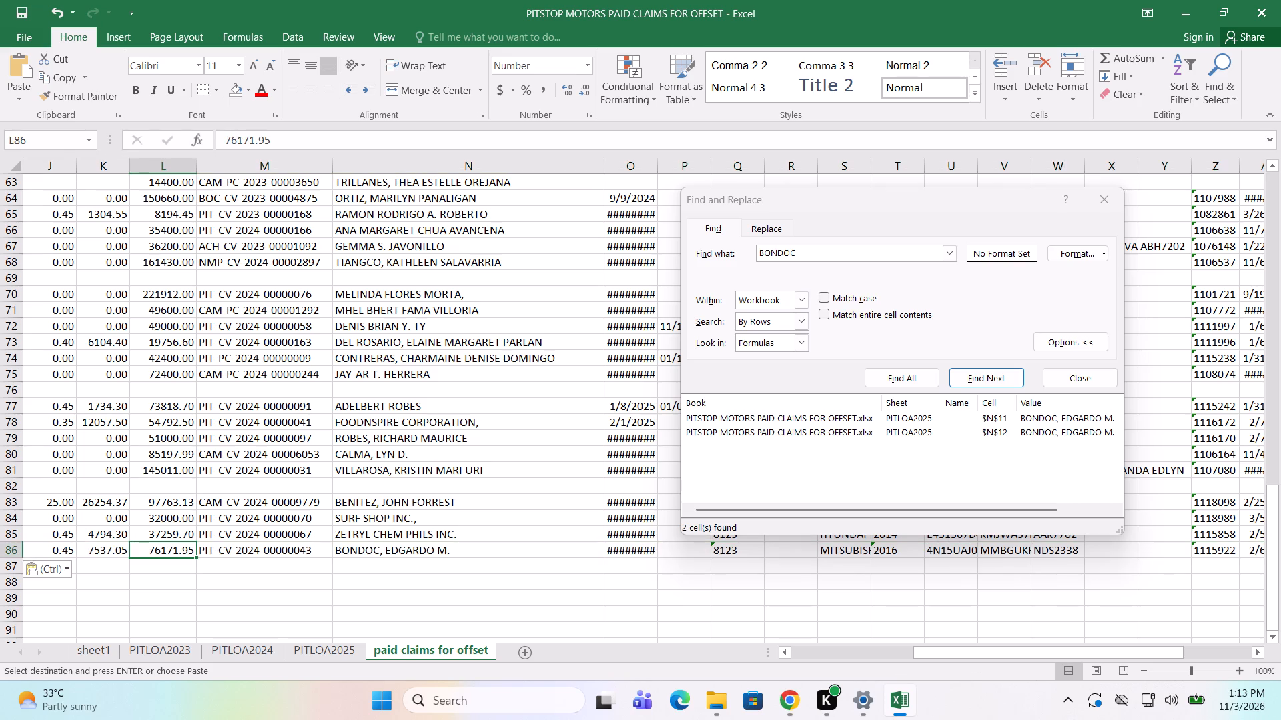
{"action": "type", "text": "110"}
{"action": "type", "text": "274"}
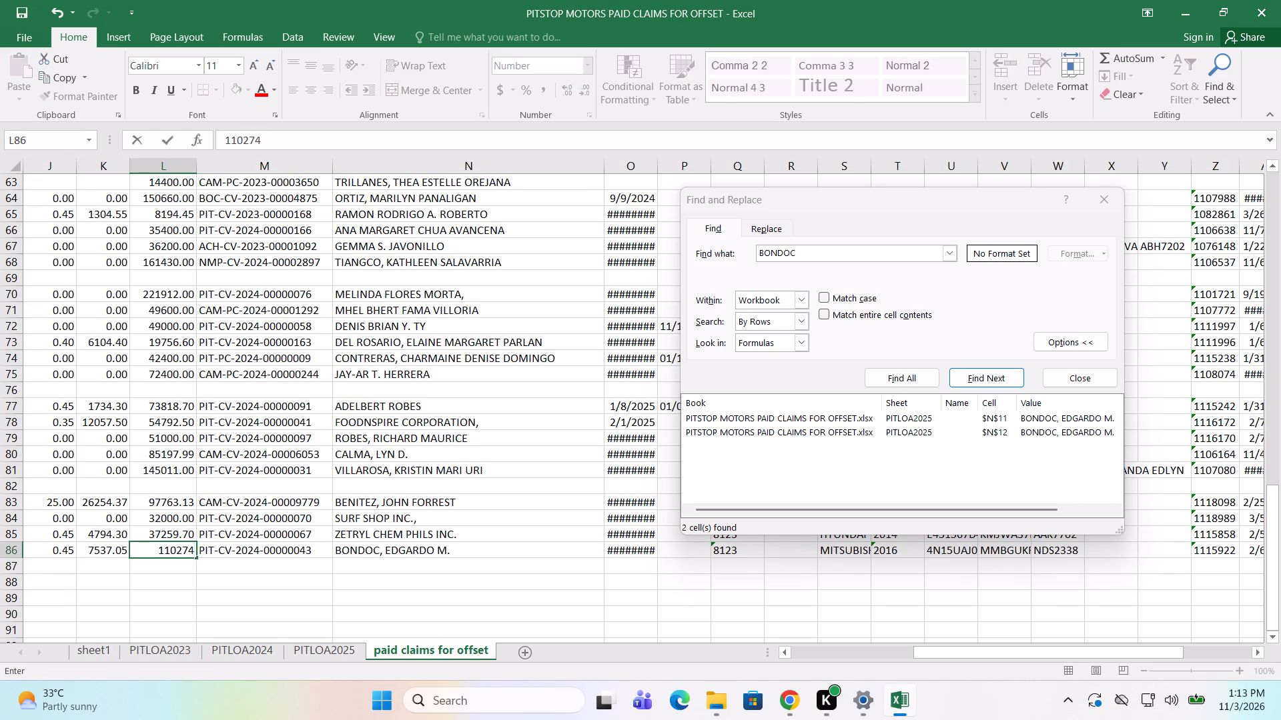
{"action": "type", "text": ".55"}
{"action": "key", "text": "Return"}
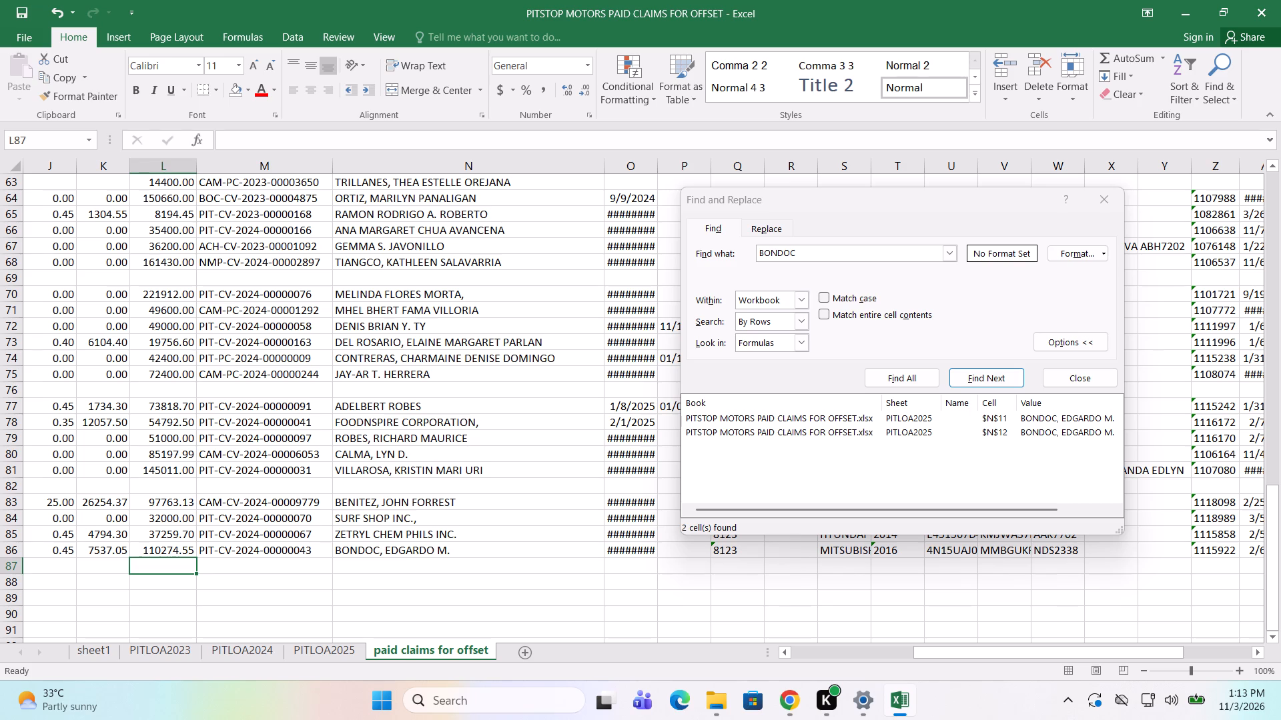
{"action": "left_click_drag", "start_coordinate": [821, 257], "coordinate": [735, 252]}
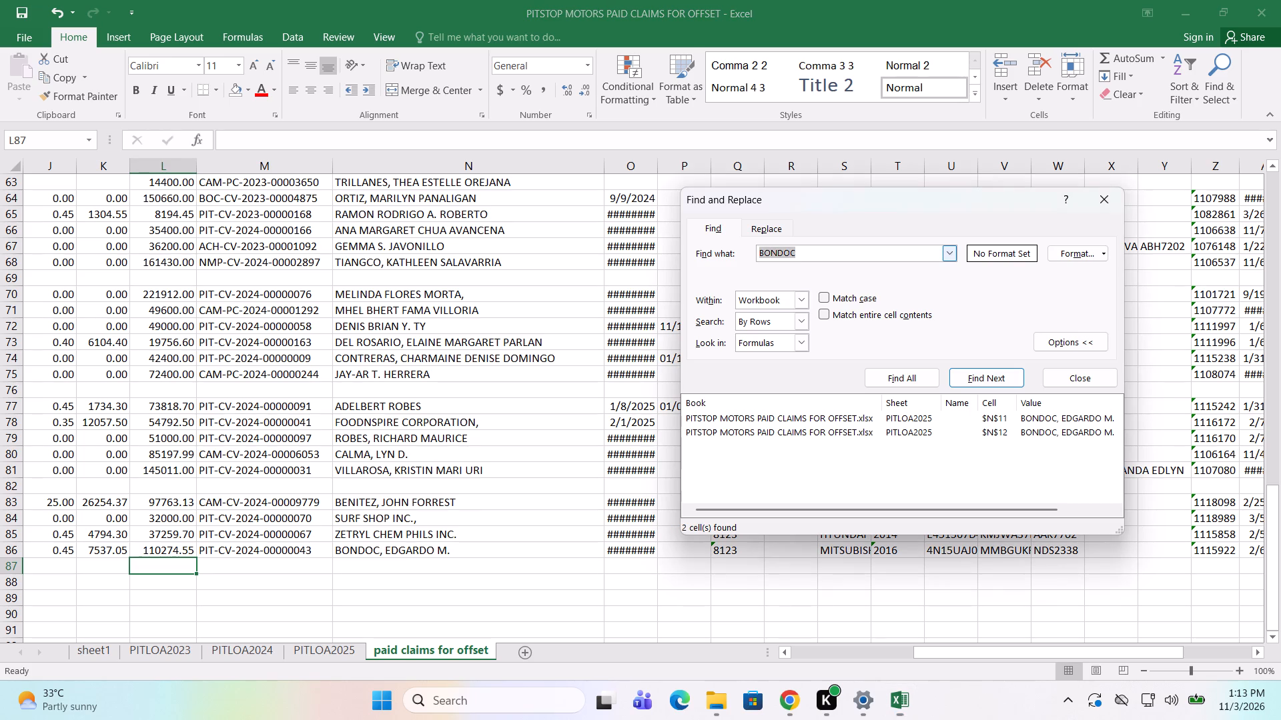
{"action": "left_click_drag", "start_coordinate": [735, 252], "coordinate": [640, 252]}
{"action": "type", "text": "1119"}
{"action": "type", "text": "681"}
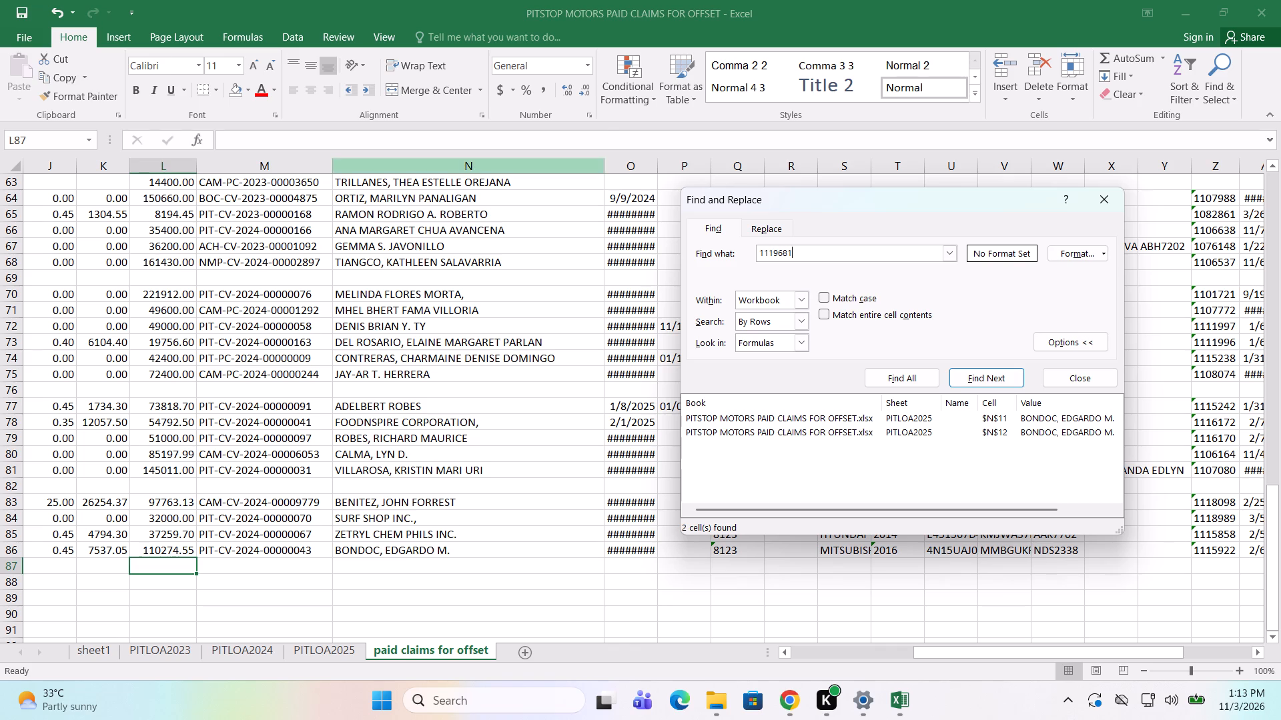
{"action": "left_click", "coordinate": [919, 389]}
{"action": "left_click", "coordinate": [915, 387]}
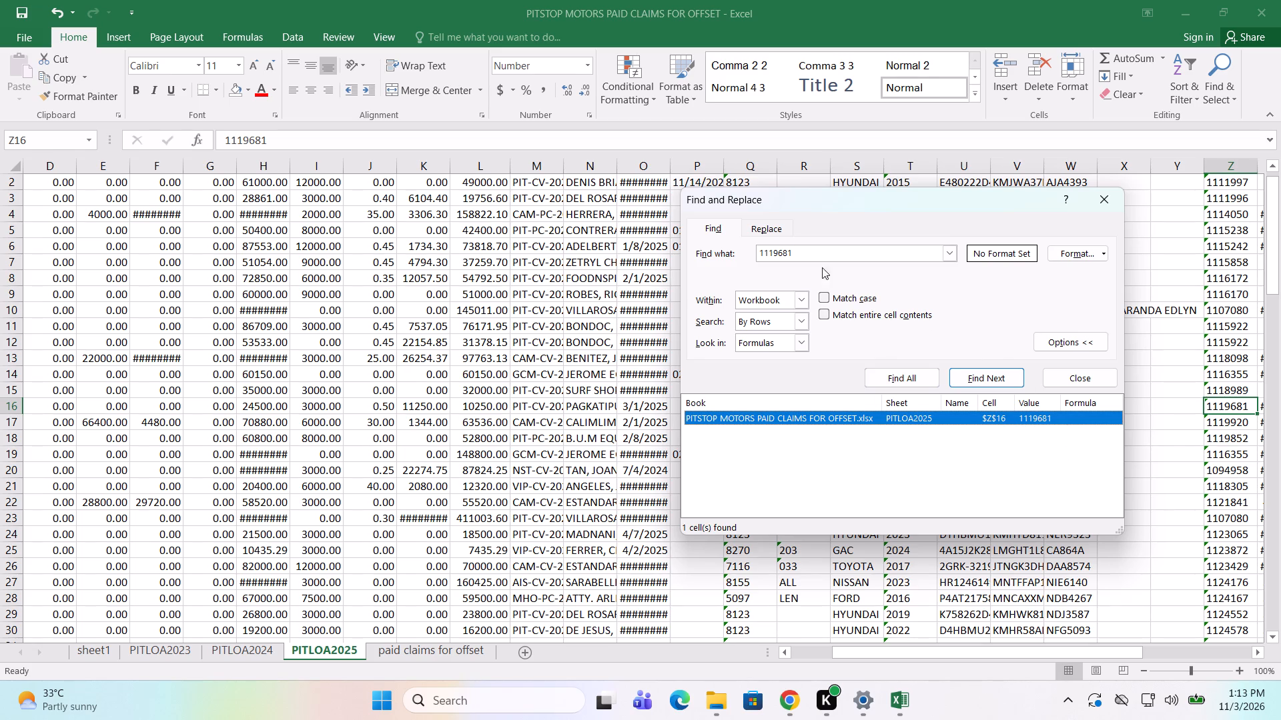
{"action": "left_click", "coordinate": [10, 405]}
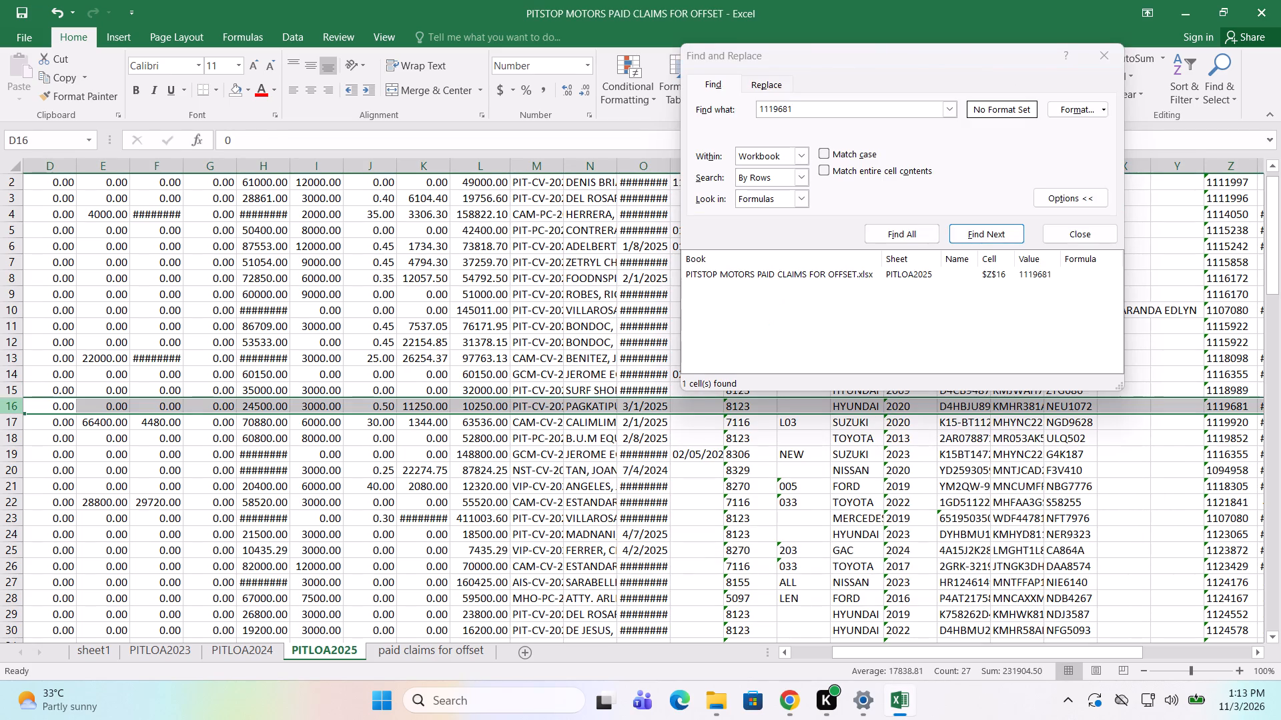
{"action": "right_click", "coordinate": [10, 405]}
{"action": "left_click", "coordinate": [373, 282]}
{"action": "key", "text": "ctrl+c"}
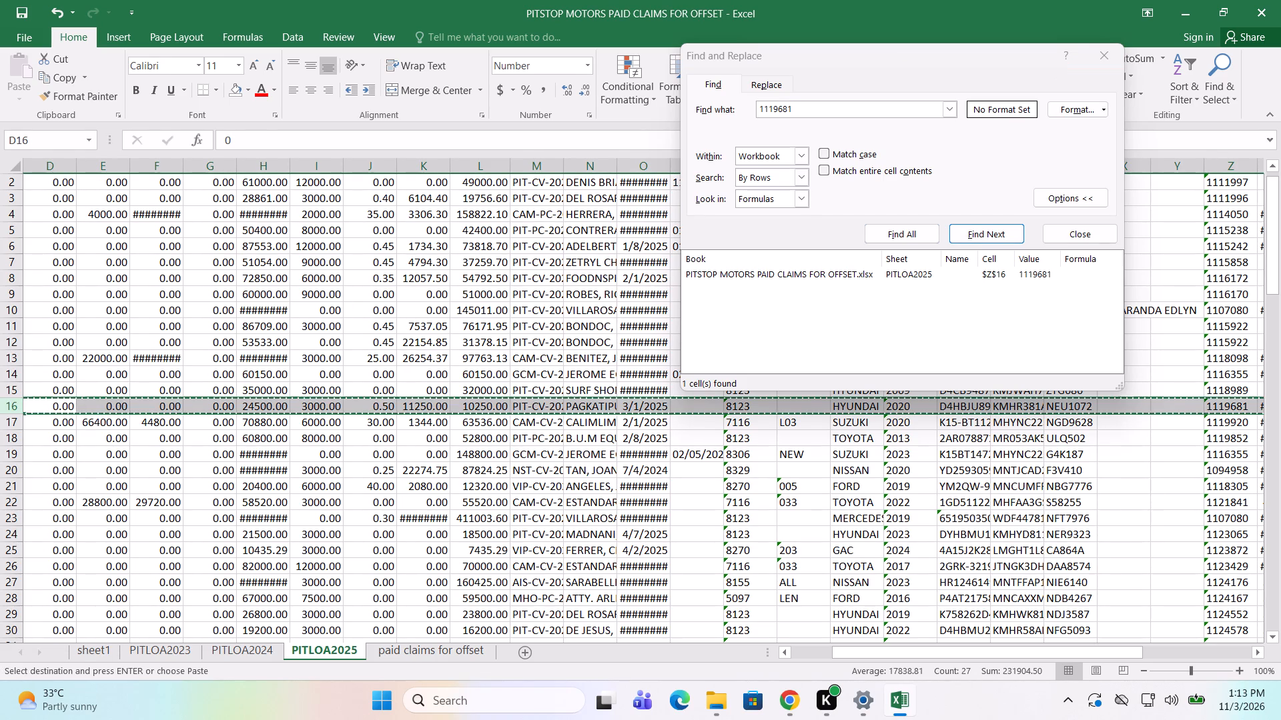
{"action": "left_click", "coordinate": [423, 652]}
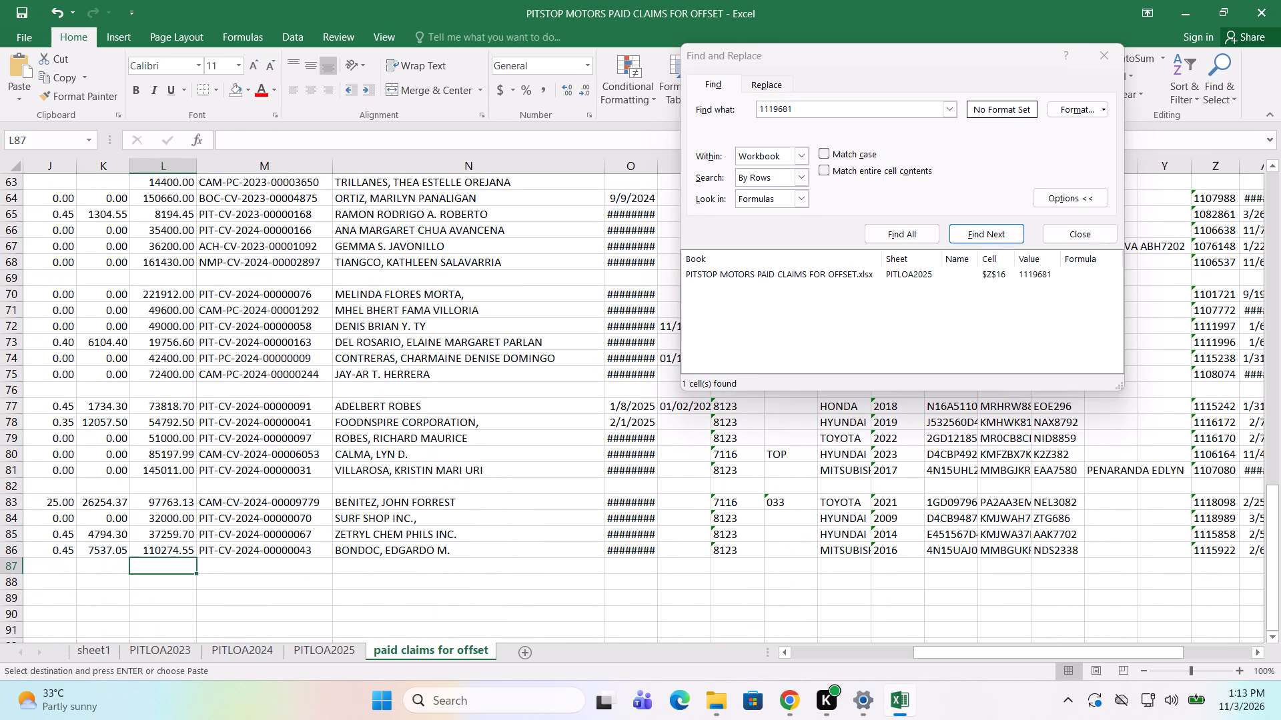
{"action": "left_click", "coordinate": [17, 569]}
{"action": "key", "text": "ctrl+v"}
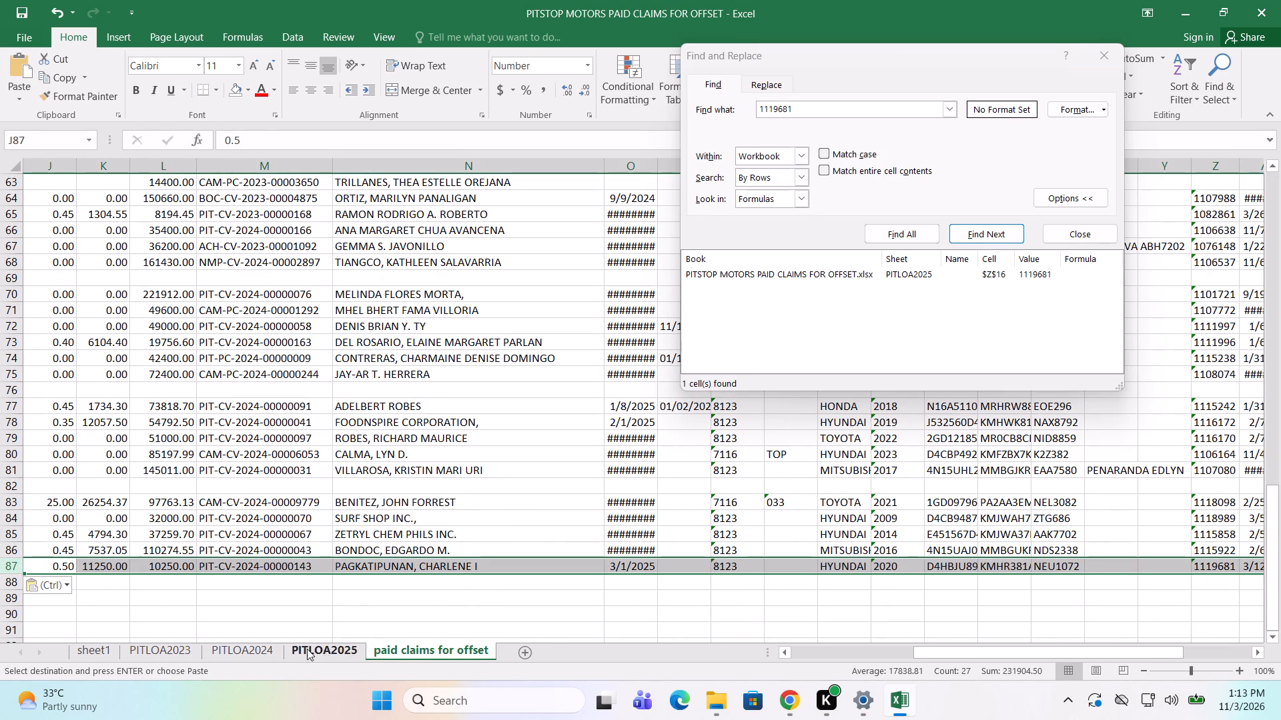
{"action": "left_click_drag", "start_coordinate": [835, 111], "coordinate": [651, 90]}
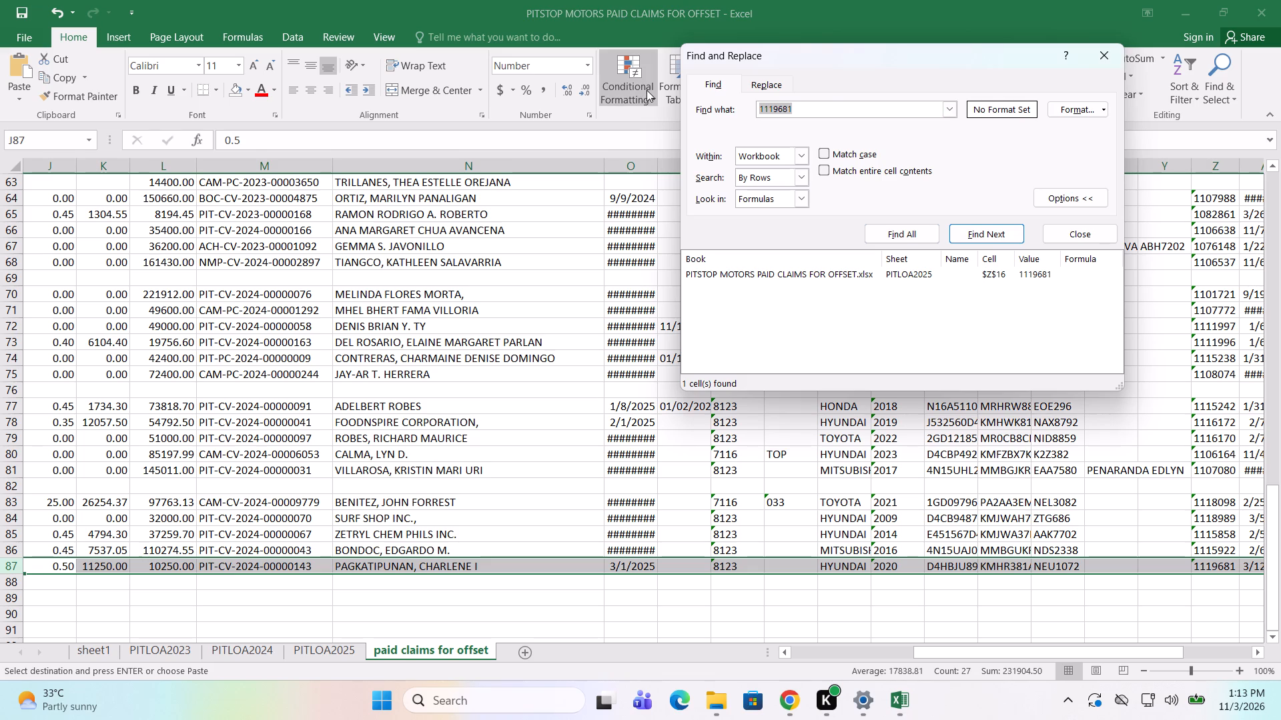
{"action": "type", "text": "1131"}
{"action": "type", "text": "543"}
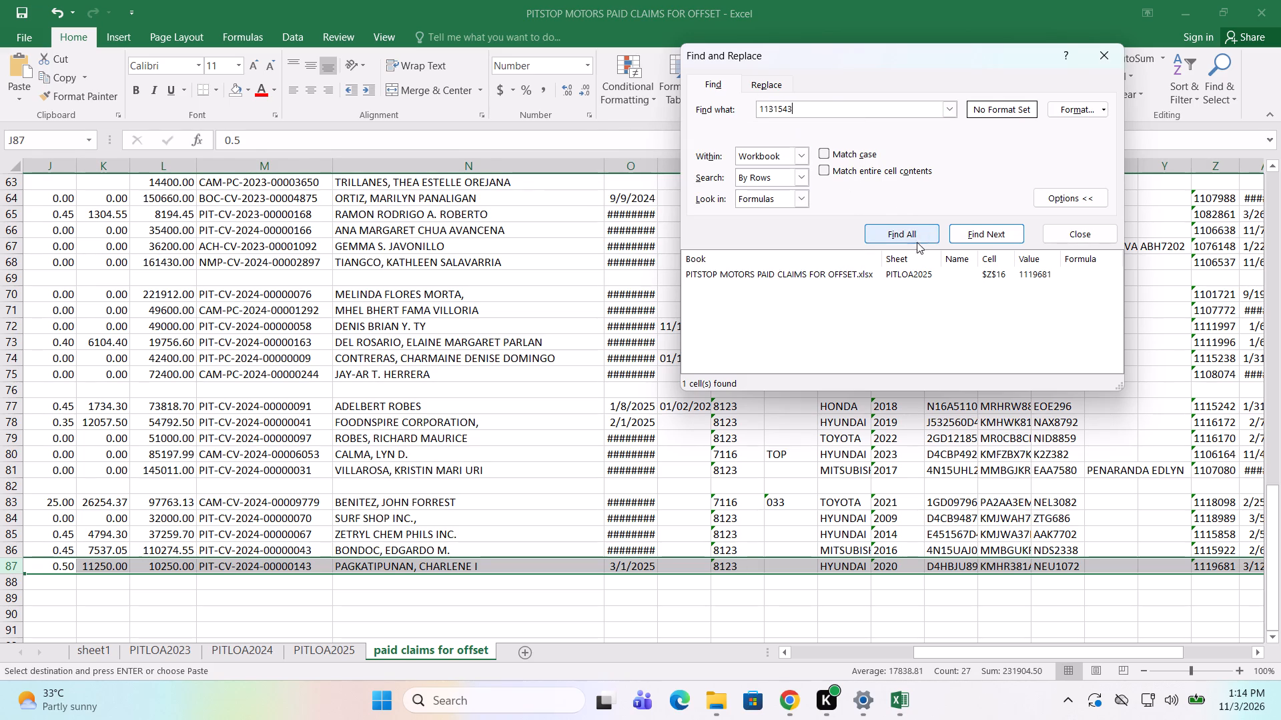
{"action": "left_click", "coordinate": [910, 226]}
{"action": "left_click", "coordinate": [647, 399]}
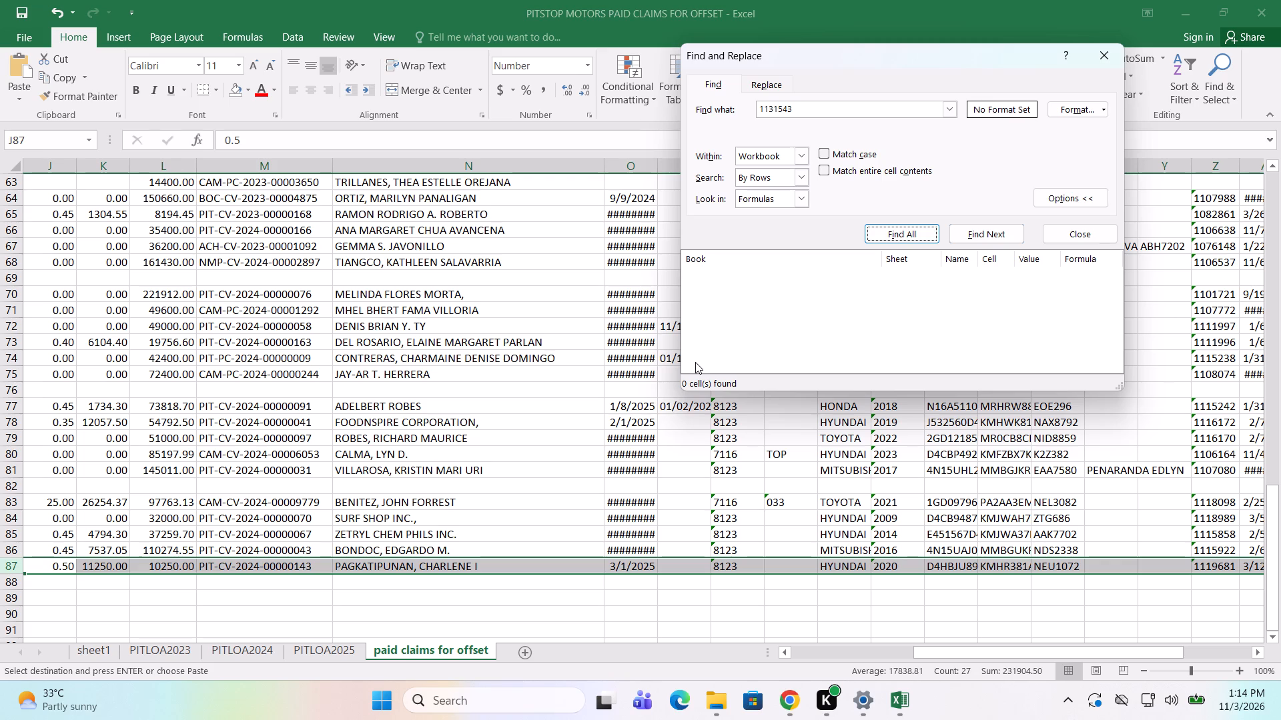
{"action": "left_click_drag", "start_coordinate": [827, 106], "coordinate": [664, 102]}
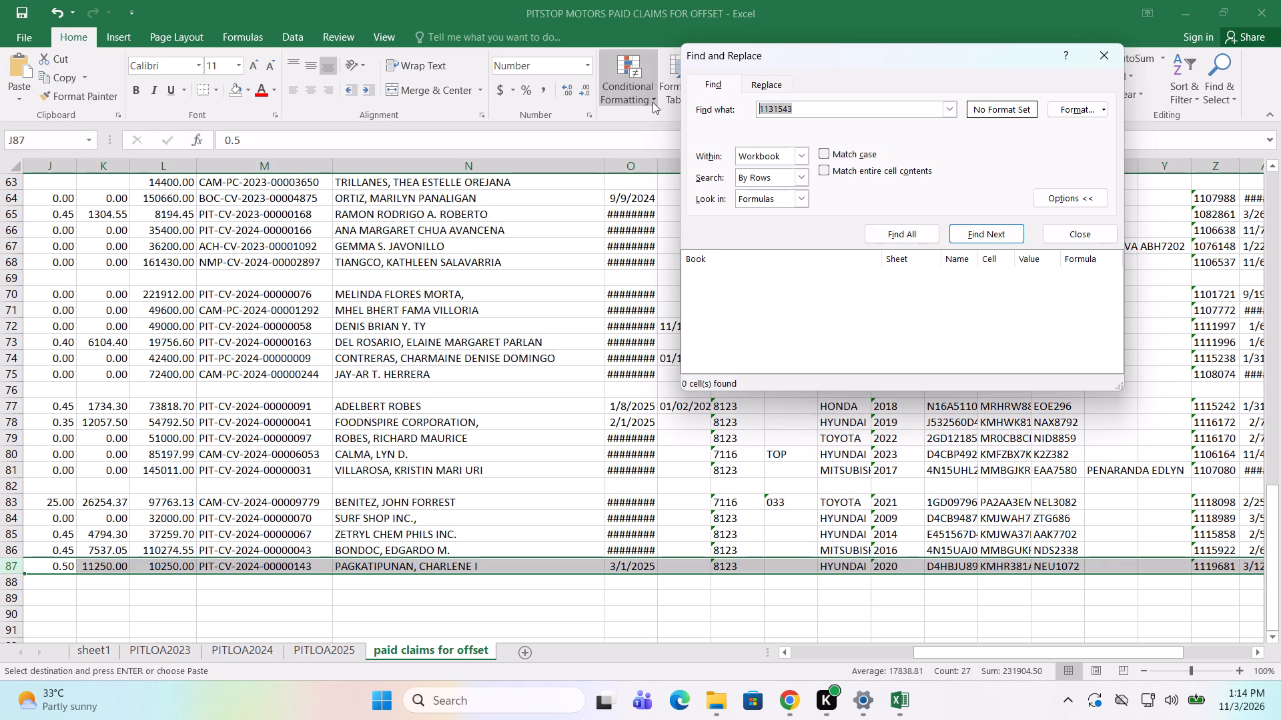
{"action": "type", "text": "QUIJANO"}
{"action": "left_click", "coordinate": [902, 236]}
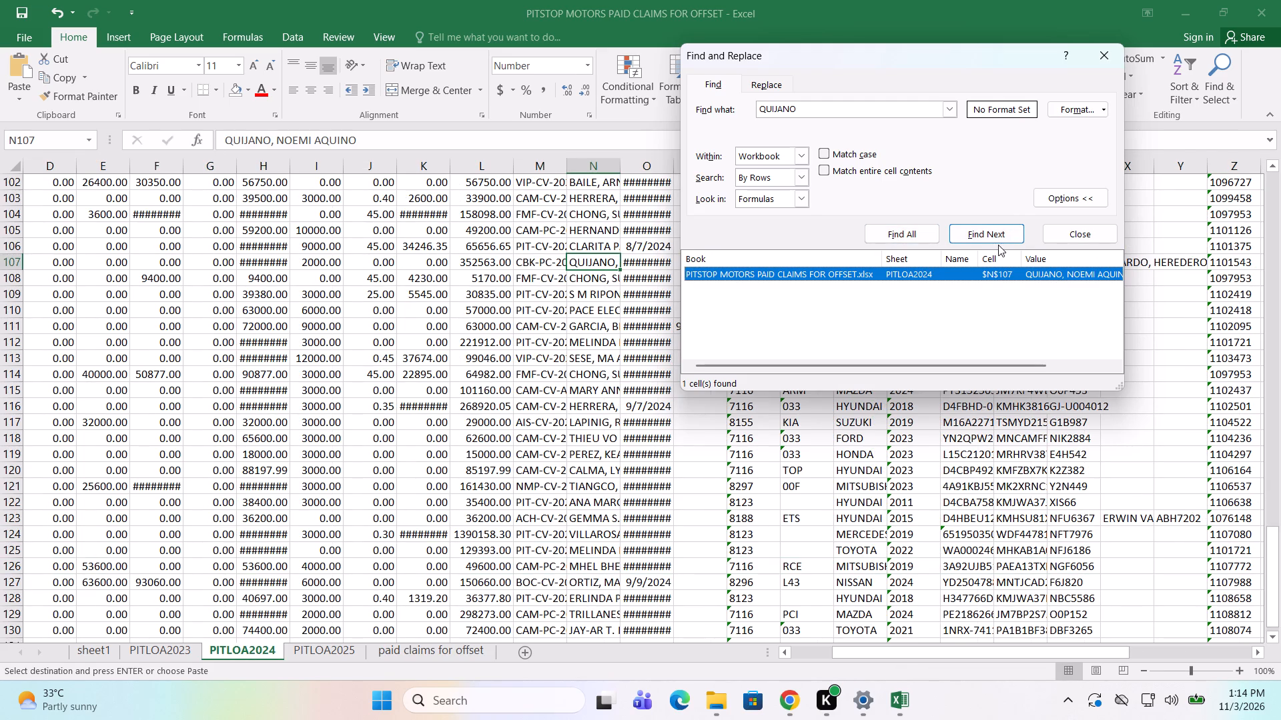
{"action": "left_click", "coordinate": [1049, 271]}
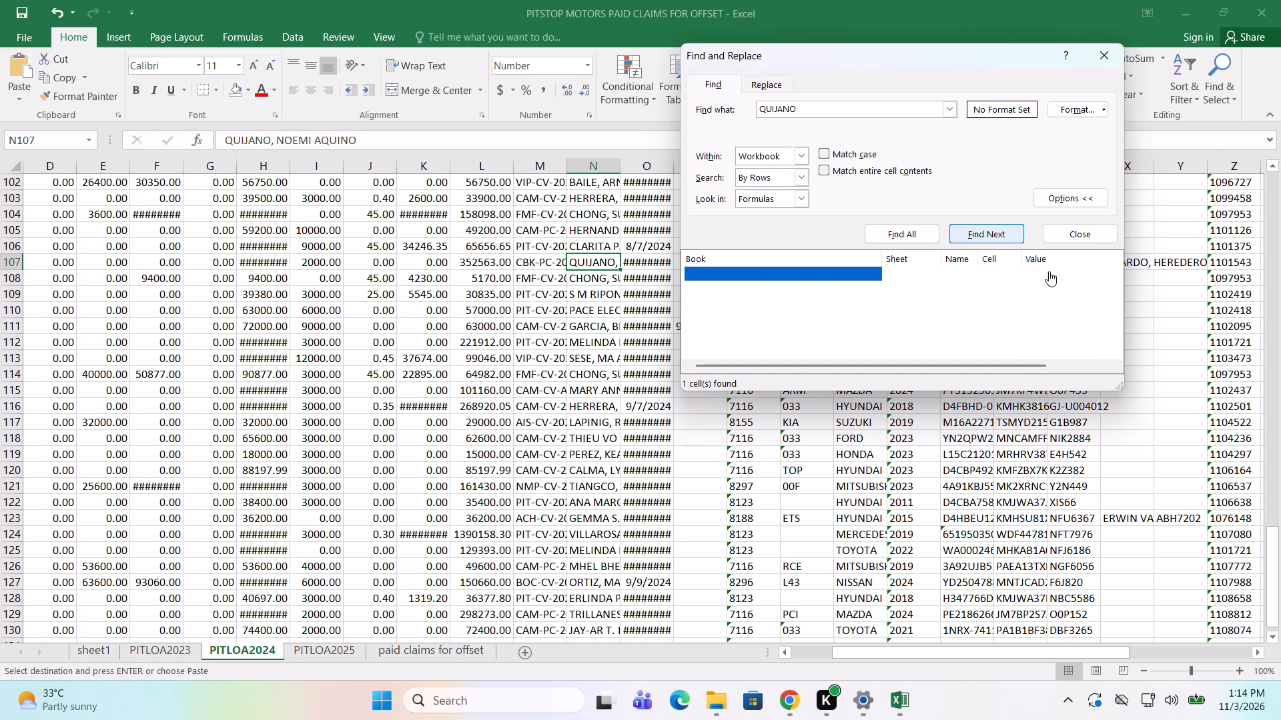
{"action": "left_click", "coordinate": [10, 263]}
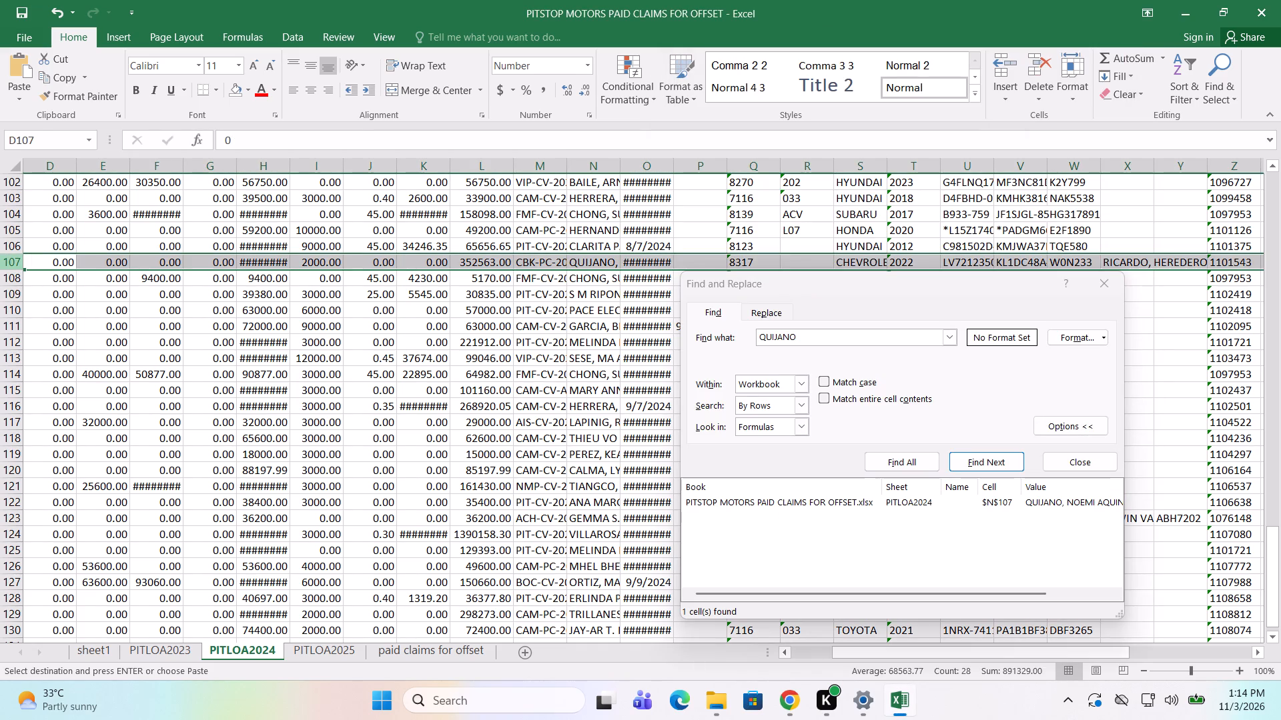
{"action": "key", "text": "ctrl+c"}
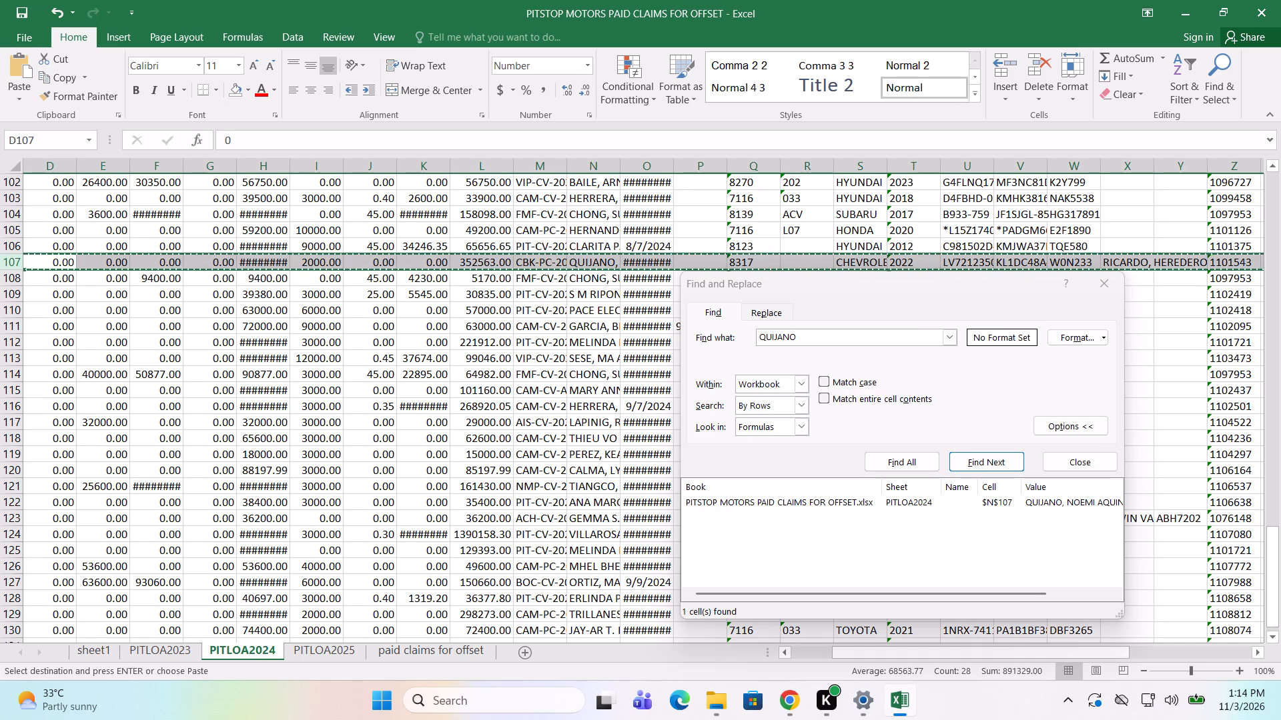
{"action": "left_click", "coordinate": [436, 655]}
{"action": "left_click", "coordinate": [13, 585]}
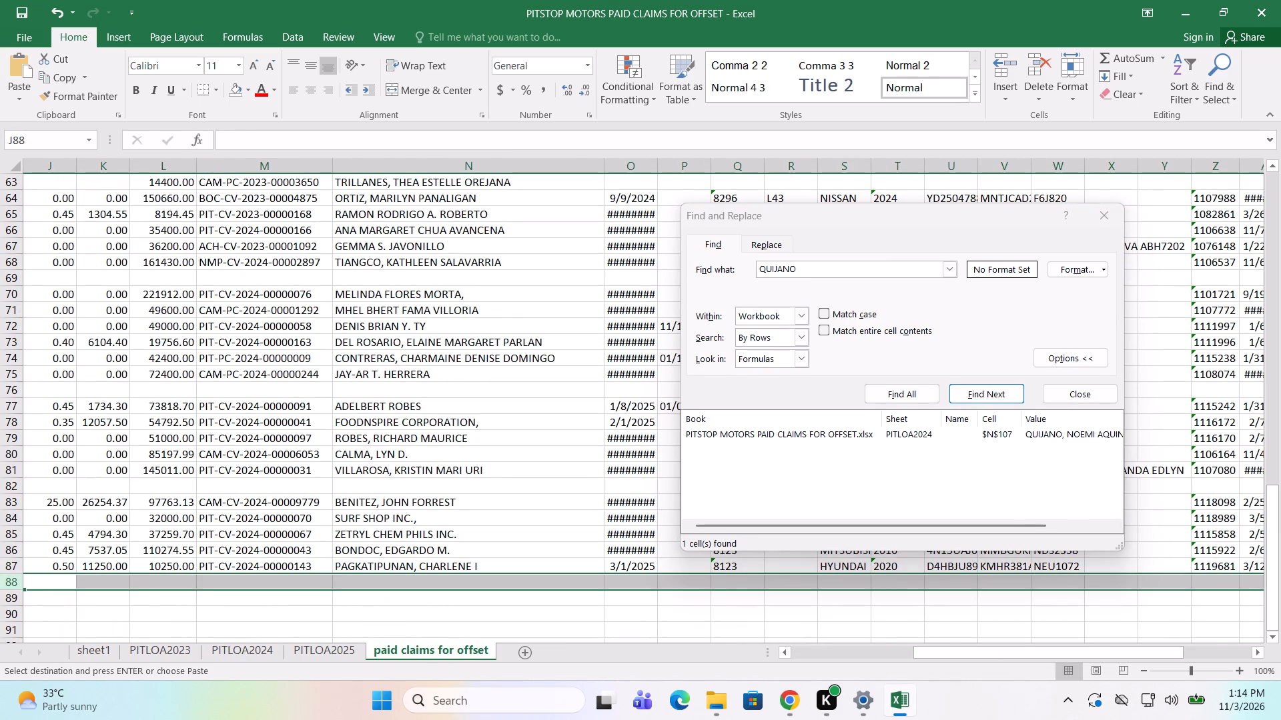
{"action": "key", "text": "ctrl+v"}
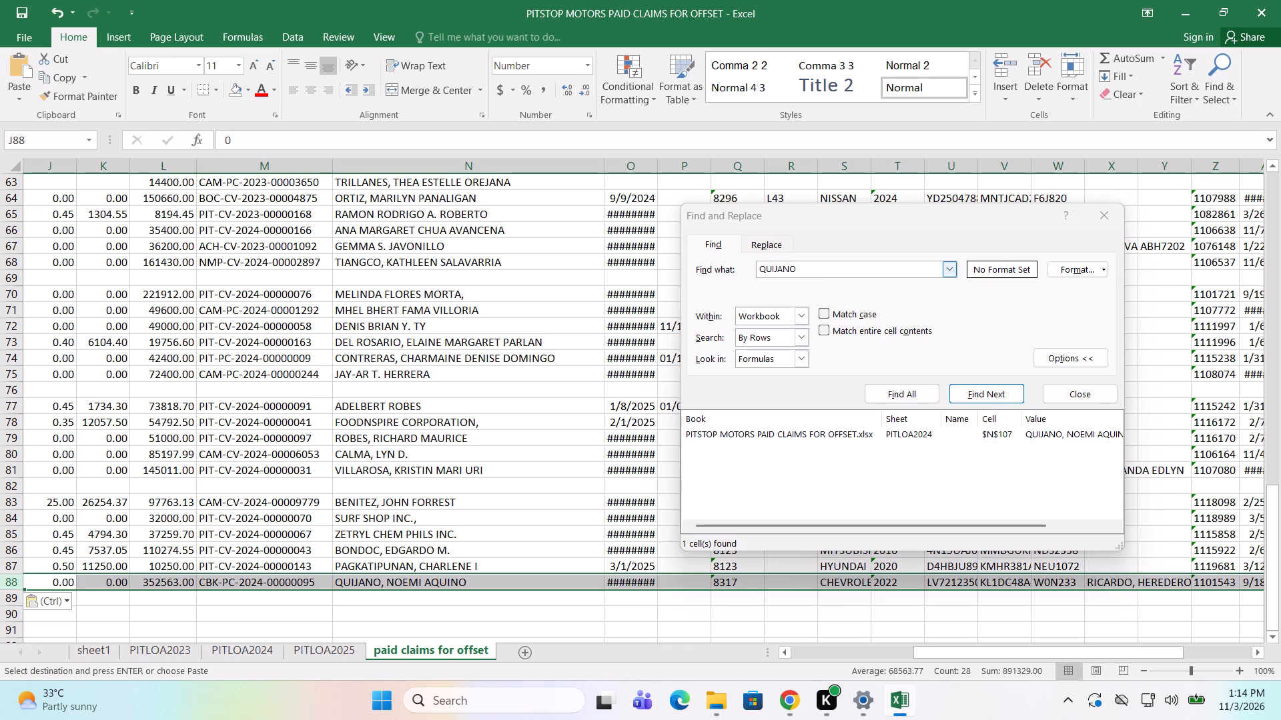
{"action": "left_click_drag", "start_coordinate": [819, 267], "coordinate": [693, 255]}
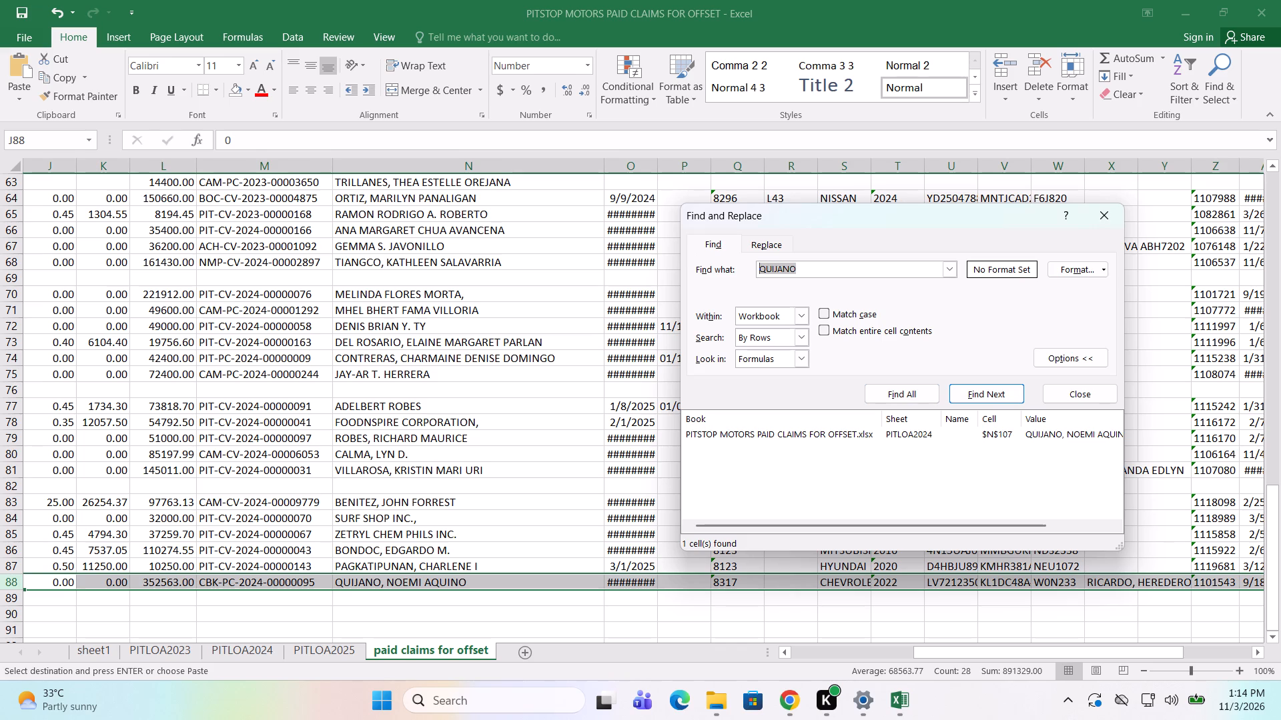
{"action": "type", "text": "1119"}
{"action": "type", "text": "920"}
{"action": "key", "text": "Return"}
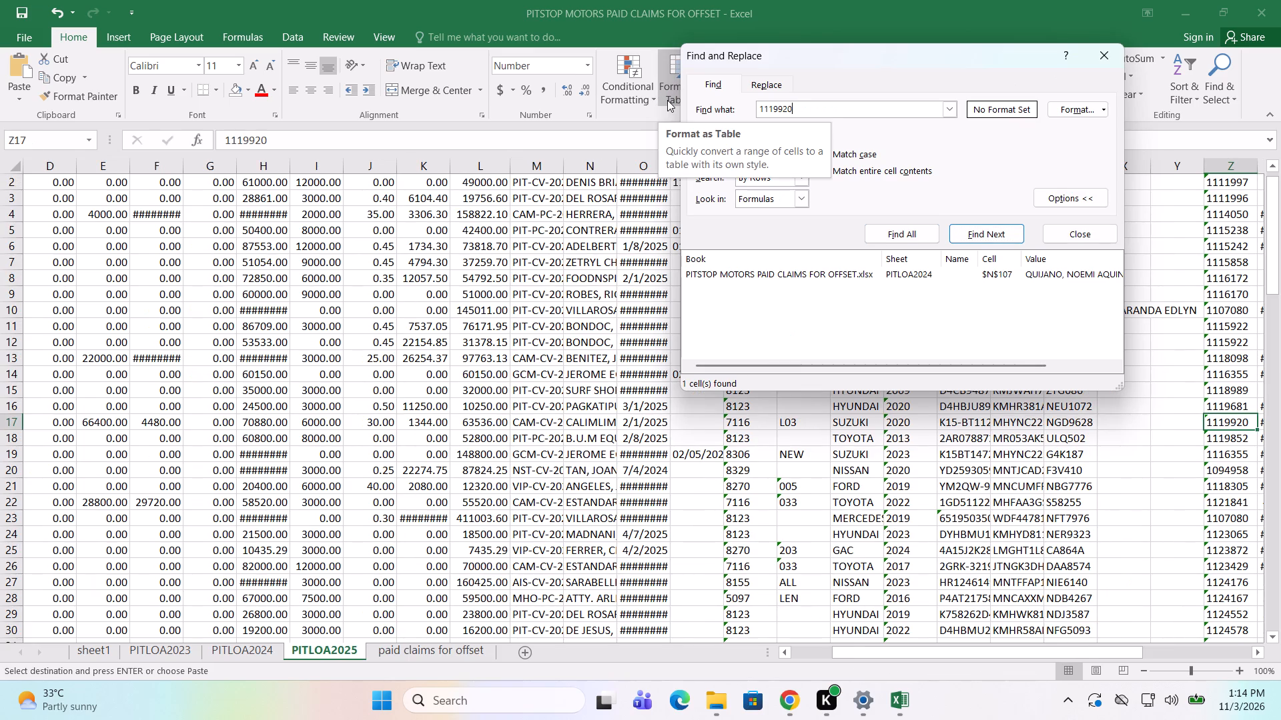
{"action": "left_click", "coordinate": [10, 421]}
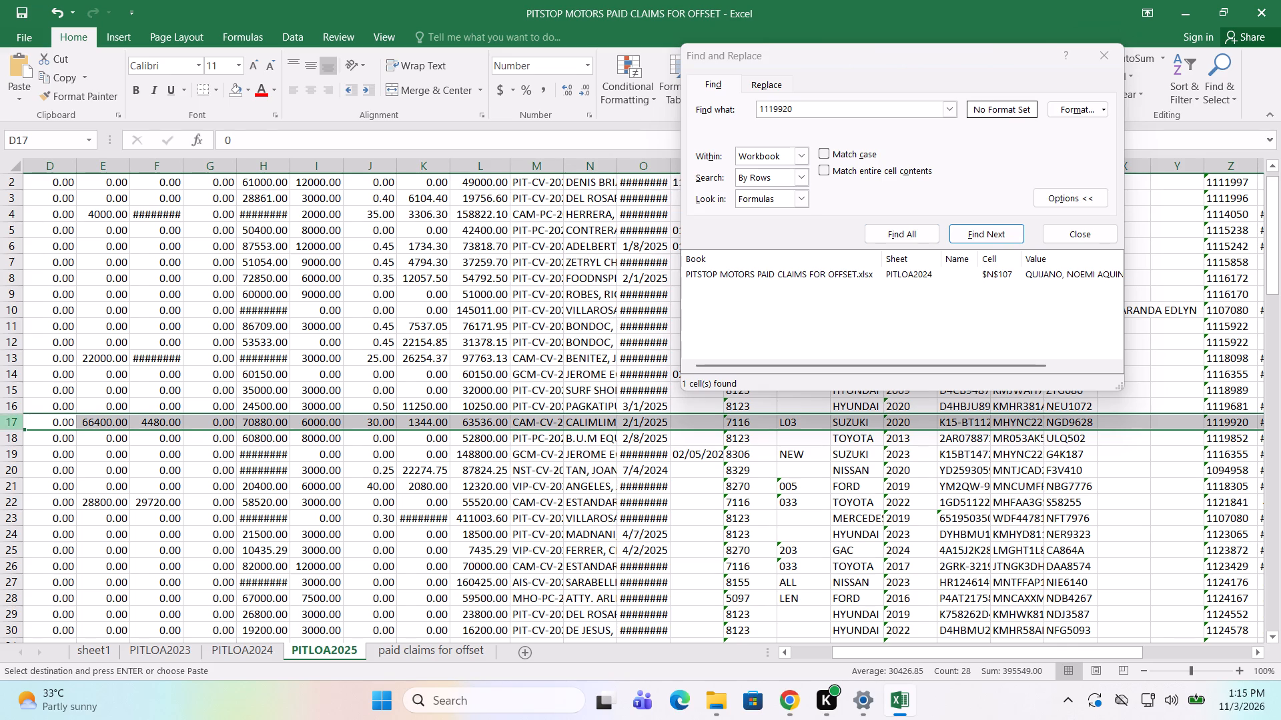
{"action": "key", "text": "ctrl+c"}
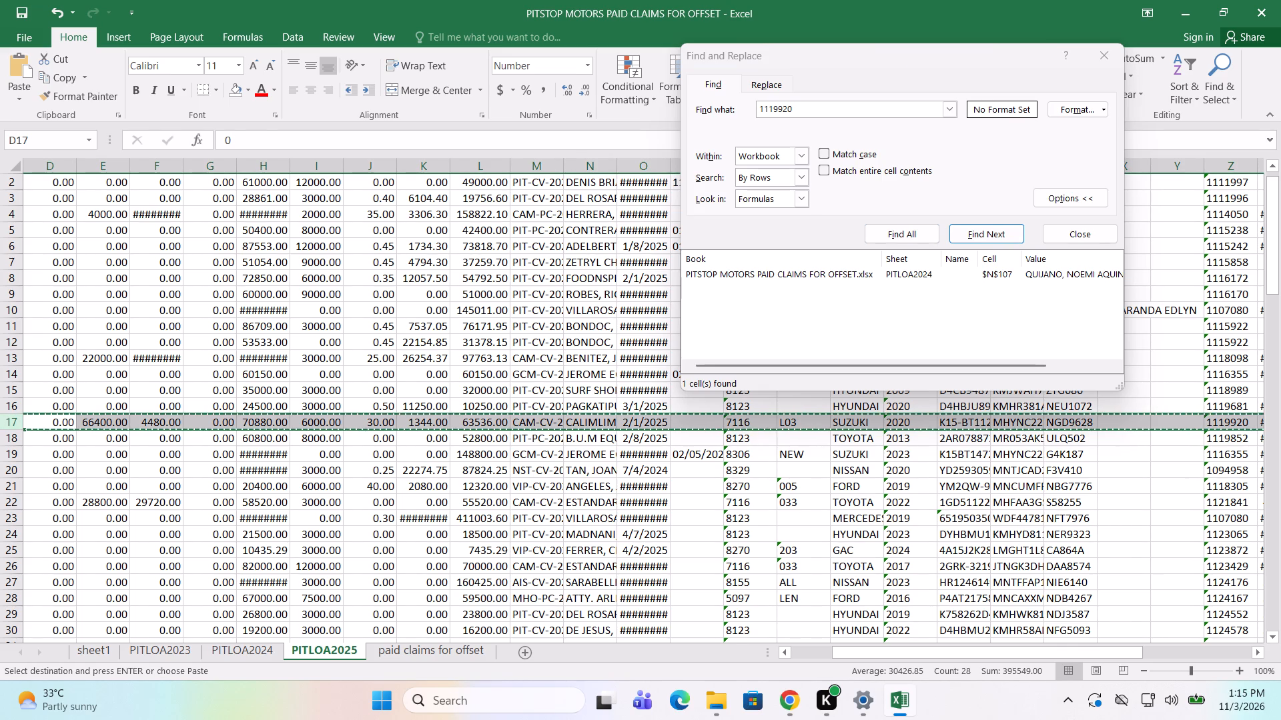
{"action": "left_click", "coordinate": [419, 646]}
{"action": "left_click", "coordinate": [7, 601]}
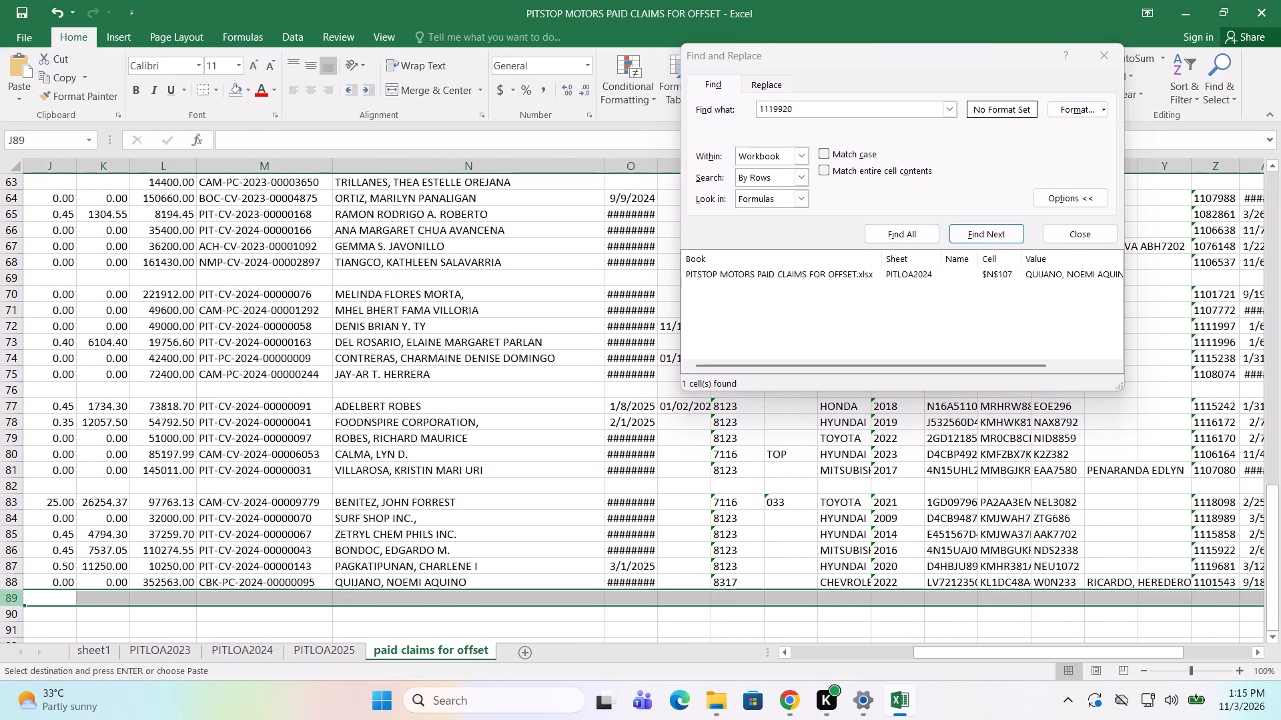
{"action": "key", "text": "ctrl+v"}
{"action": "scroll", "coordinate": [378, 543], "scroll_direction": "down", "scroll_amount": 3}
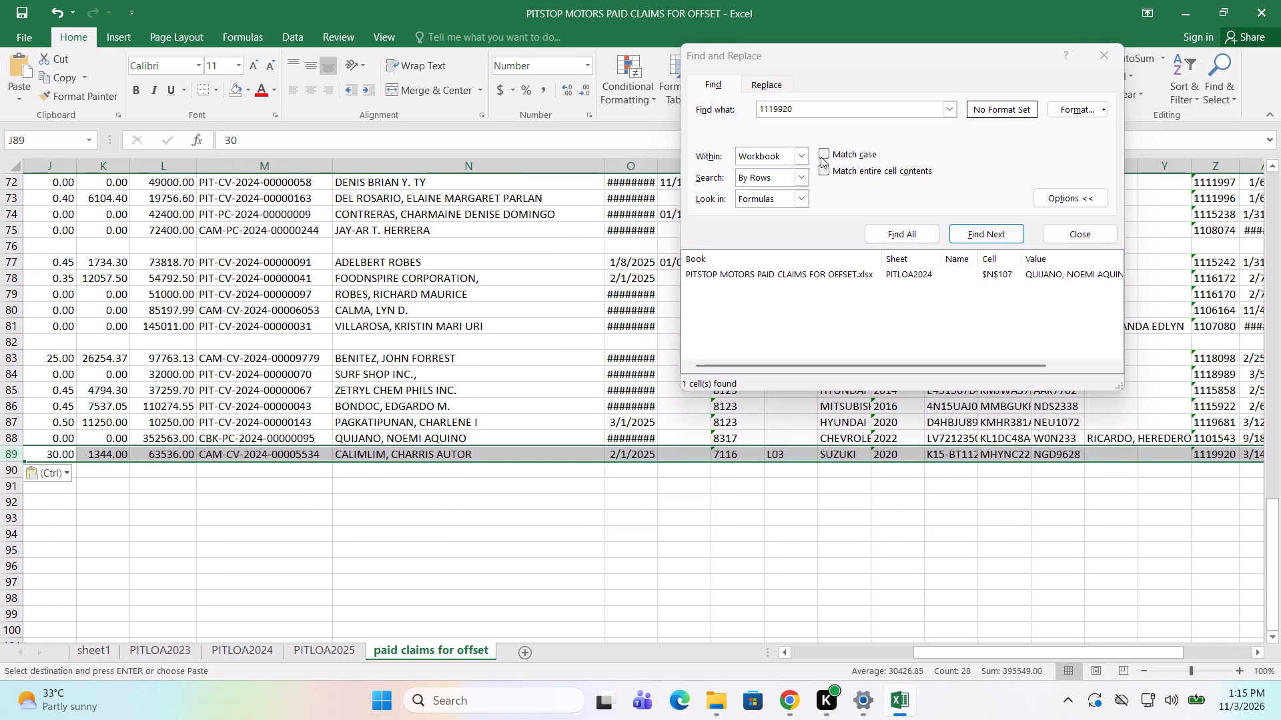
{"action": "left_click", "coordinate": [805, 103]}
{"action": "key", "text": "BackSpace"}
{"action": "key", "text": "BackSpace"}
{"action": "key", "text": "BackSpace"}
{"action": "key", "text": "BackSpace"}
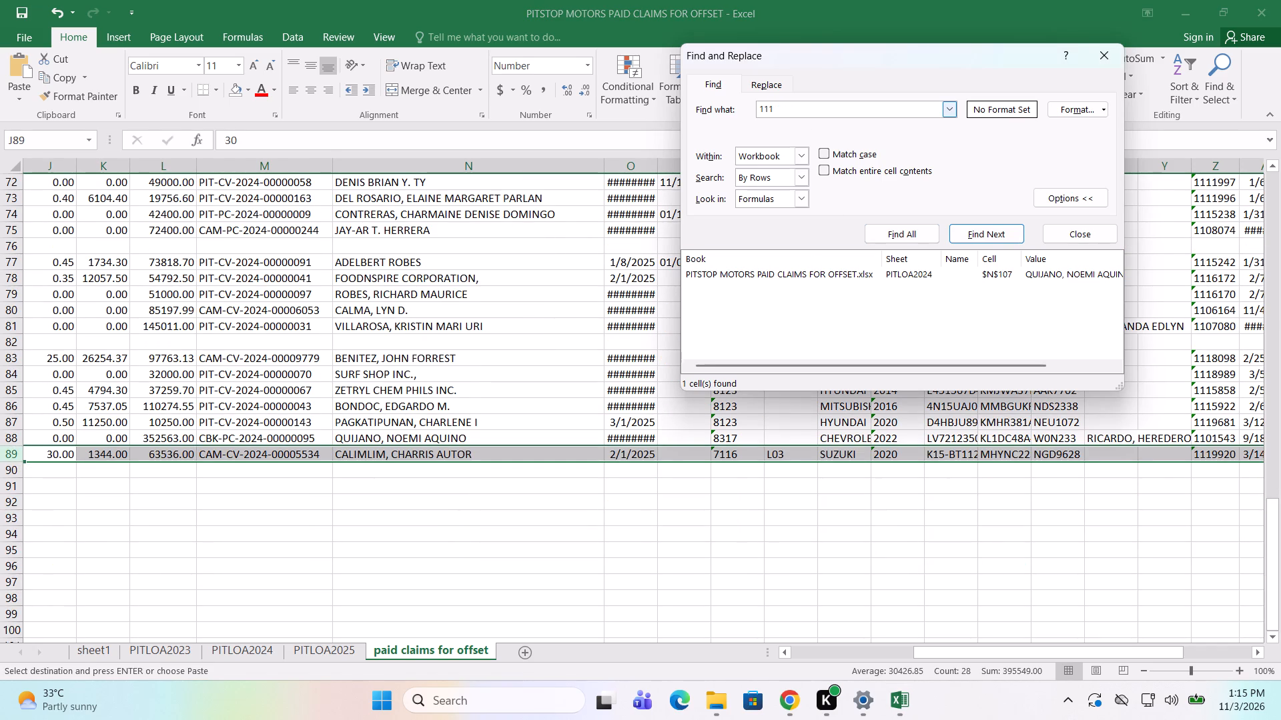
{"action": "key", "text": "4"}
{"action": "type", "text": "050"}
{"action": "left_click", "coordinate": [916, 229]}
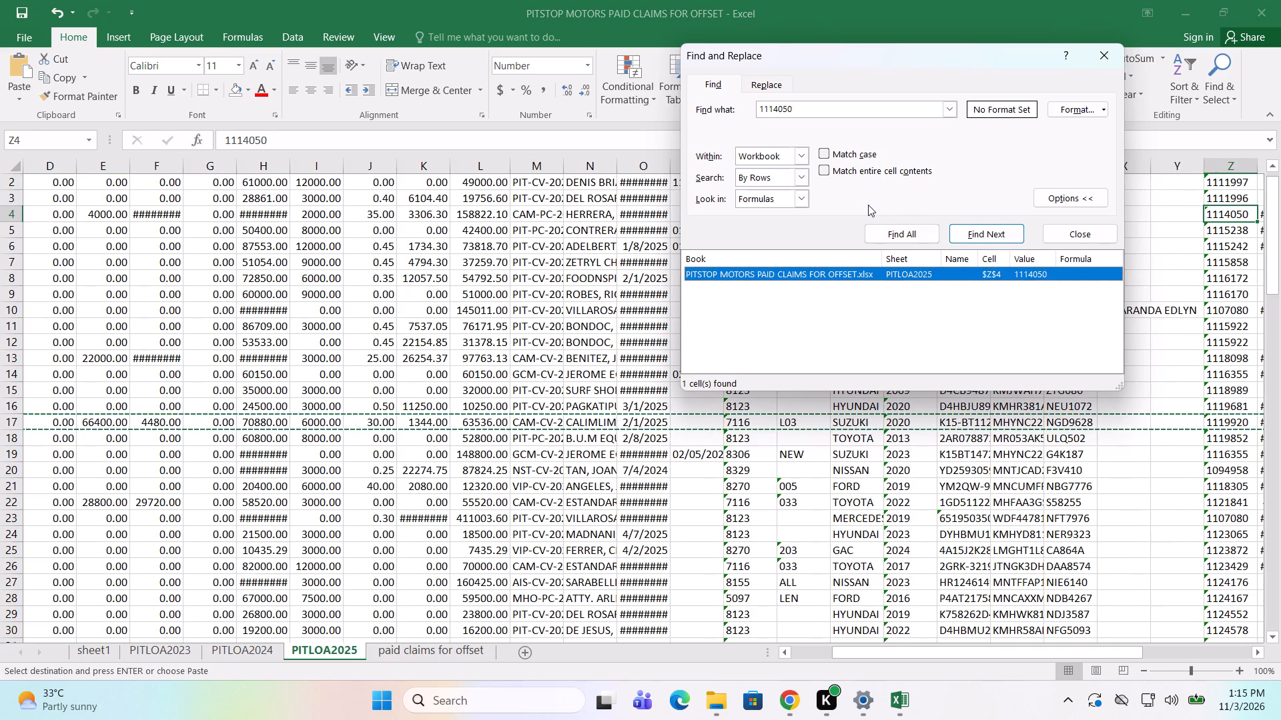
{"action": "left_click", "coordinate": [17, 215]}
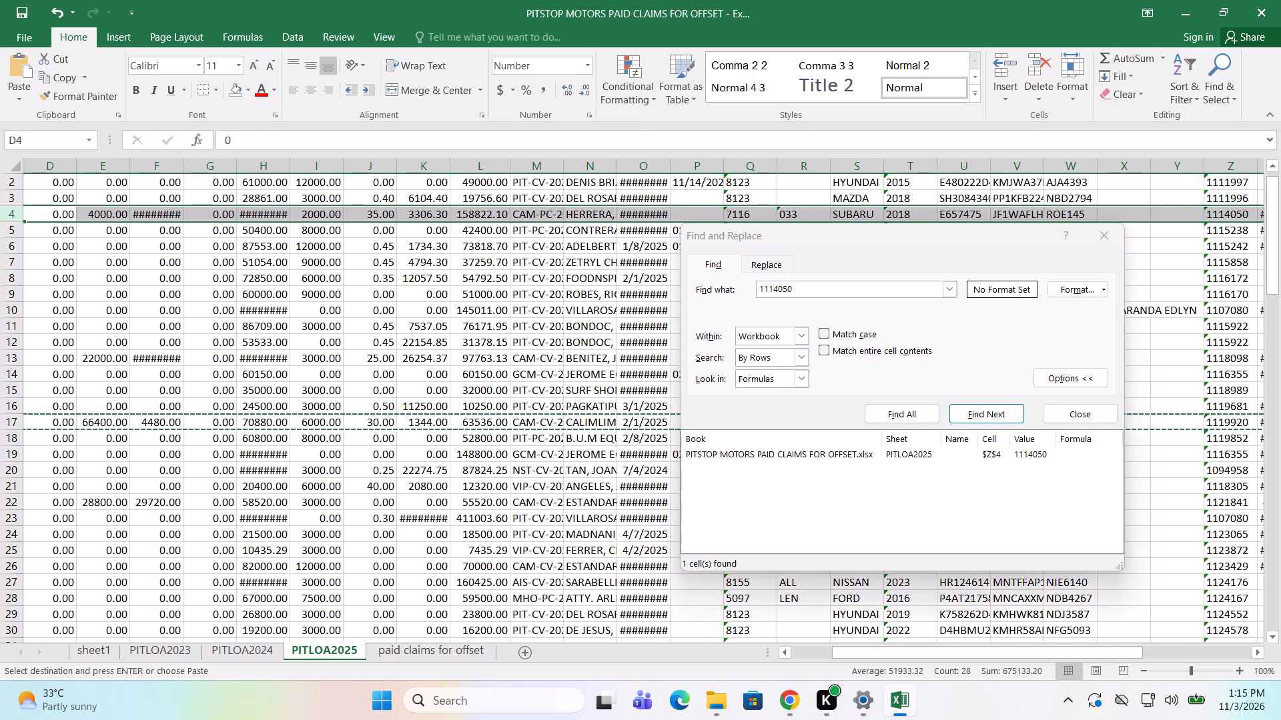
{"action": "key", "text": "ctrl+c"}
{"action": "left_click", "coordinate": [420, 648]}
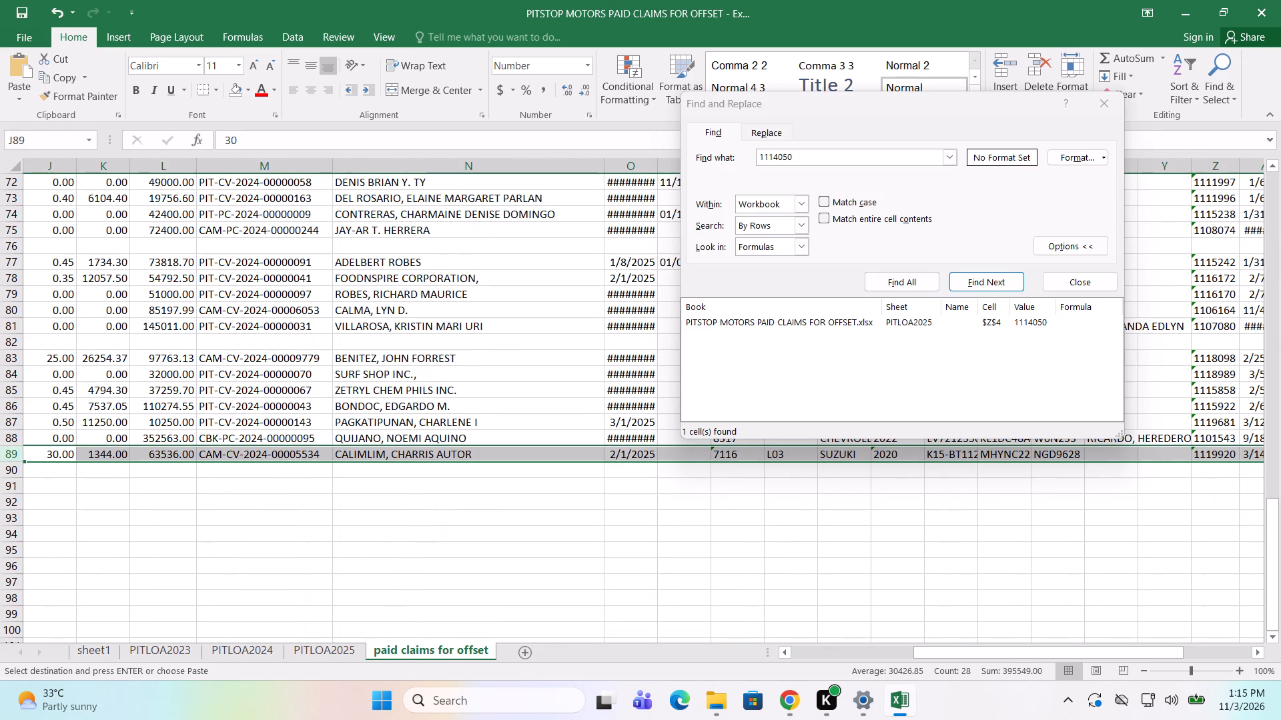
{"action": "left_click", "coordinate": [13, 473]}
{"action": "key", "text": "ctrl+v"}
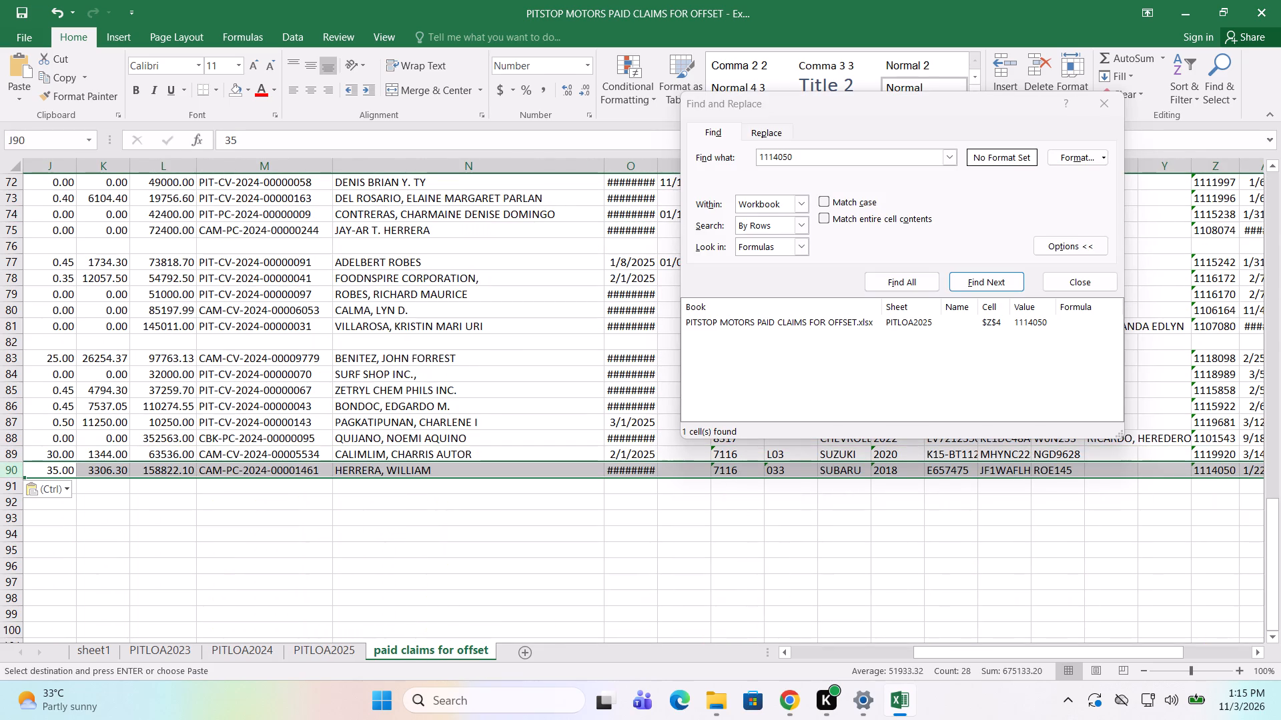
{"action": "left_click_drag", "start_coordinate": [650, 587], "coordinate": [655, 579]}
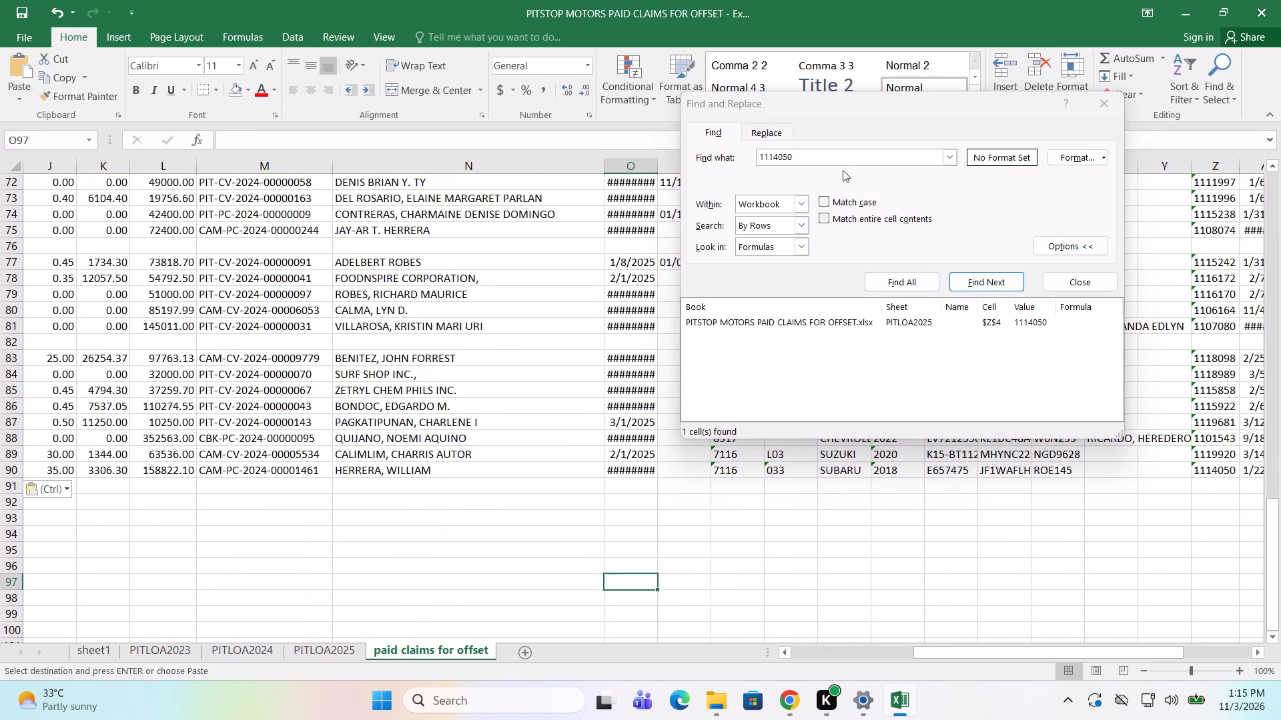
{"action": "left_click", "coordinate": [841, 157]}
{"action": "key", "text": "BackSpace"}
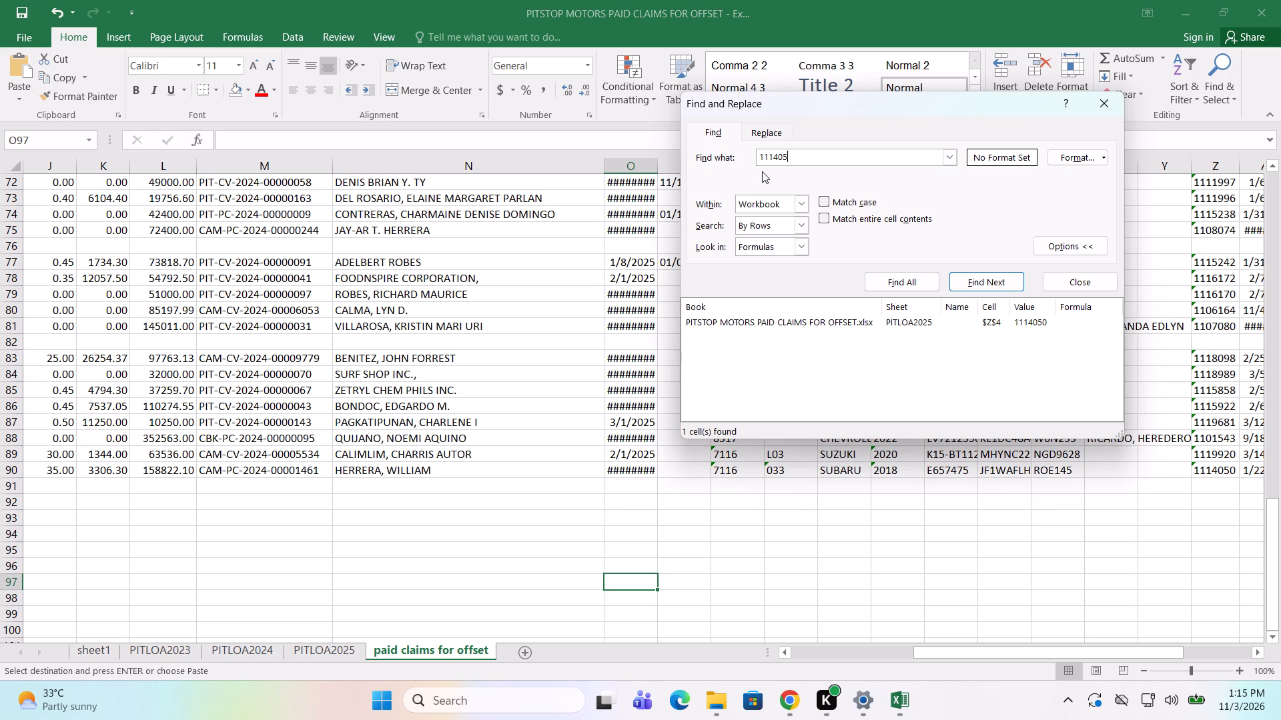
{"action": "key", "text": "BackSpace"}
{"action": "key", "text": "BackSpace"}
{"action": "key", "text": "BackSpace"}
{"action": "key", "text": "BackSpace"}
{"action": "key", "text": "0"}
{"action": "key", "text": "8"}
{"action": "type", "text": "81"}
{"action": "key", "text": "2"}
{"action": "left_click", "coordinate": [893, 281]}
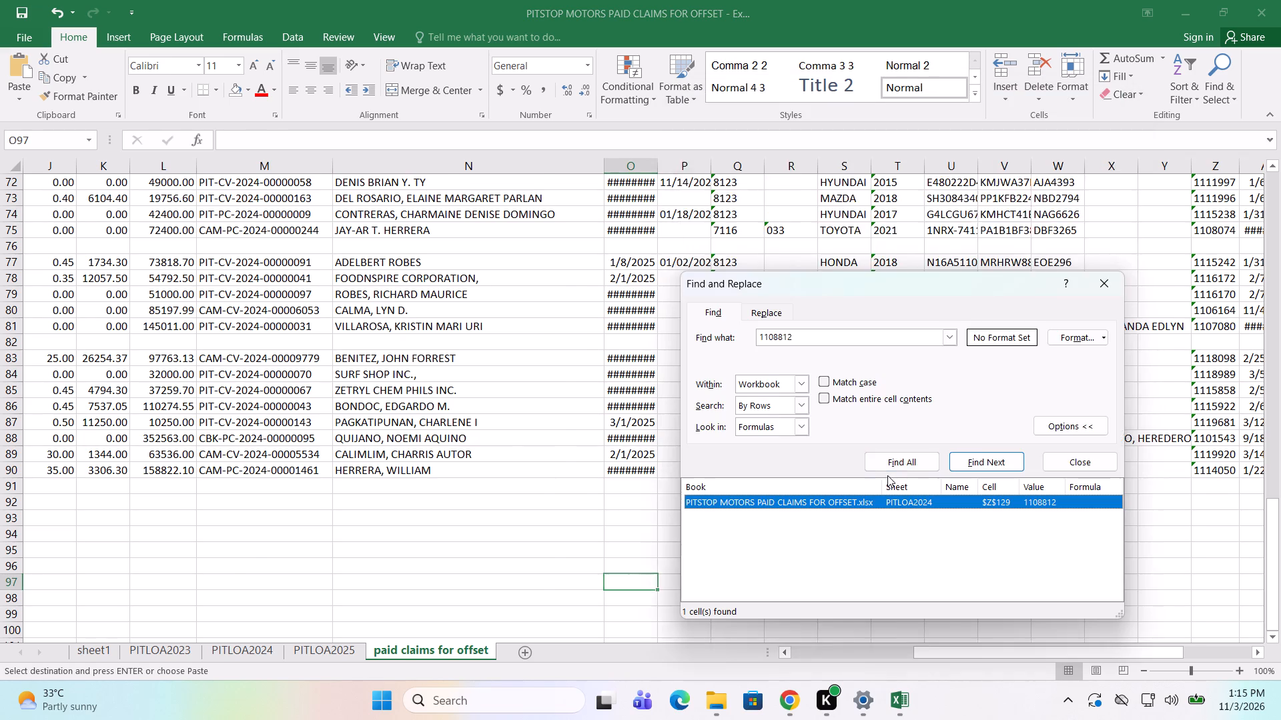
{"action": "left_click", "coordinate": [1040, 505]}
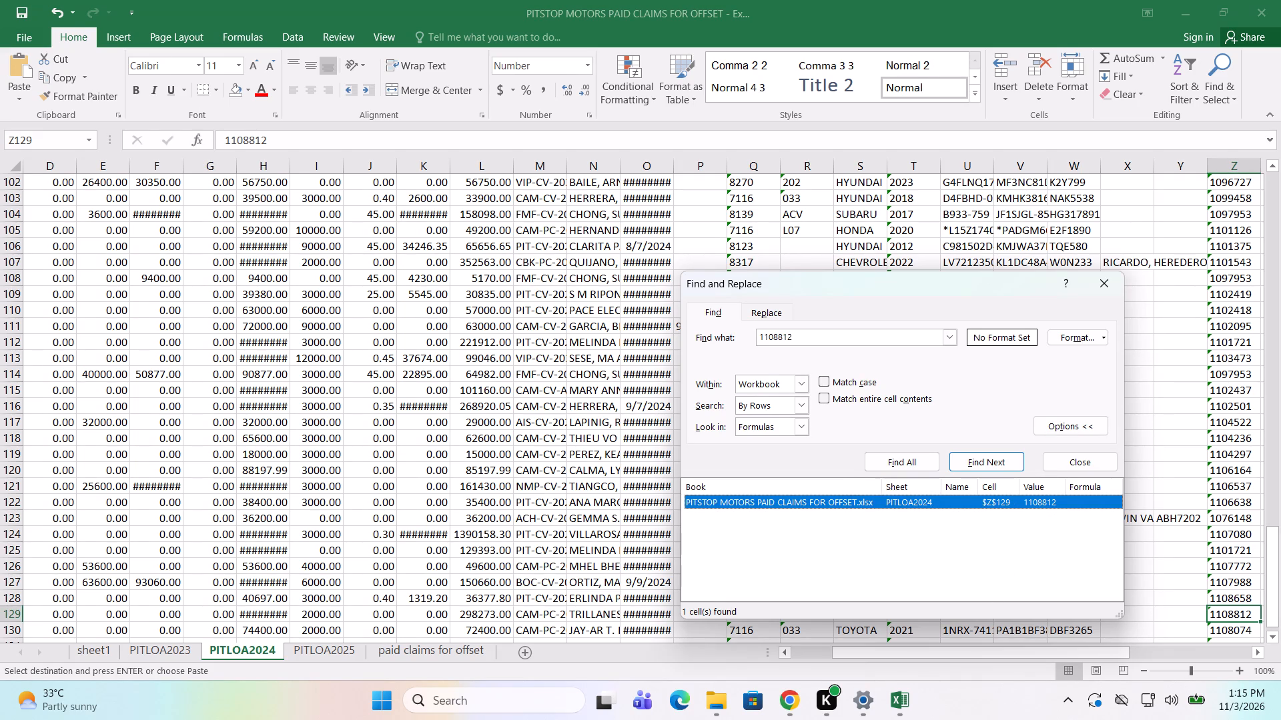
{"action": "left_click", "coordinate": [15, 613]}
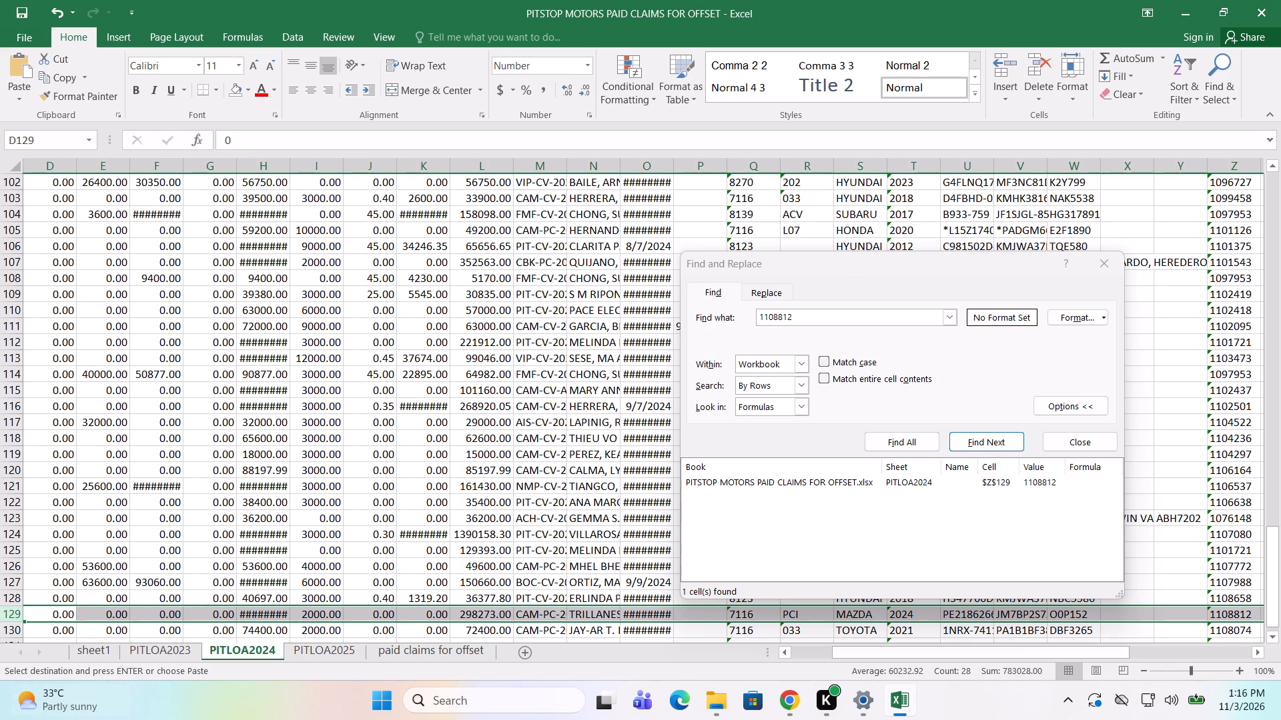
{"action": "key", "text": "ctrl+c"}
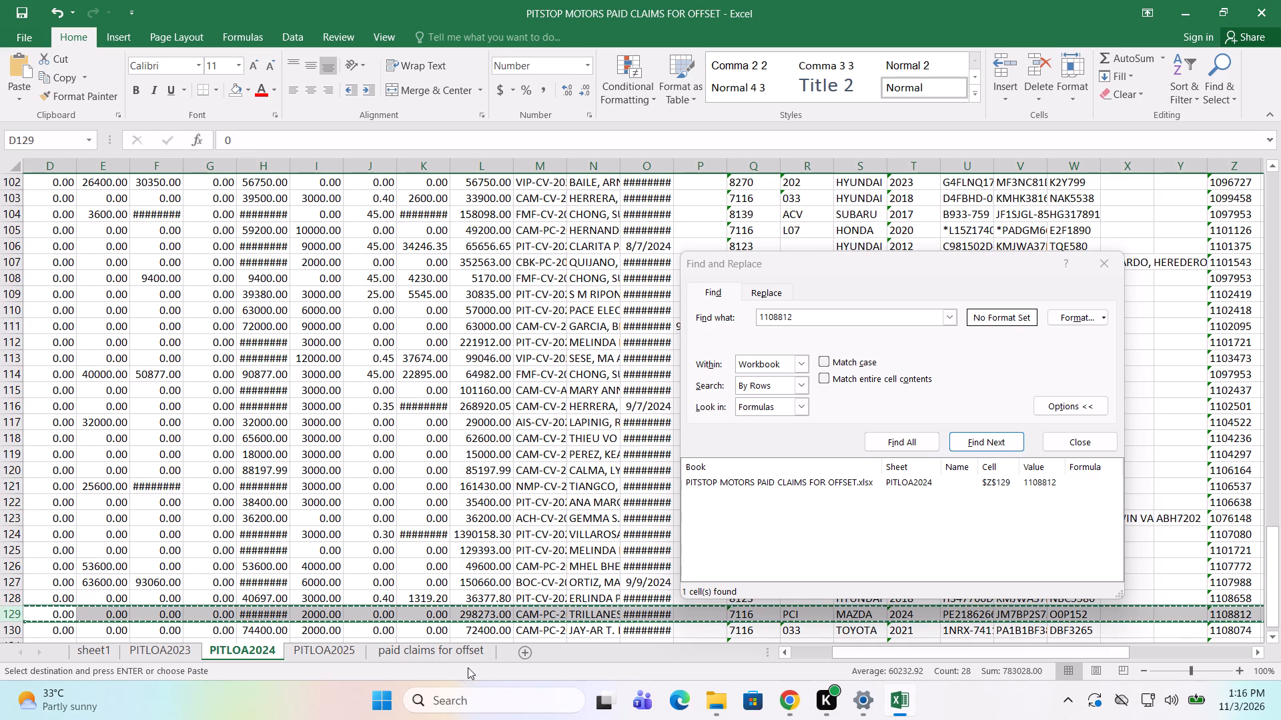
{"action": "left_click", "coordinate": [460, 649]}
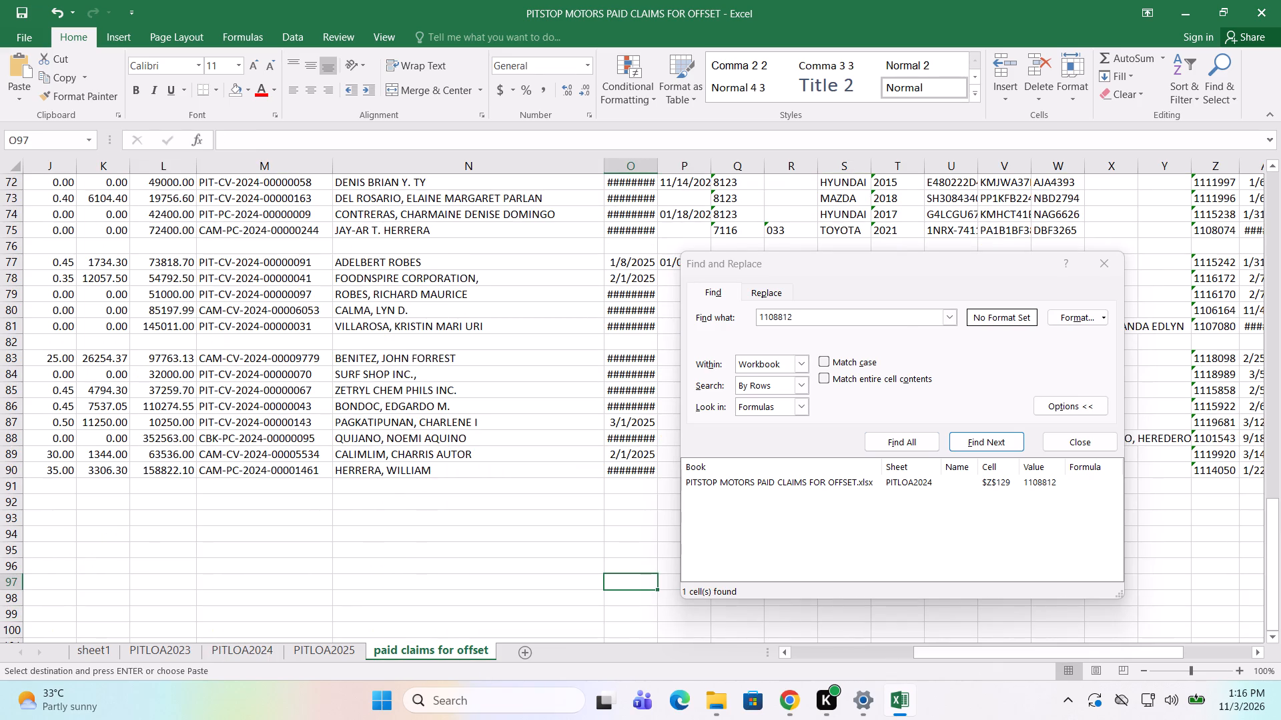
{"action": "left_click", "coordinate": [19, 486]}
{"action": "key", "text": "ctrl+v"}
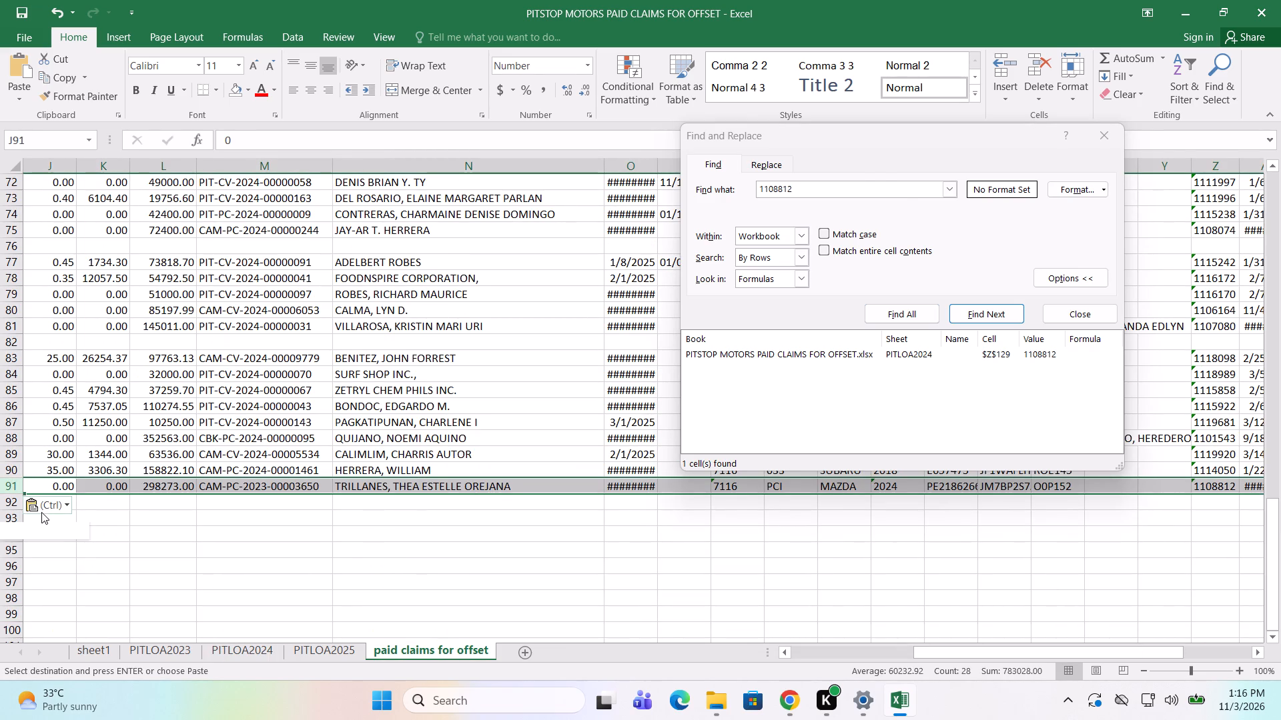
{"action": "left_click_drag", "start_coordinate": [473, 577], "coordinate": [468, 570]}
Check the sum of the column L amounts in rows 83 to 91 of the paid claims for offset sheet.
{"action": "left_click_drag", "start_coordinate": [167, 357], "coordinate": [179, 485]}
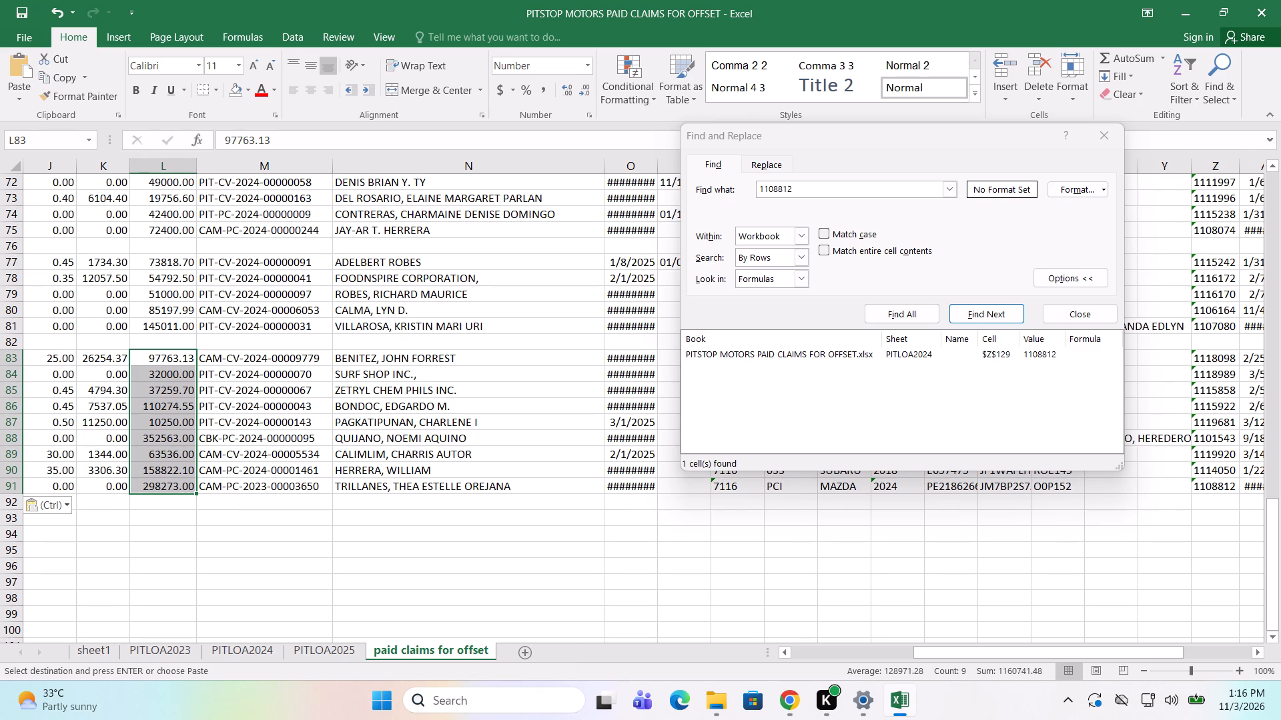
{"action": "left_click", "coordinate": [523, 580]}
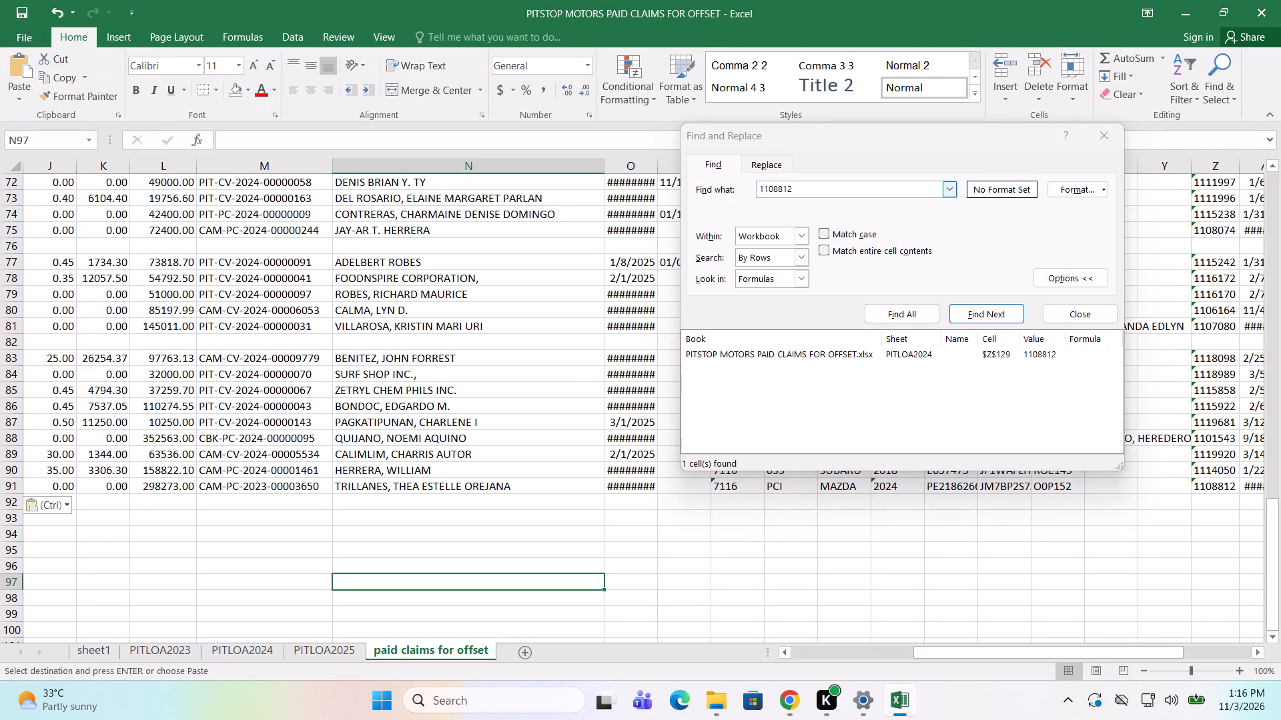
{"action": "left_click_drag", "start_coordinate": [807, 186], "coordinate": [668, 183]}
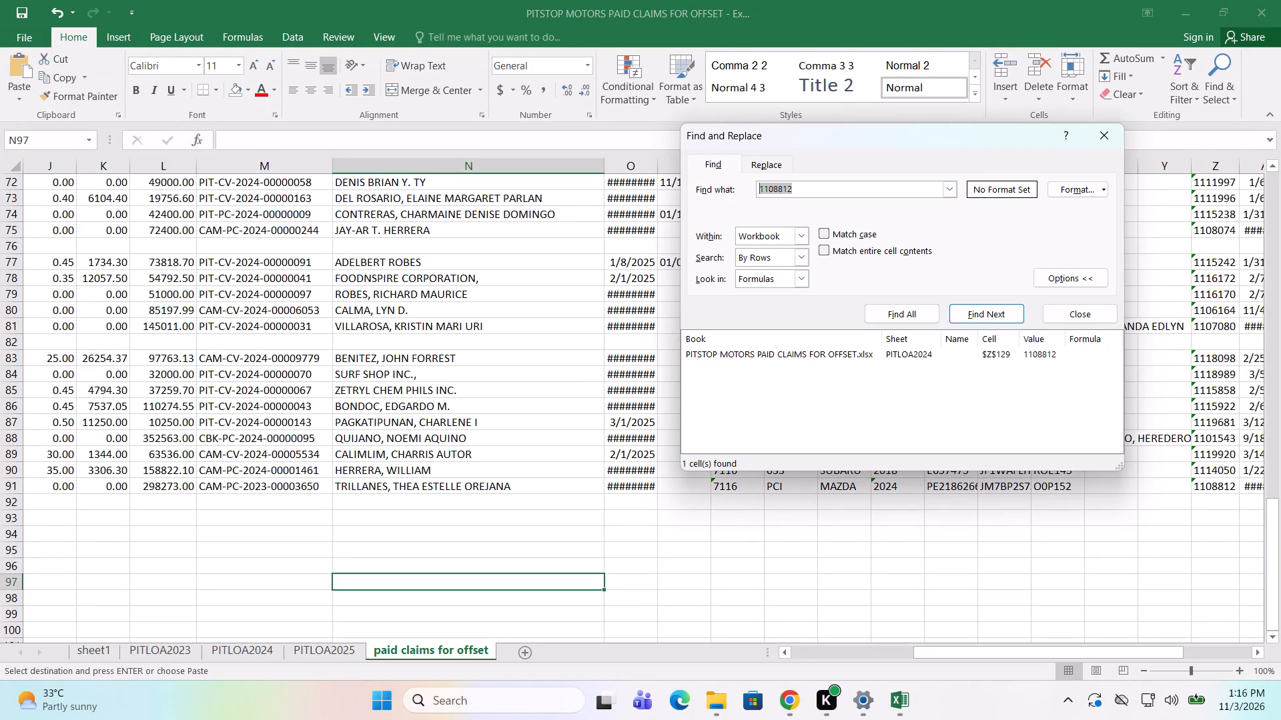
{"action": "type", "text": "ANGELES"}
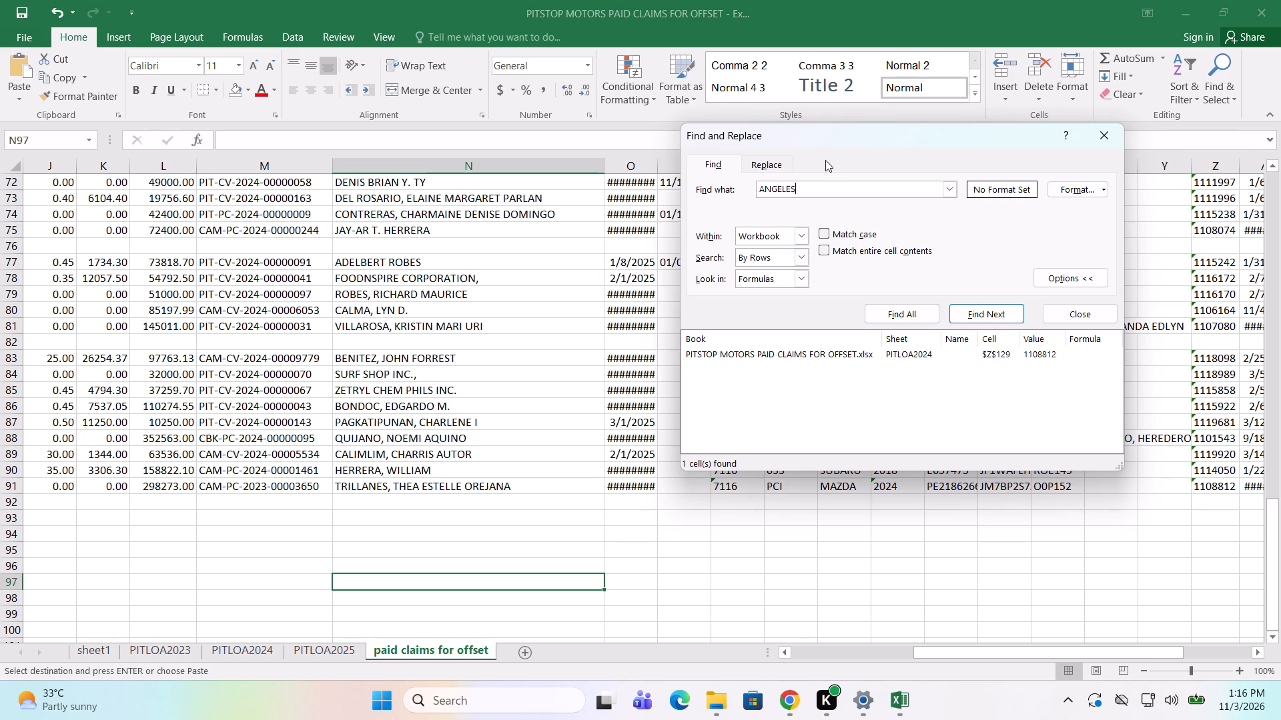
{"action": "left_click", "coordinate": [900, 305]}
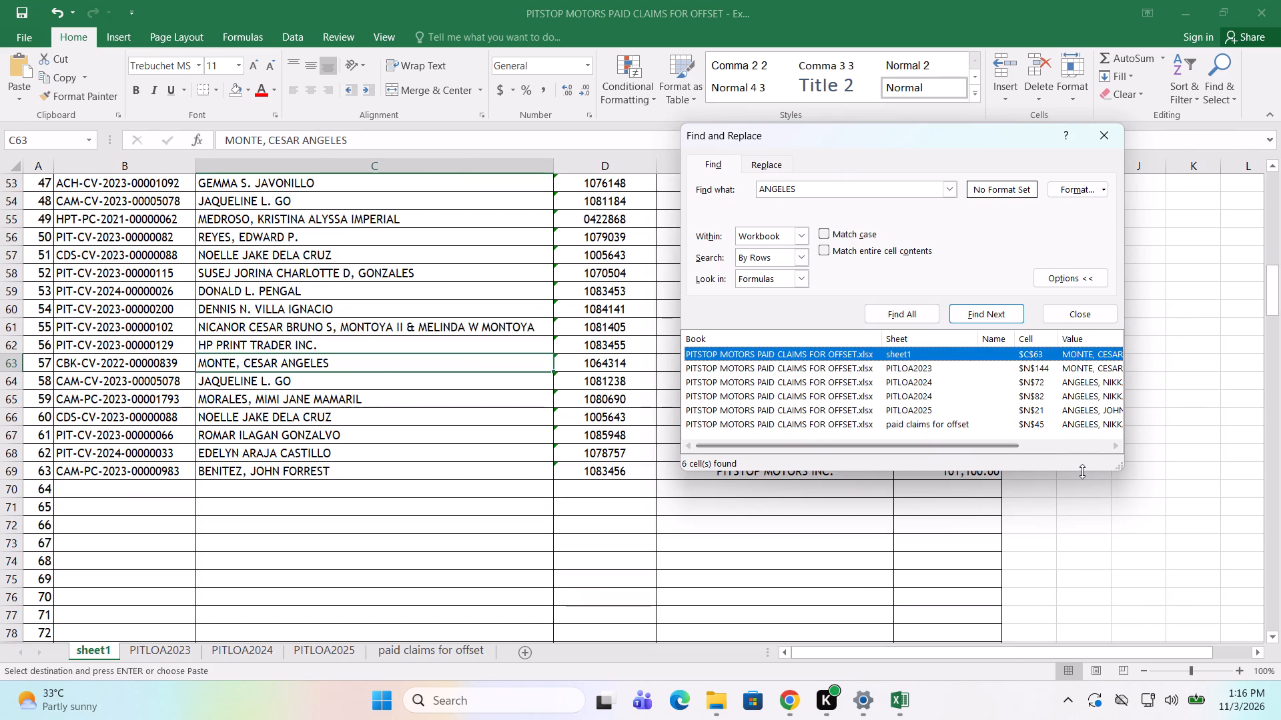
{"action": "left_click_drag", "start_coordinate": [1109, 403], "coordinate": [1109, 503]}
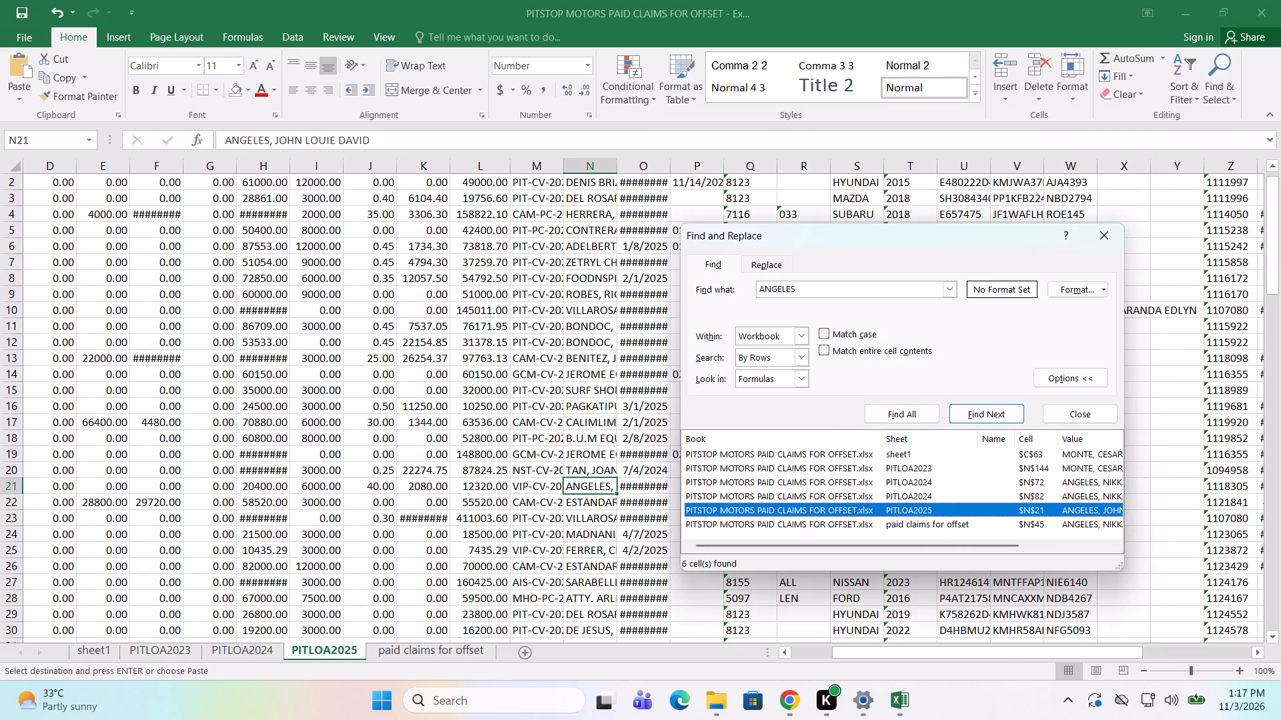
{"action": "left_click", "coordinate": [20, 489]}
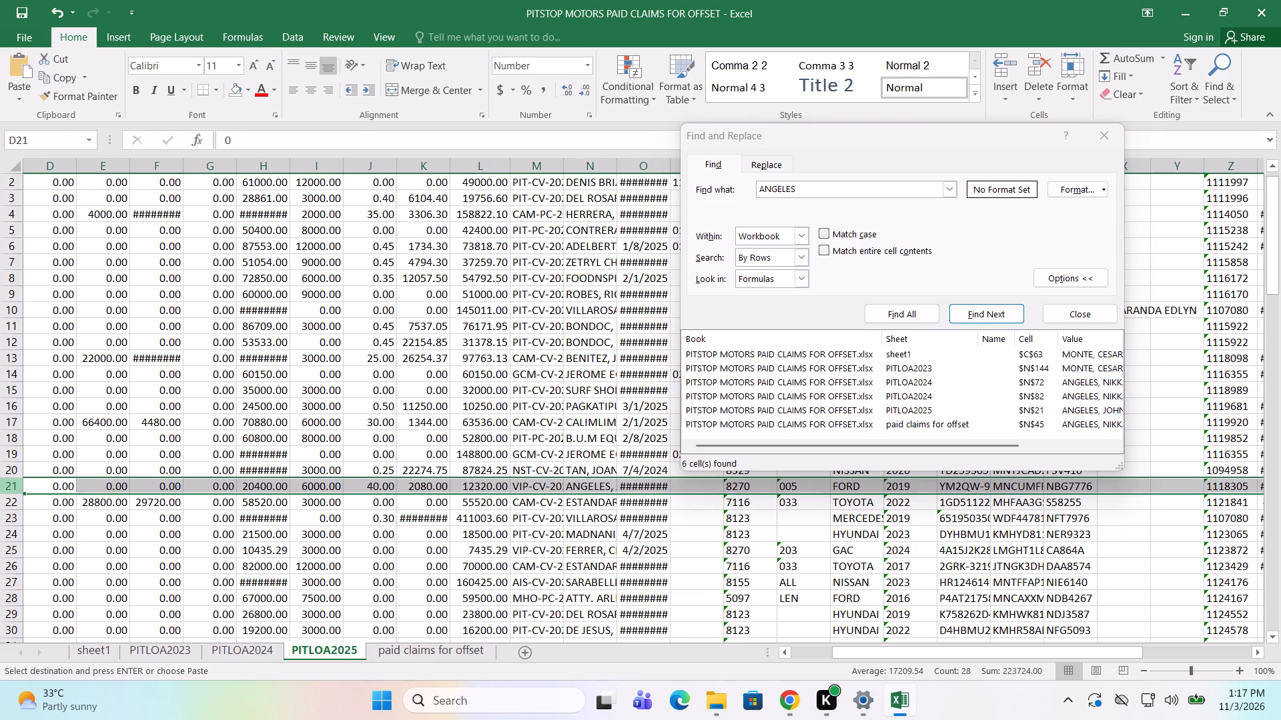
{"action": "right_click", "coordinate": [17, 487]}
{"action": "left_click", "coordinate": [59, 277]}
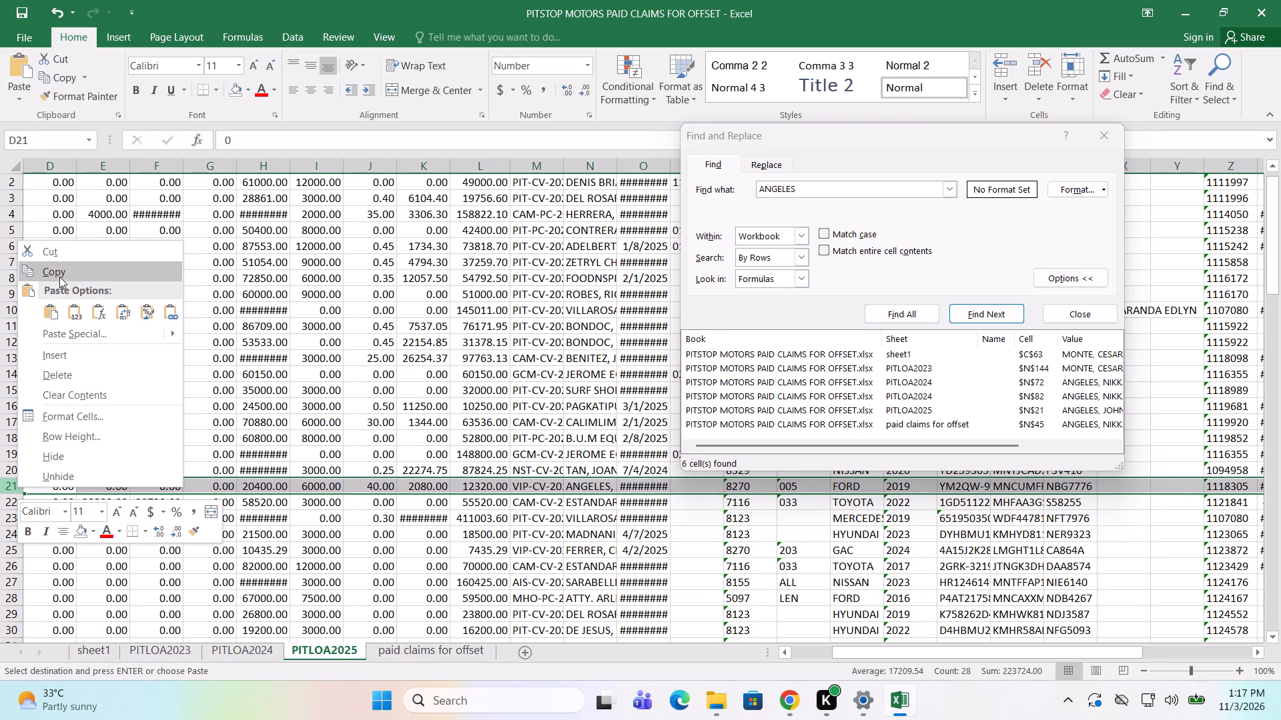
{"action": "left_click", "coordinate": [434, 640]}
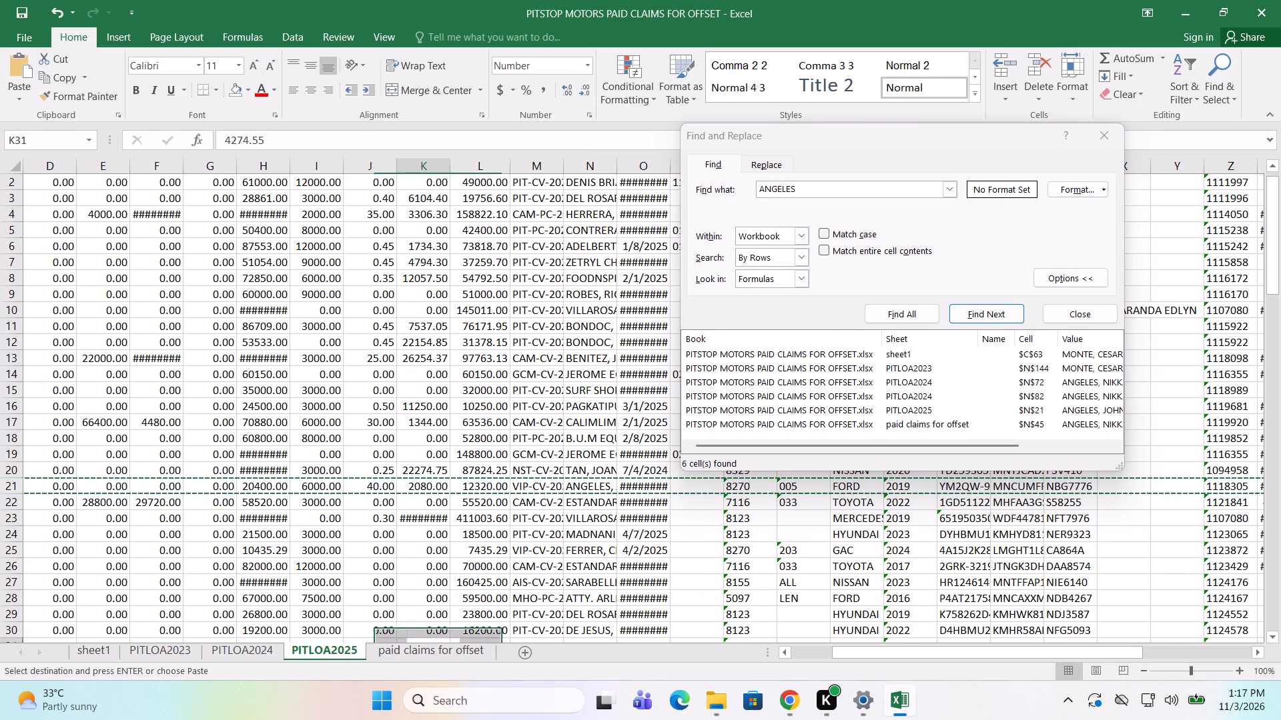
{"action": "left_click", "coordinate": [426, 655]}
{"action": "right_click", "coordinate": [17, 519]}
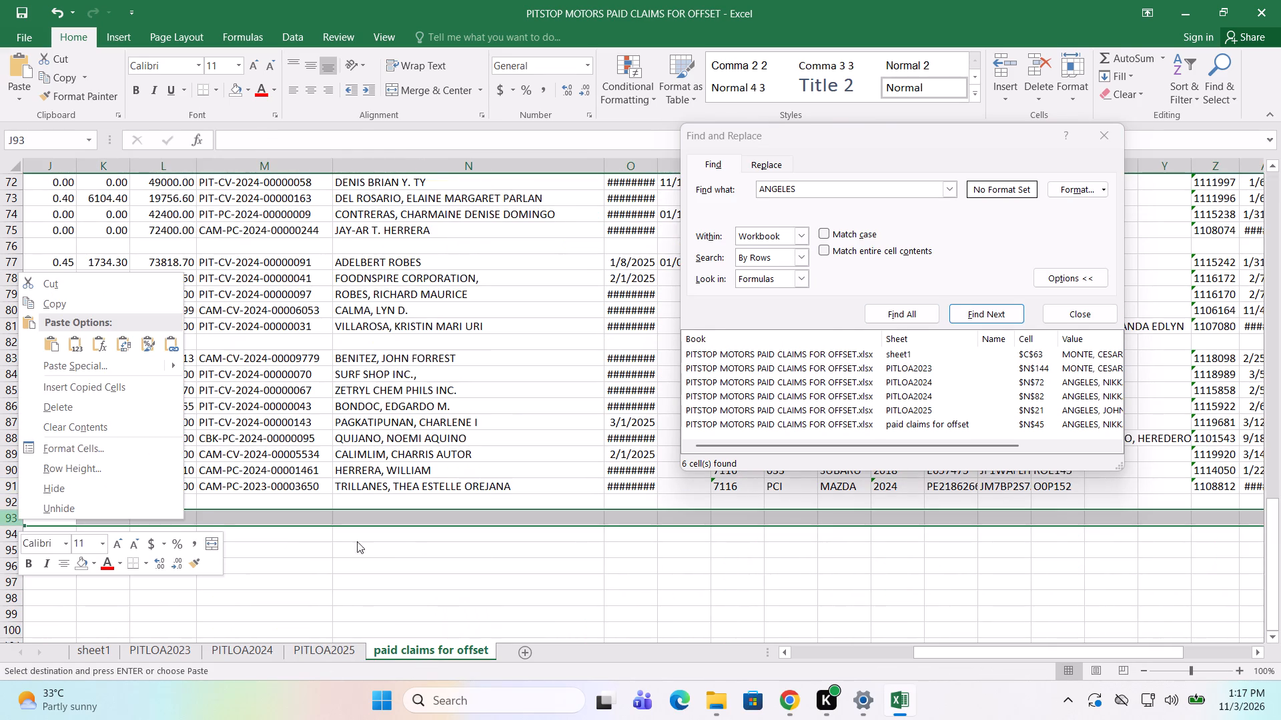
{"action": "key", "text": "ctrl+v"}
{"action": "left_click", "coordinate": [498, 536]}
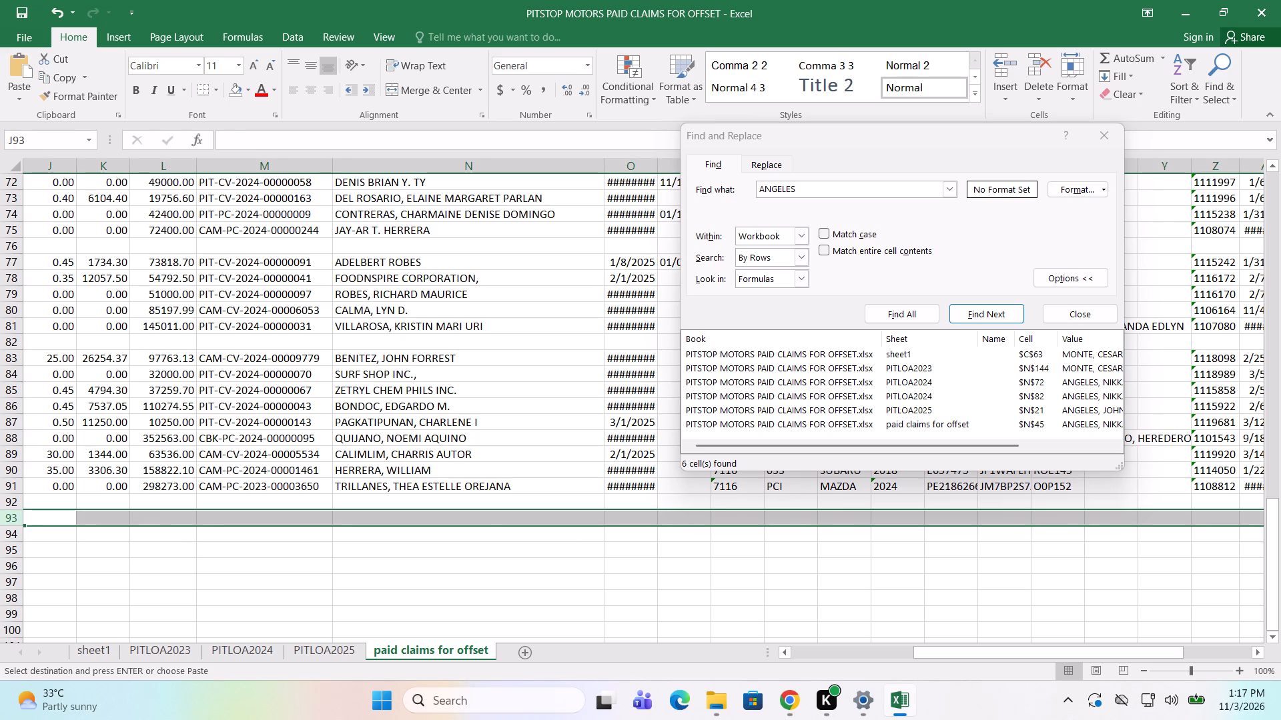
{"action": "key", "text": "ctrl+v"}
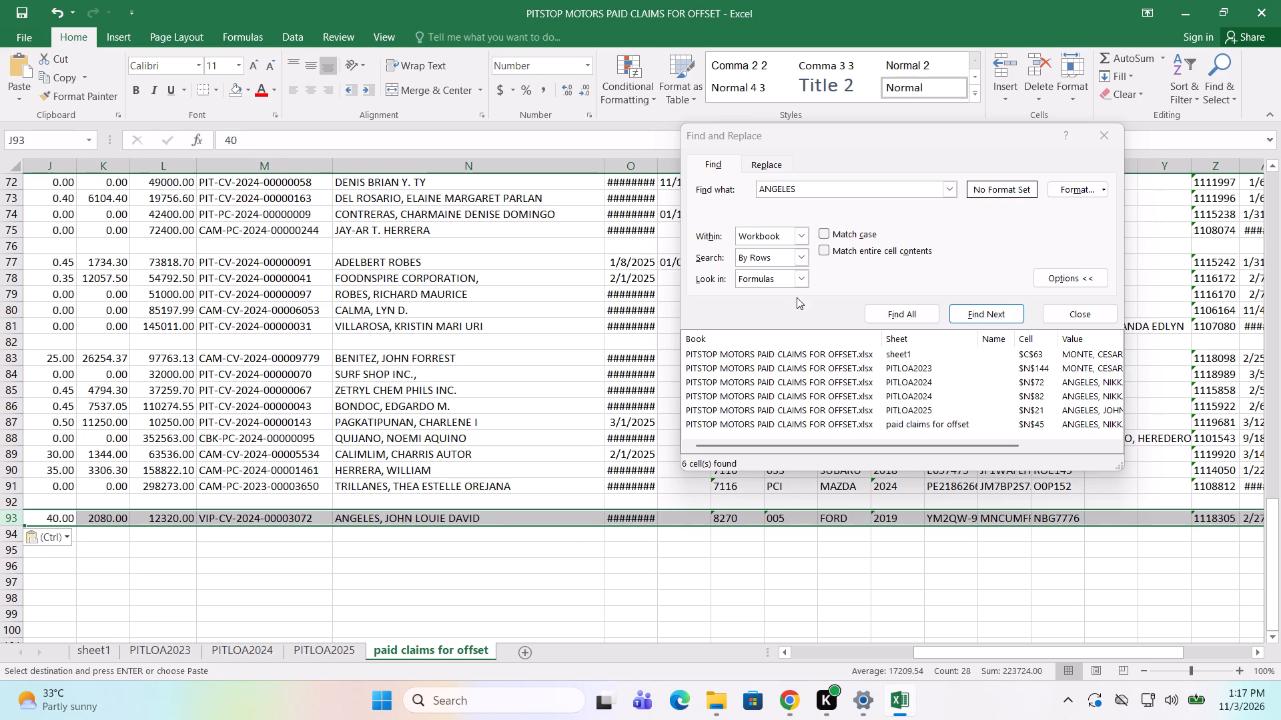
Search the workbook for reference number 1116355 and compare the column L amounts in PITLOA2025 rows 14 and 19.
{"action": "left_click_drag", "start_coordinate": [807, 187], "coordinate": [654, 174]}
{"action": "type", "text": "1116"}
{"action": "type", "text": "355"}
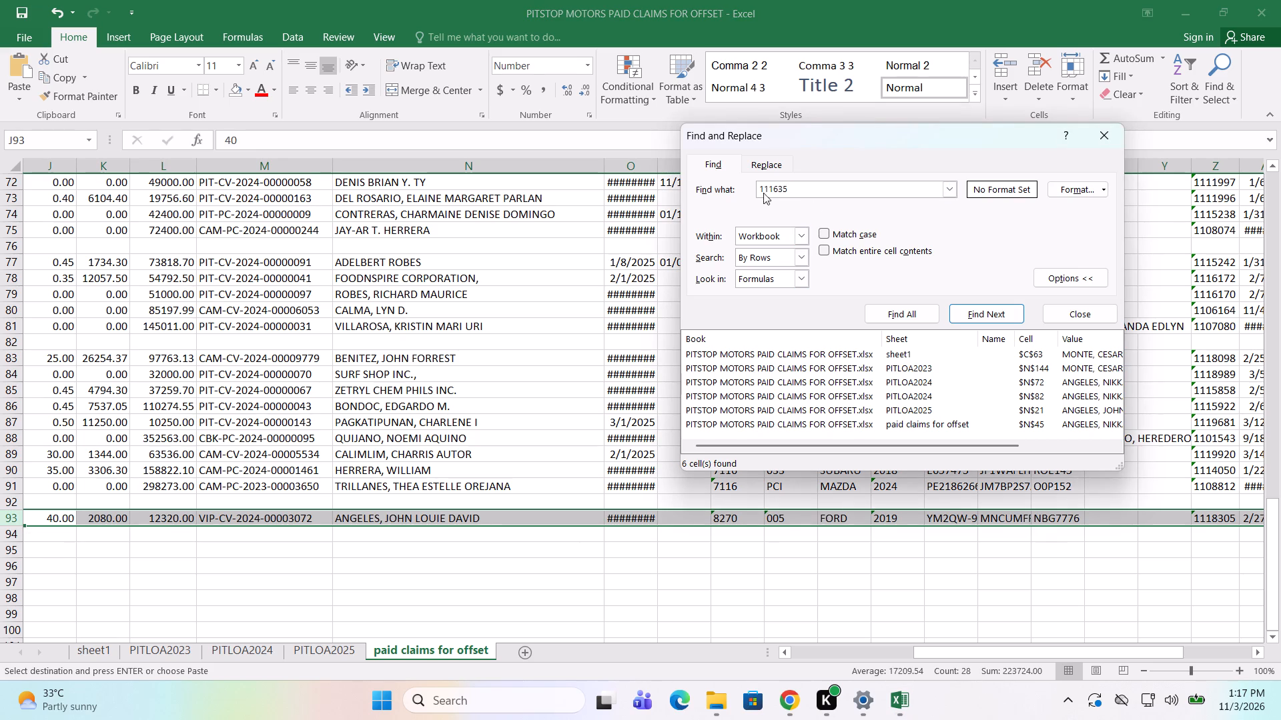
{"action": "left_click", "coordinate": [890, 311]}
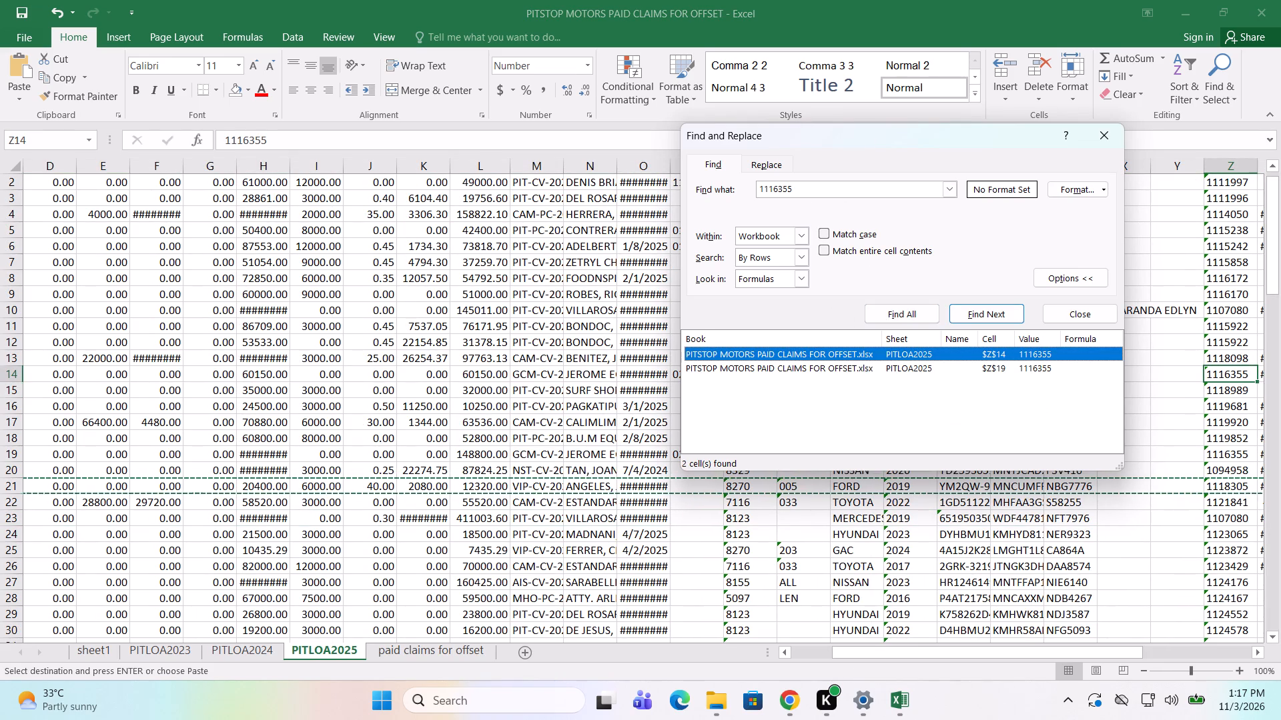
{"action": "left_click", "coordinate": [16, 375]}
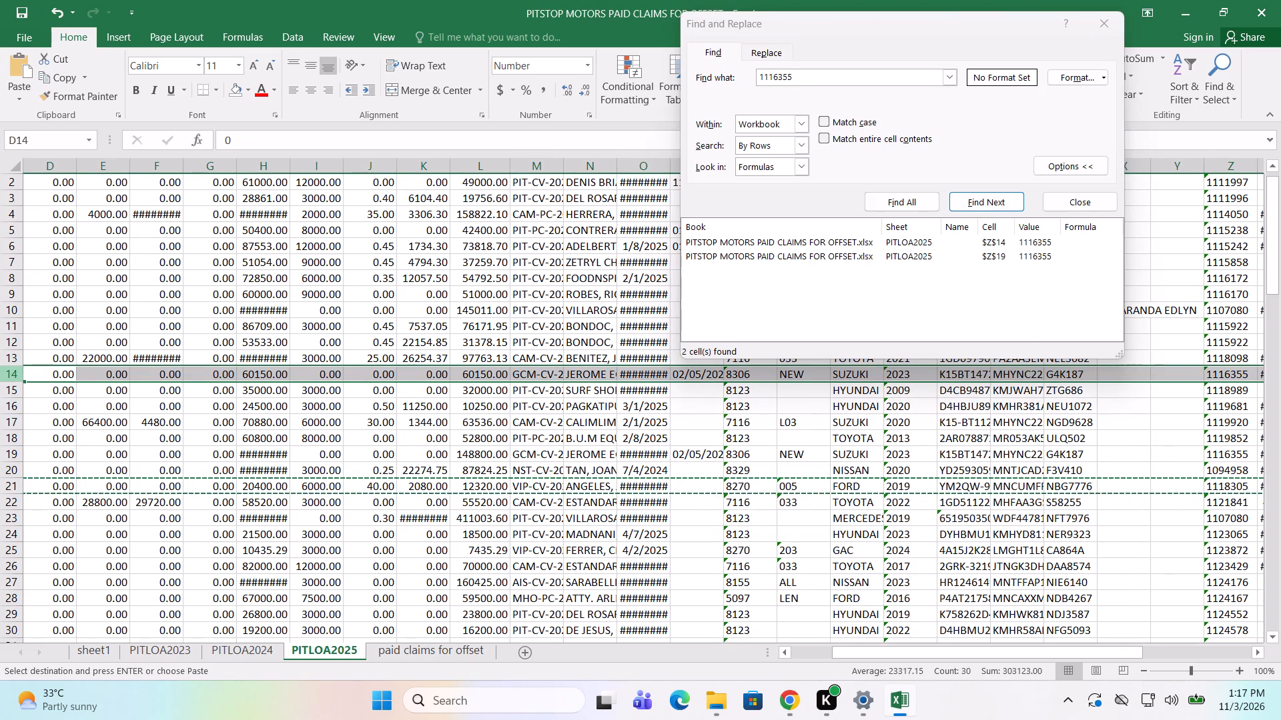
{"action": "left_click", "coordinate": [1039, 257]}
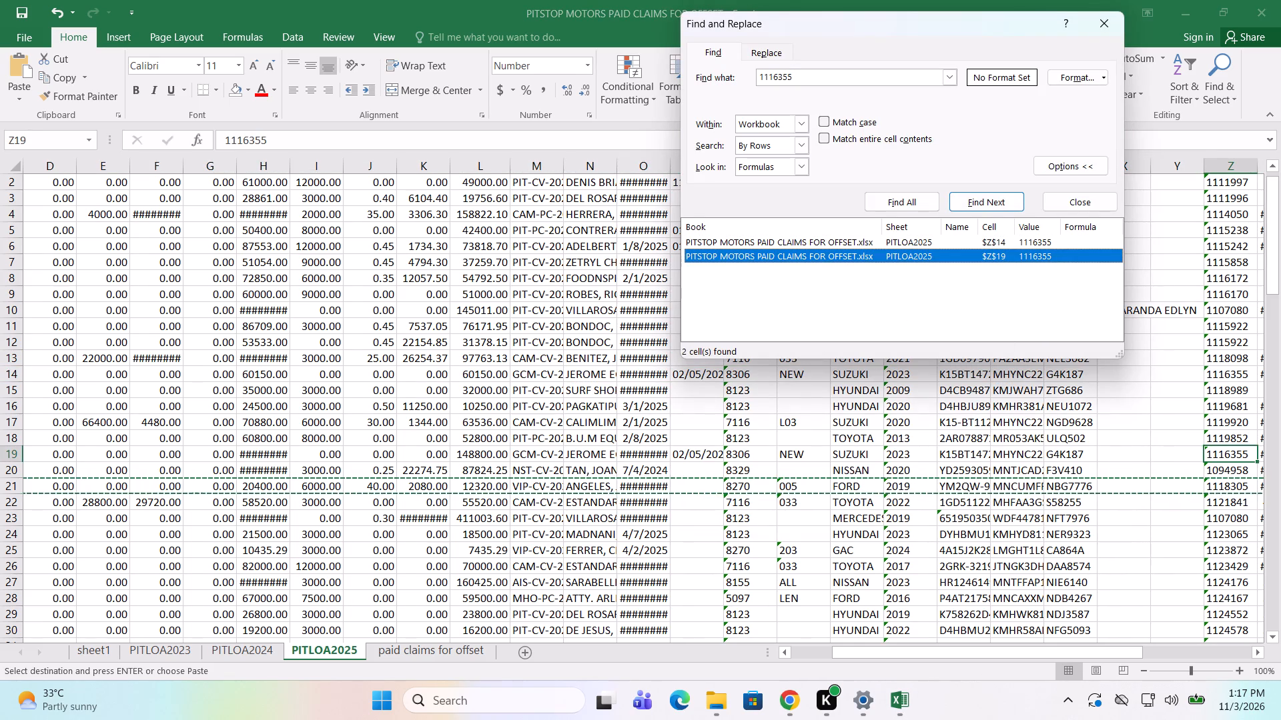
{"action": "left_click", "coordinate": [483, 455]}
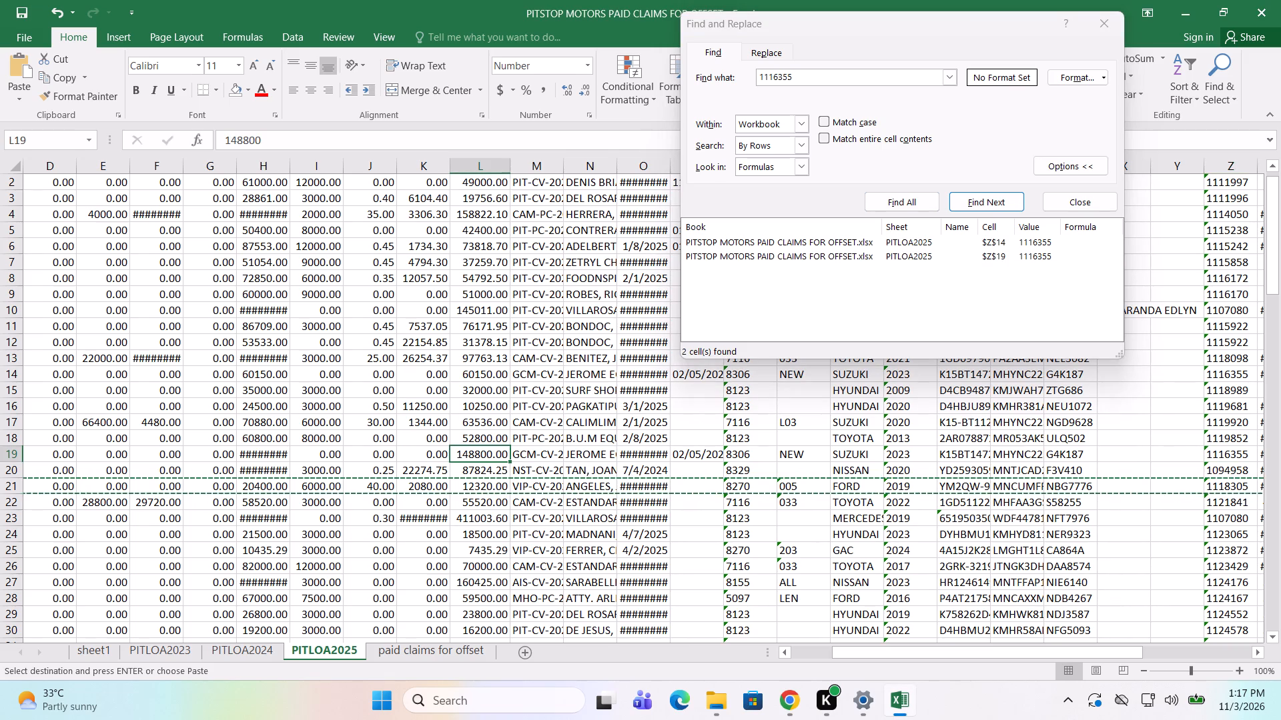
{"action": "left_click", "coordinate": [496, 373], "text": "ctrl"}
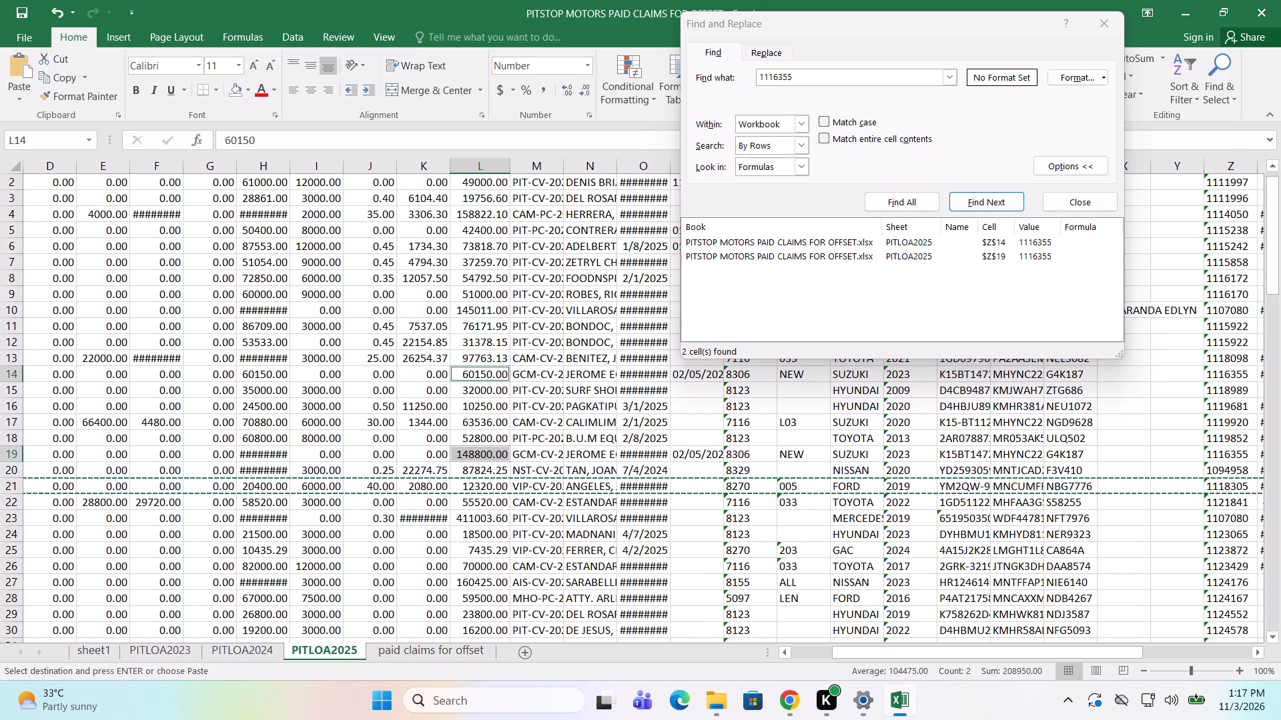
{"action": "left_click", "coordinate": [893, 207]}
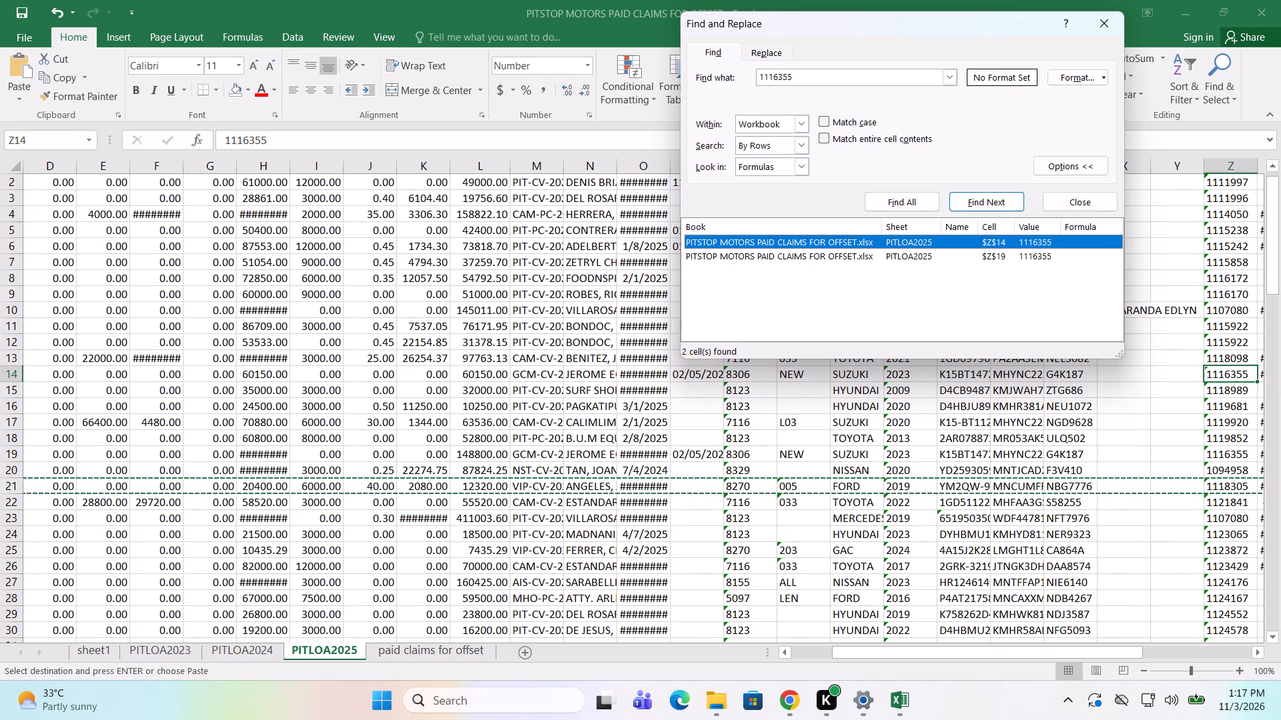
{"action": "left_click", "coordinate": [484, 375]}
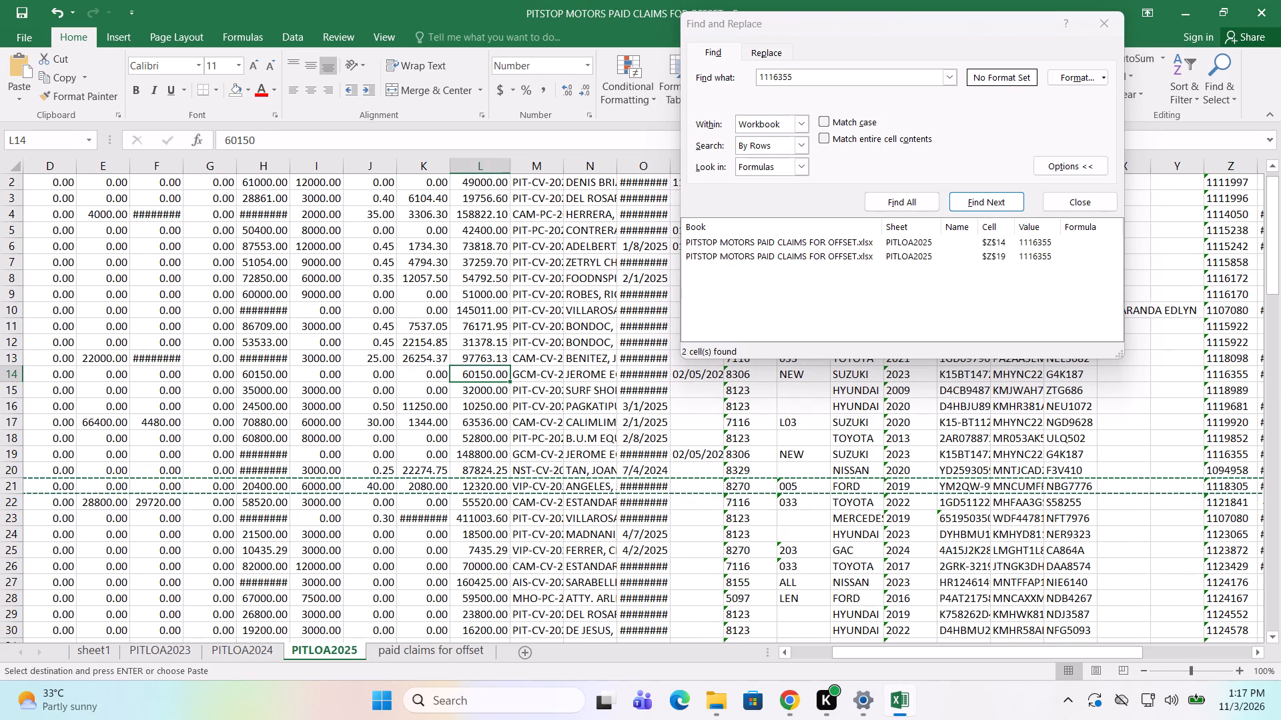
{"action": "left_click", "coordinate": [481, 458]}
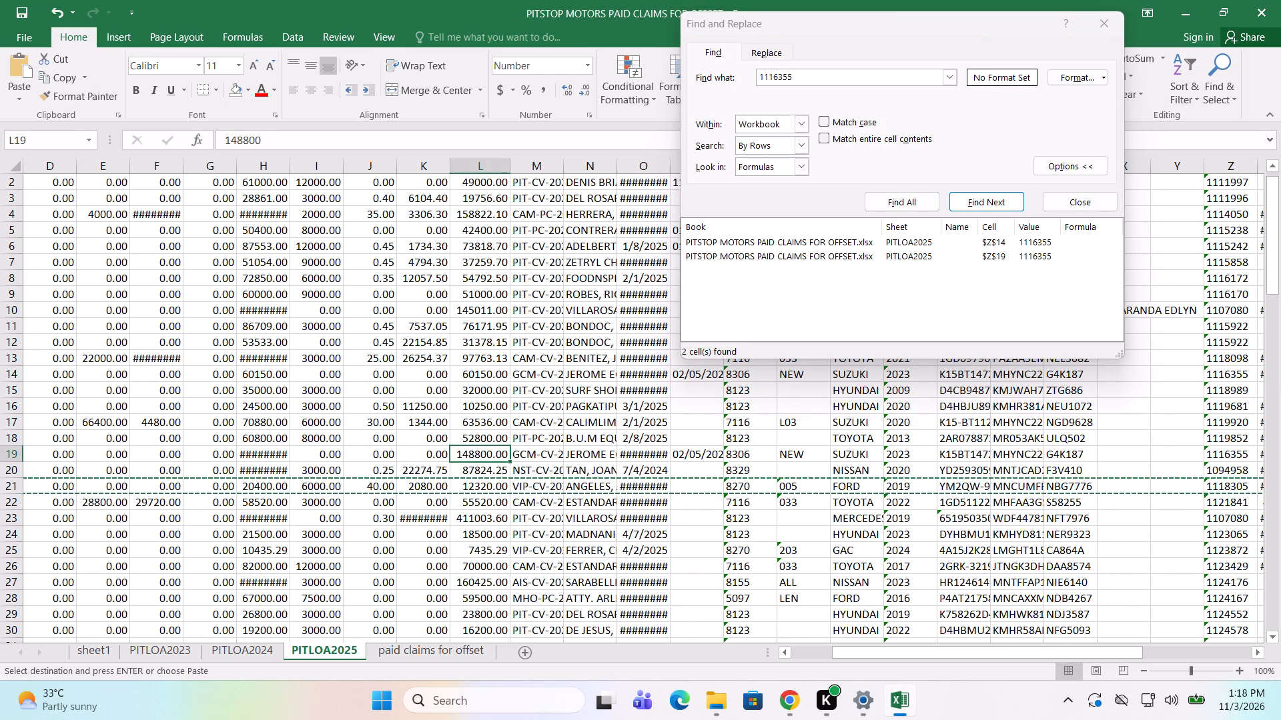
Copy the entire PITLOA2025 row 13 into row 94 of the paid claims for offset sheet.
{"action": "left_click", "coordinate": [482, 357]}
{"action": "left_click", "coordinate": [16, 356]}
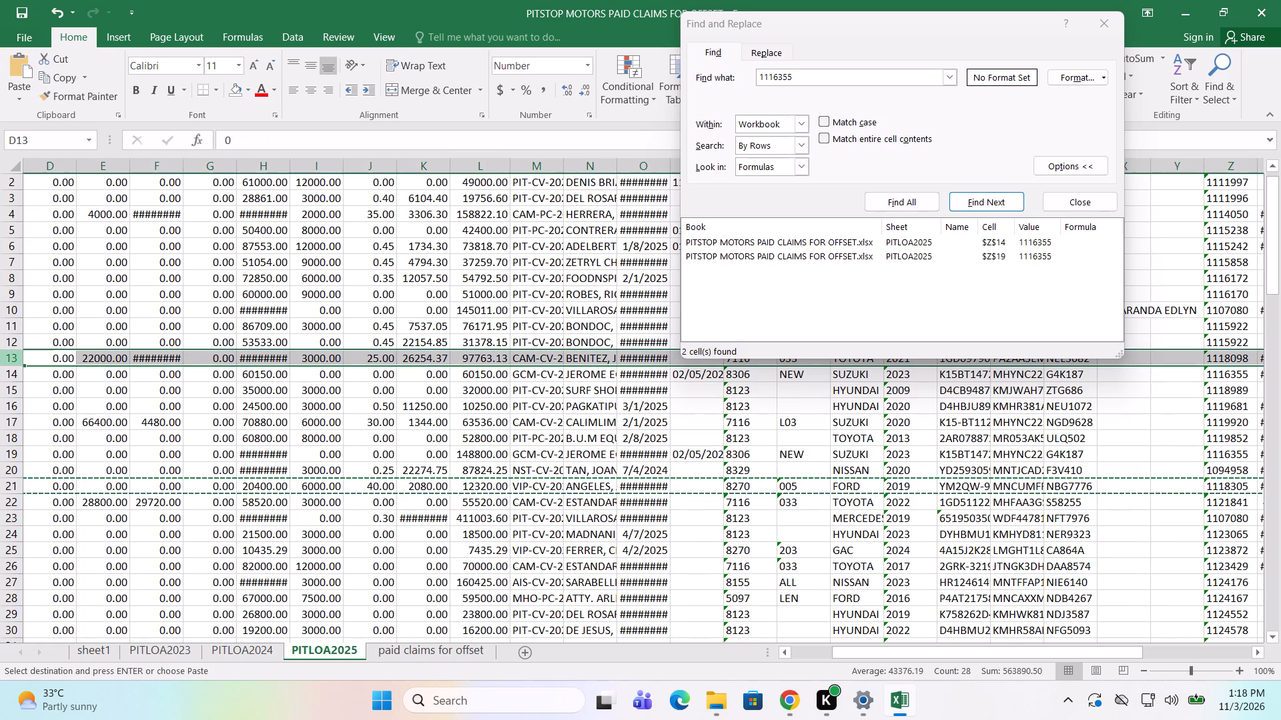
{"action": "right_click", "coordinate": [15, 356]}
{"action": "left_click", "coordinate": [54, 385]}
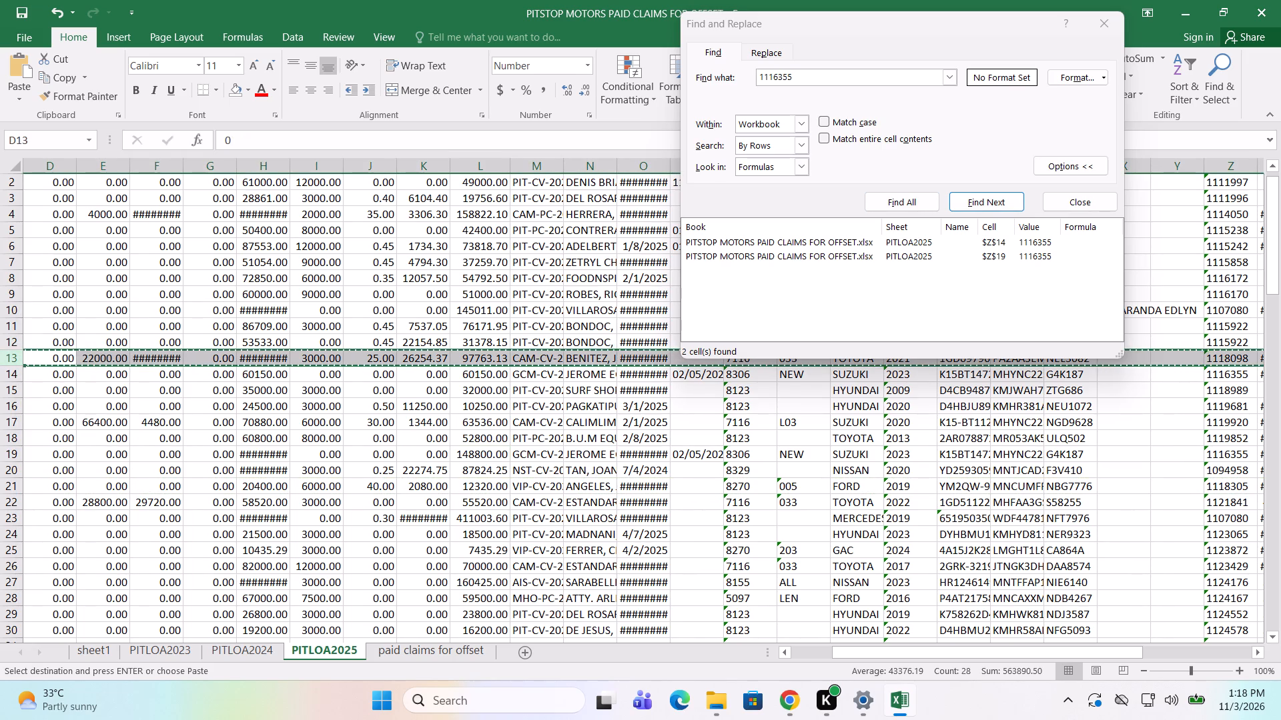
{"action": "left_click", "coordinate": [432, 647]}
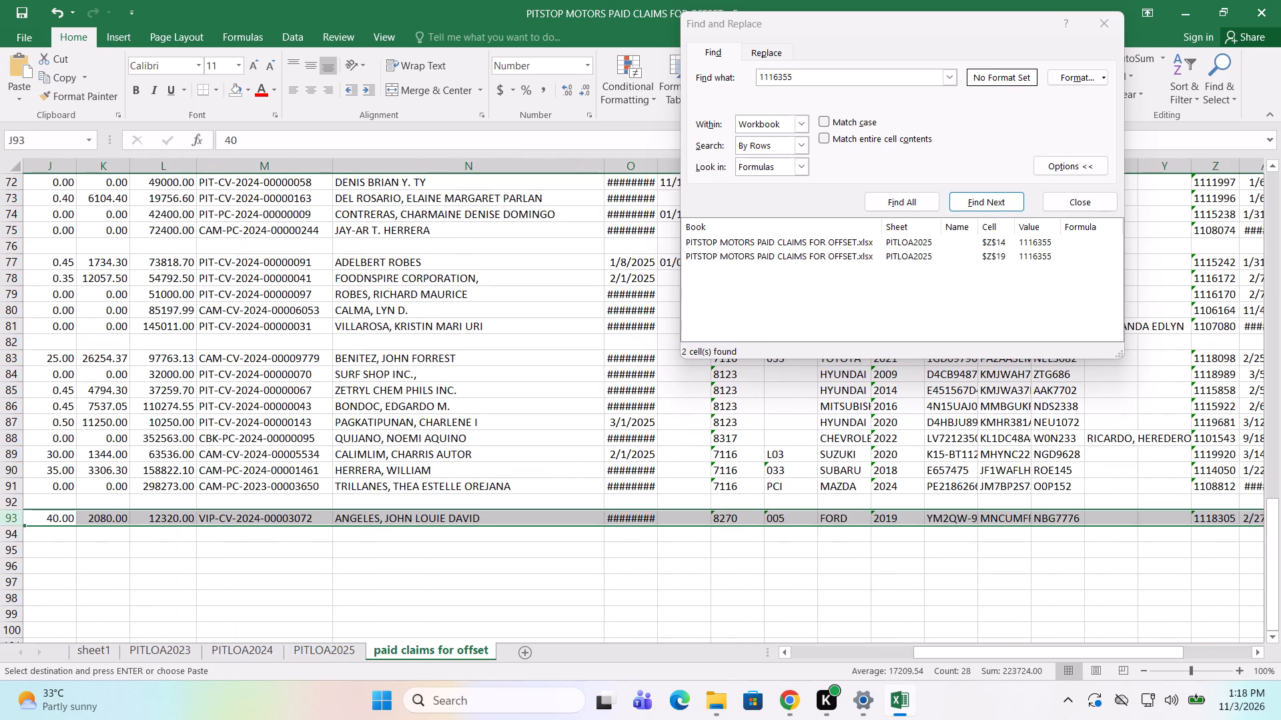
{"action": "right_click", "coordinate": [11, 532]}
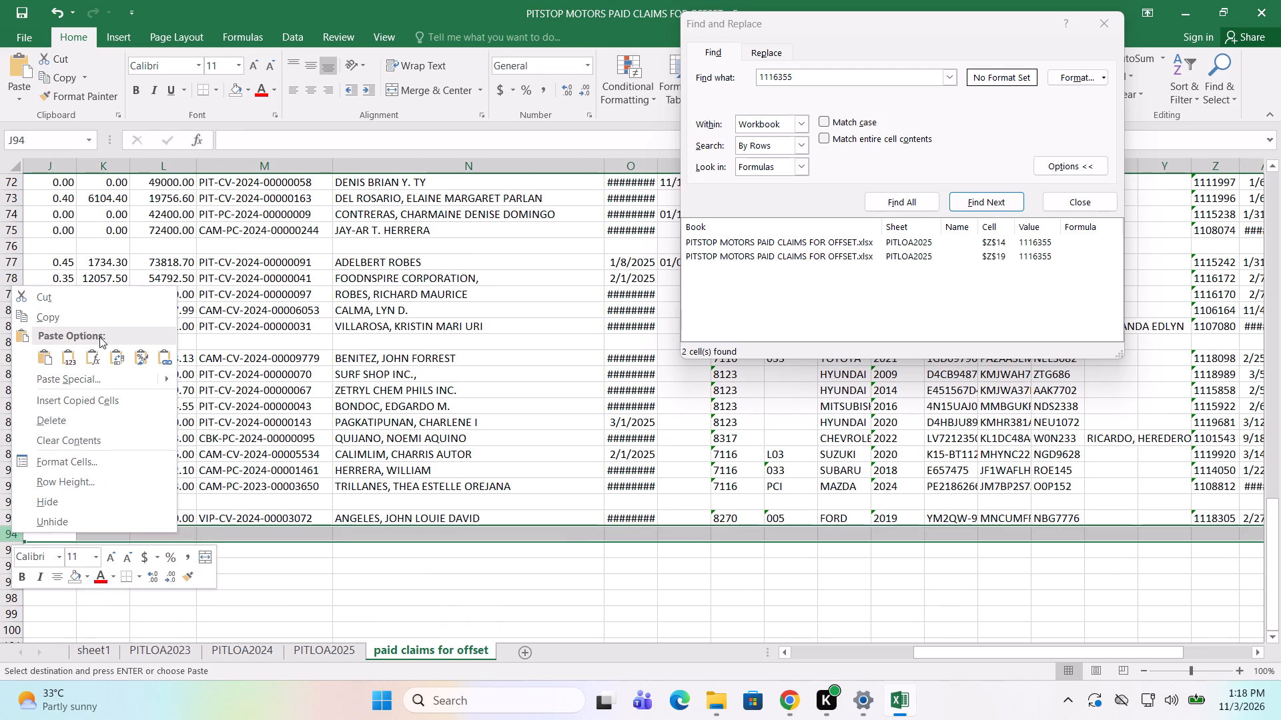
{"action": "left_click", "coordinate": [37, 351]}
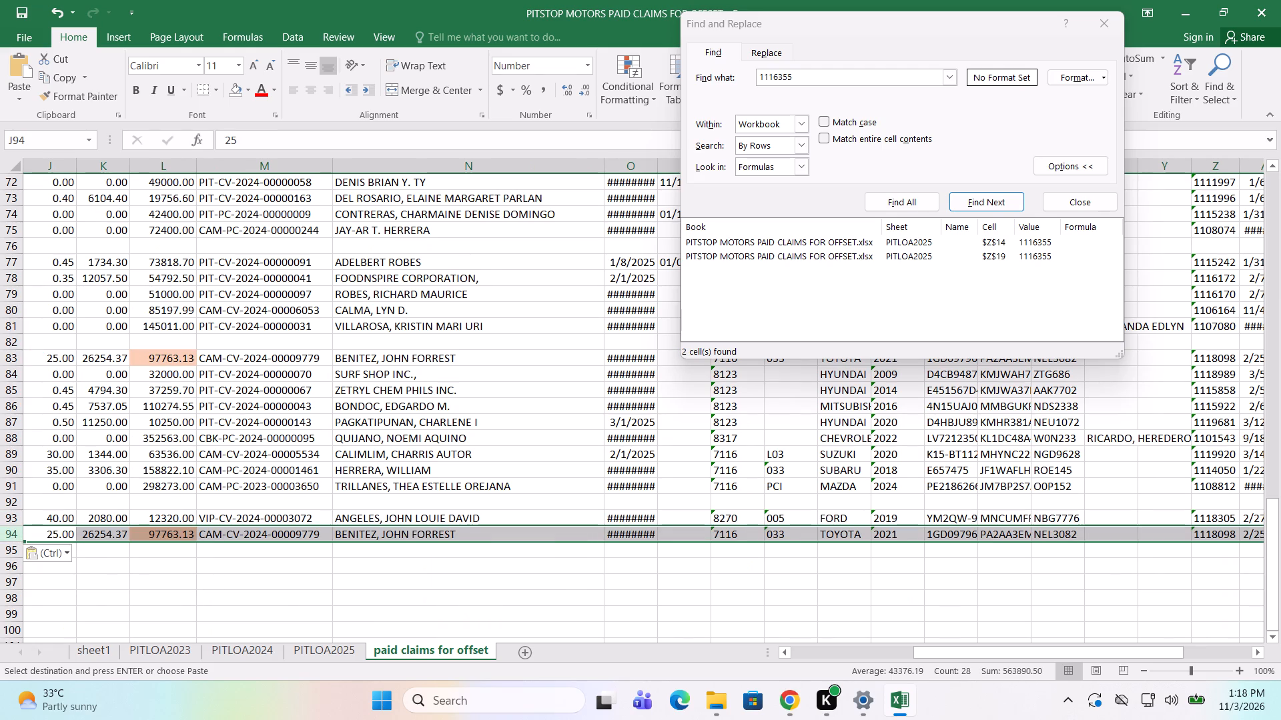
{"action": "left_click", "coordinate": [173, 534]}
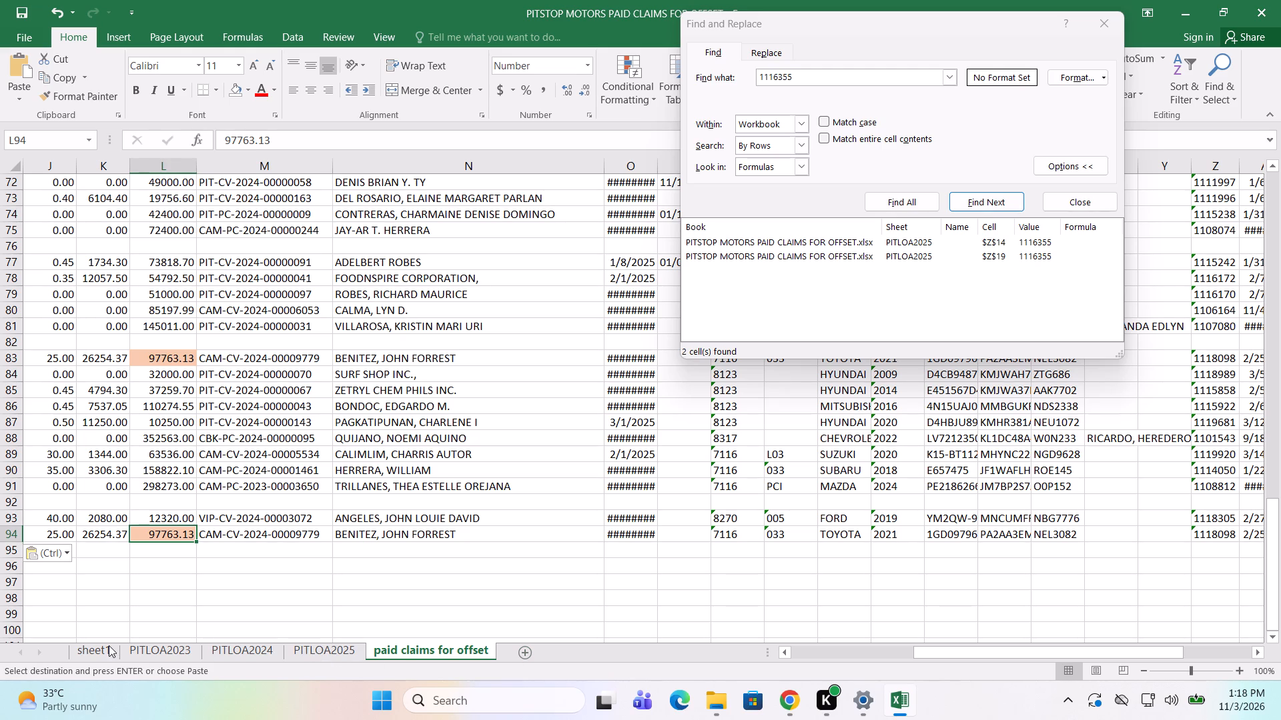
Compare the policy number and LOA_AMT entries of PITLOA2025 rows 14 and 19.
{"action": "left_click", "coordinate": [147, 643]}
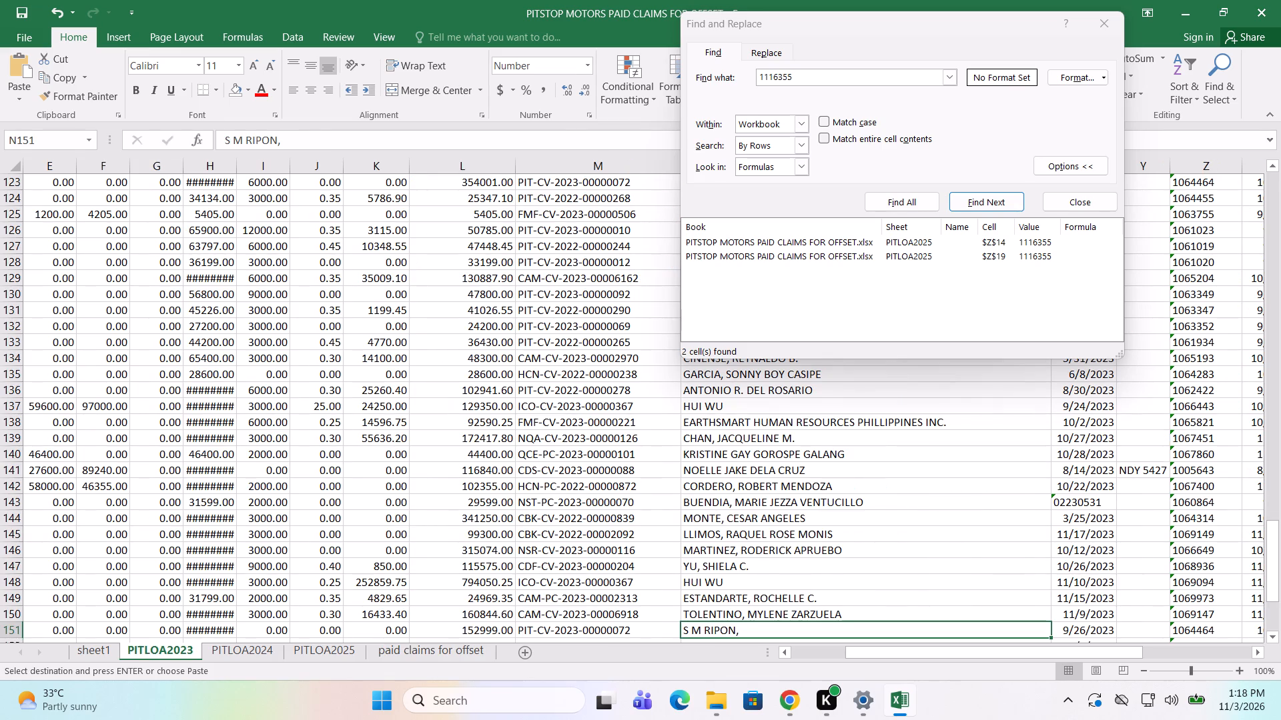
{"action": "left_click", "coordinate": [253, 644]}
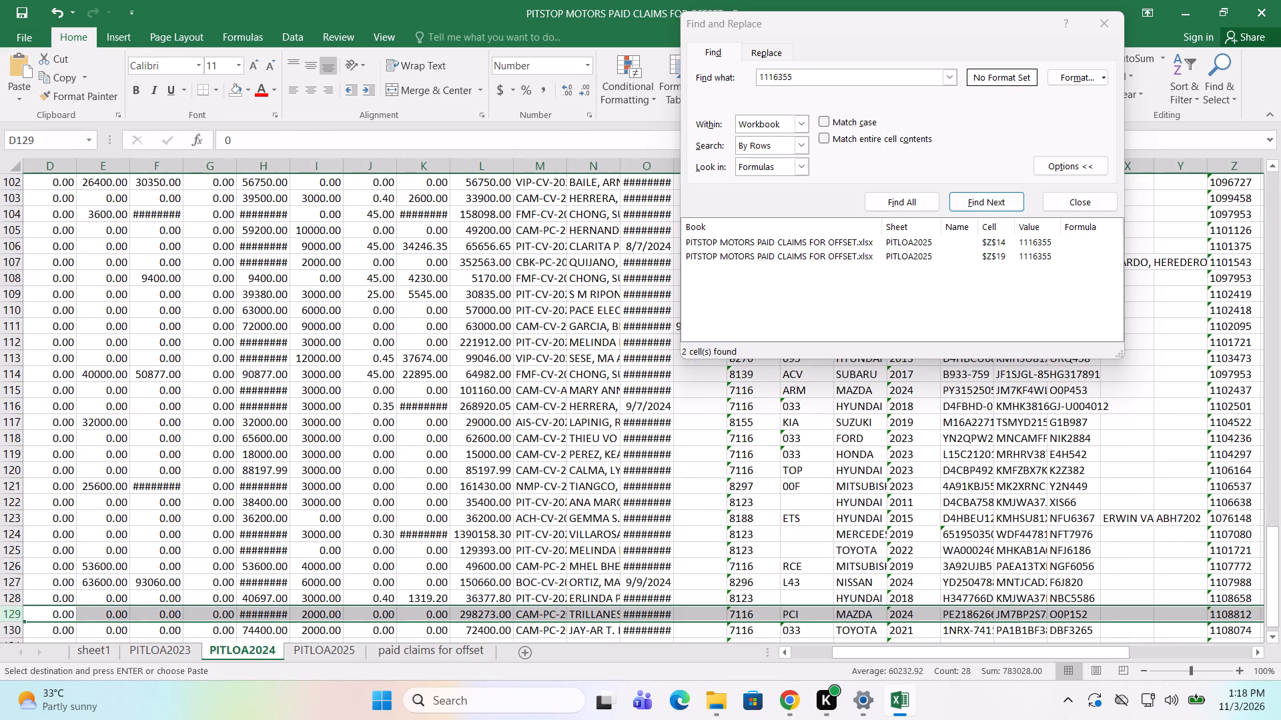
{"action": "left_click", "coordinate": [354, 650]}
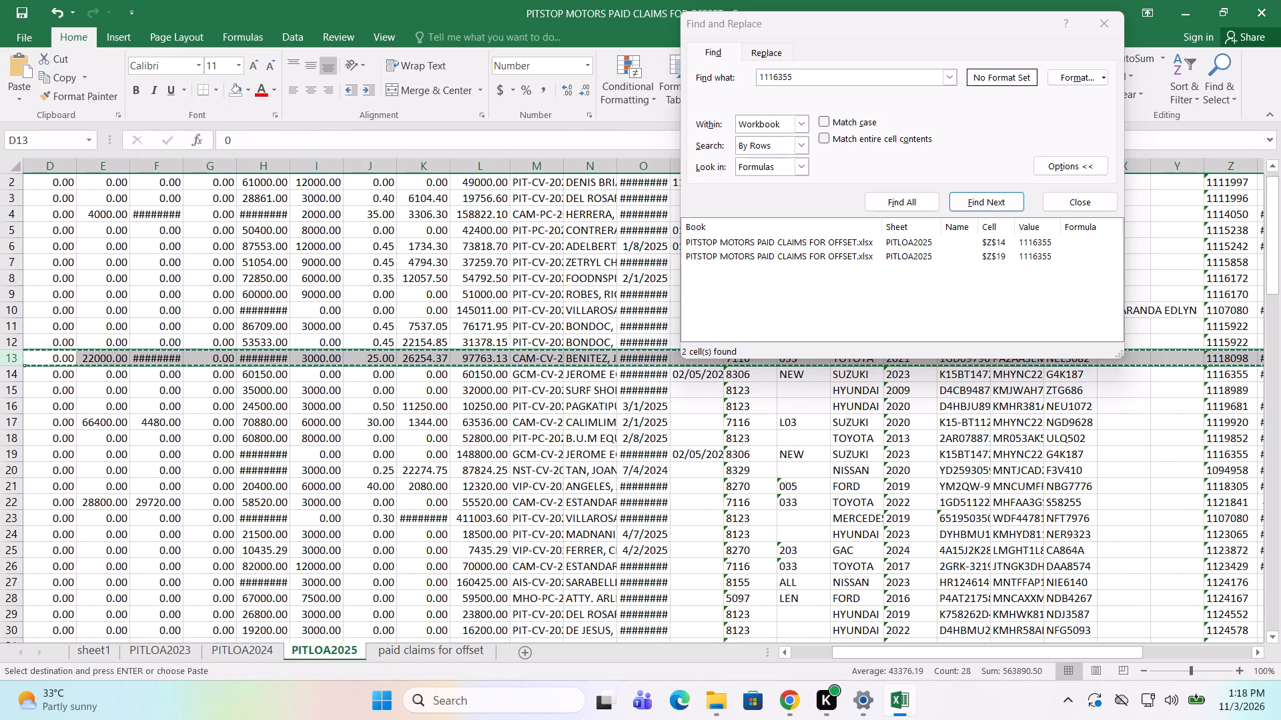
{"action": "left_click", "coordinate": [531, 373]}
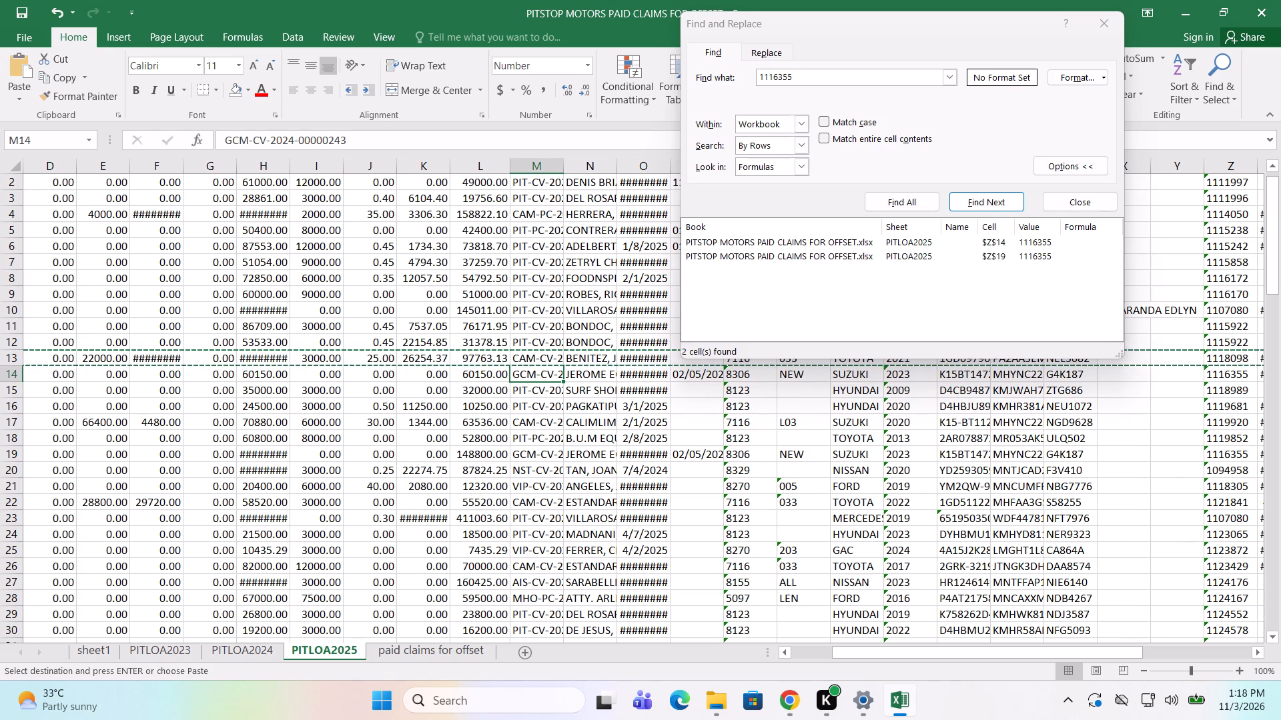
{"action": "left_click", "coordinate": [516, 451]}
{"action": "left_click", "coordinate": [480, 456]}
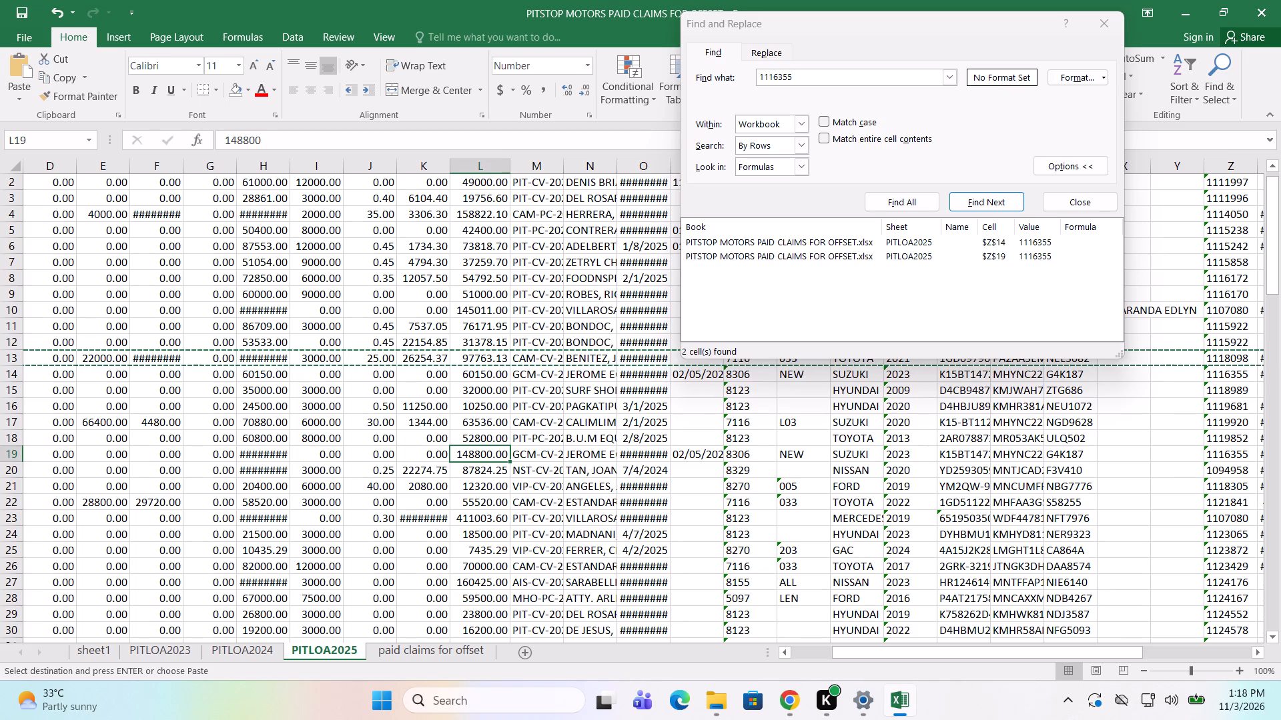
{"action": "left_click", "coordinate": [496, 377]}
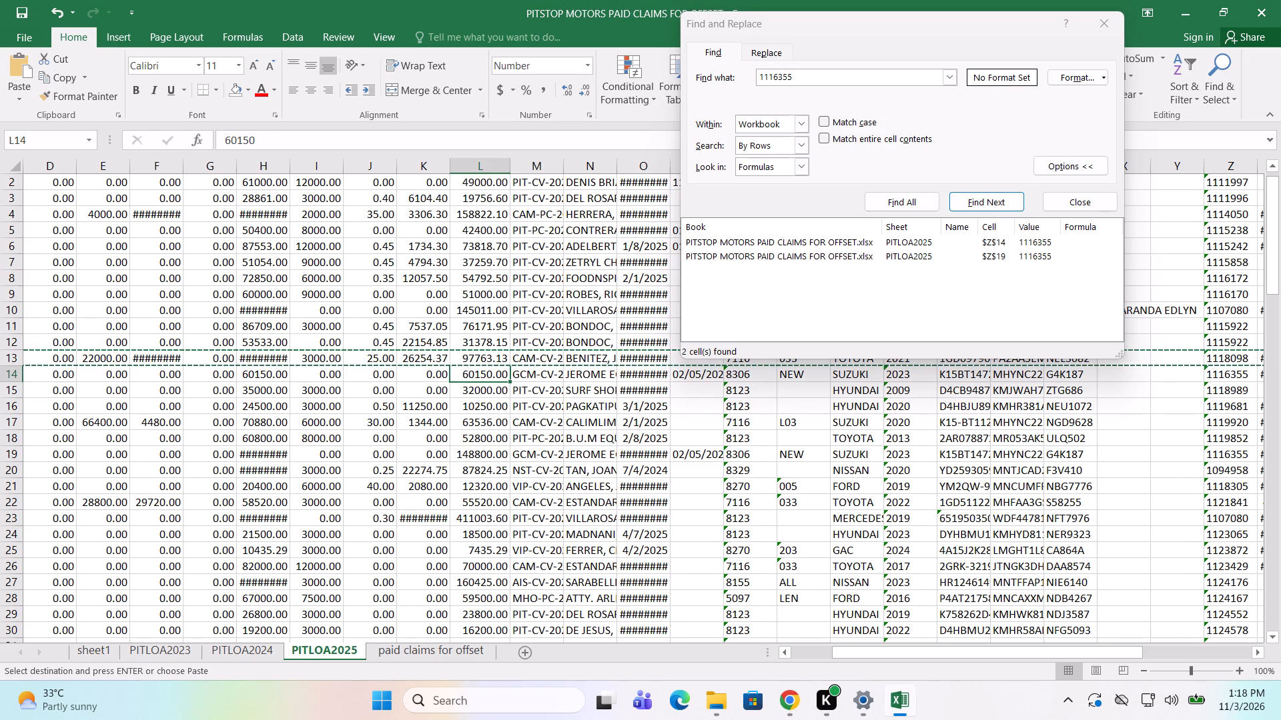
{"action": "left_click", "coordinate": [483, 454]}
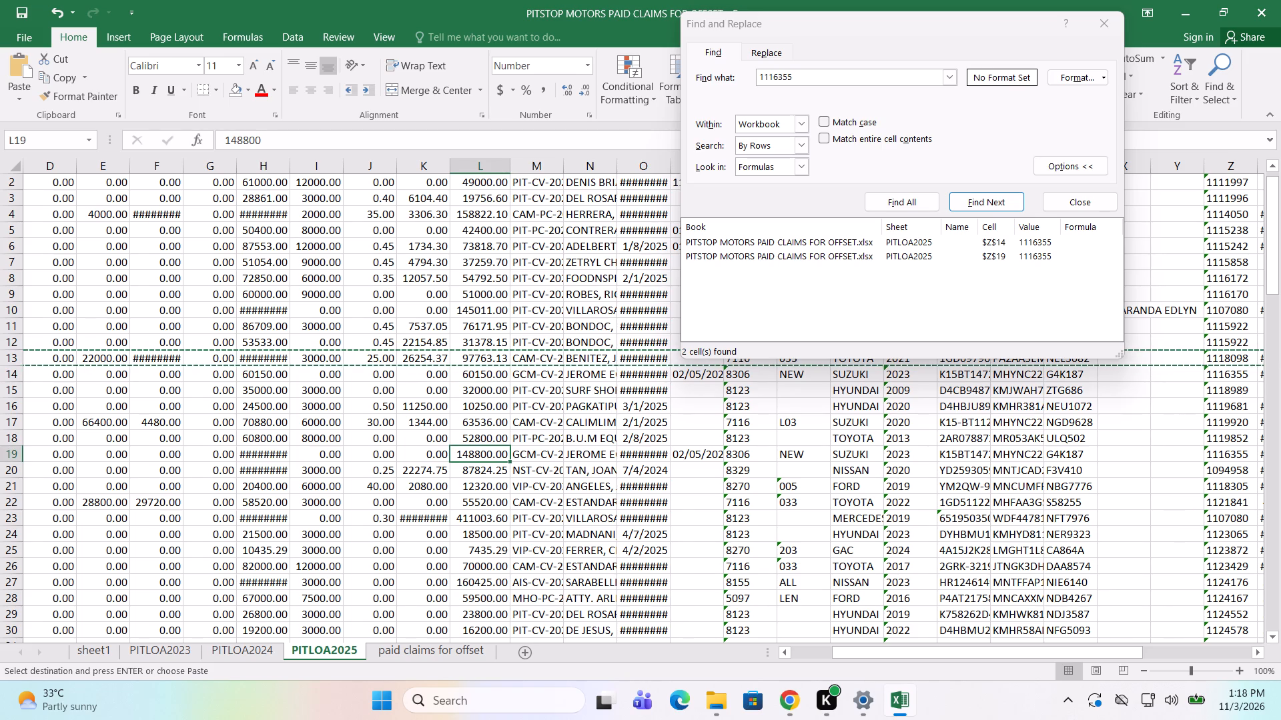
{"action": "scroll", "coordinate": [625, 525], "scroll_direction": "up", "scroll_amount": 2}
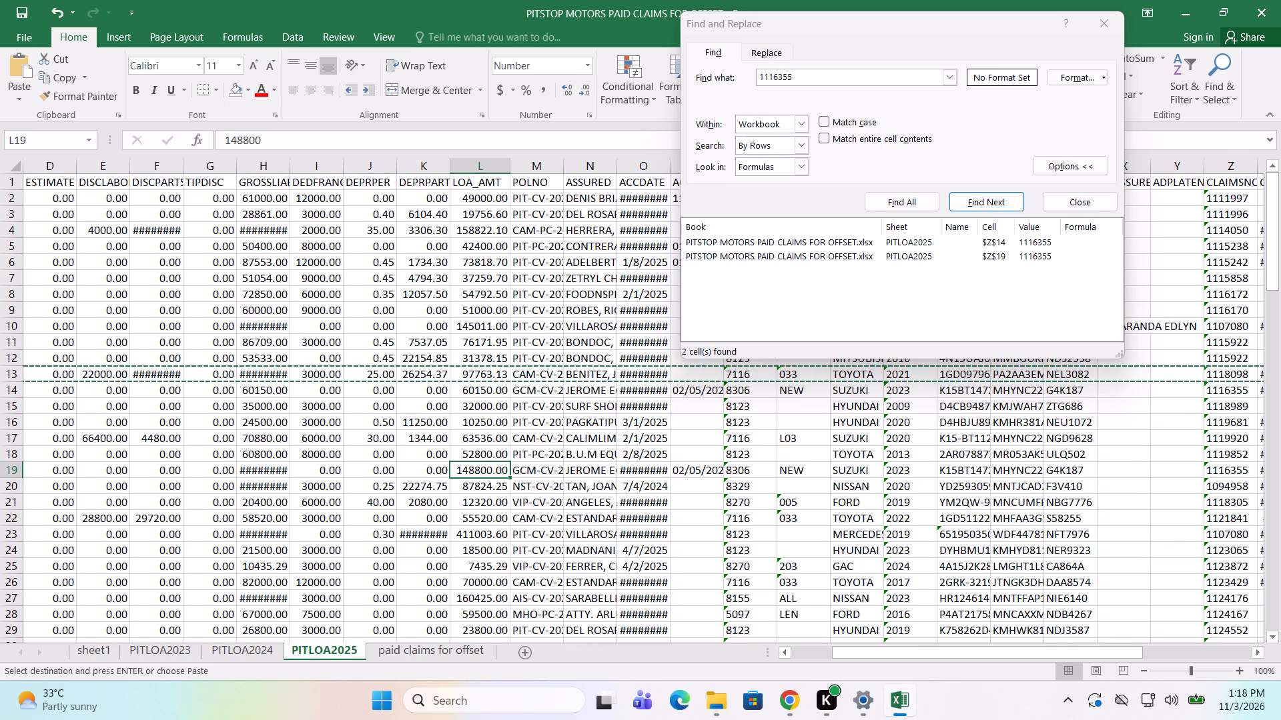
{"action": "left_click_drag", "start_coordinate": [810, 27], "coordinate": [821, 25]}
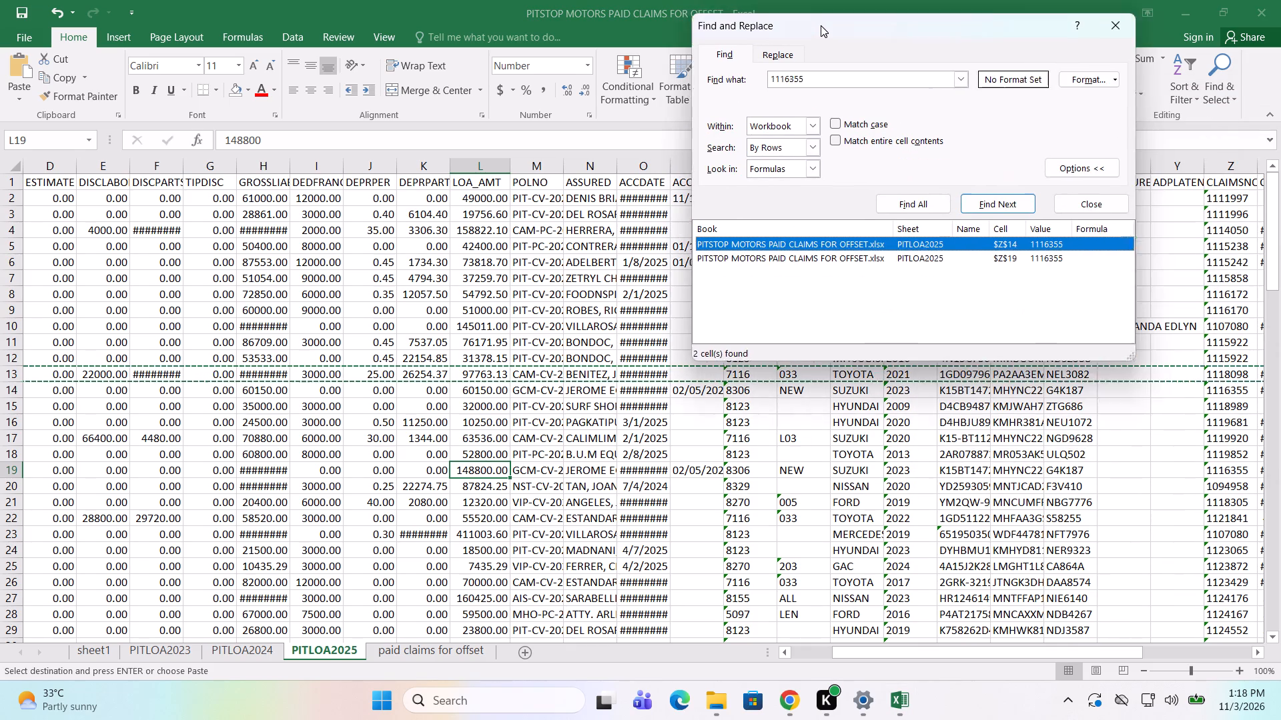
{"action": "left_click_drag", "start_coordinate": [821, 25], "coordinate": [817, 14]}
{"action": "scroll", "coordinate": [667, 414], "scroll_direction": "down", "scroll_amount": 2}
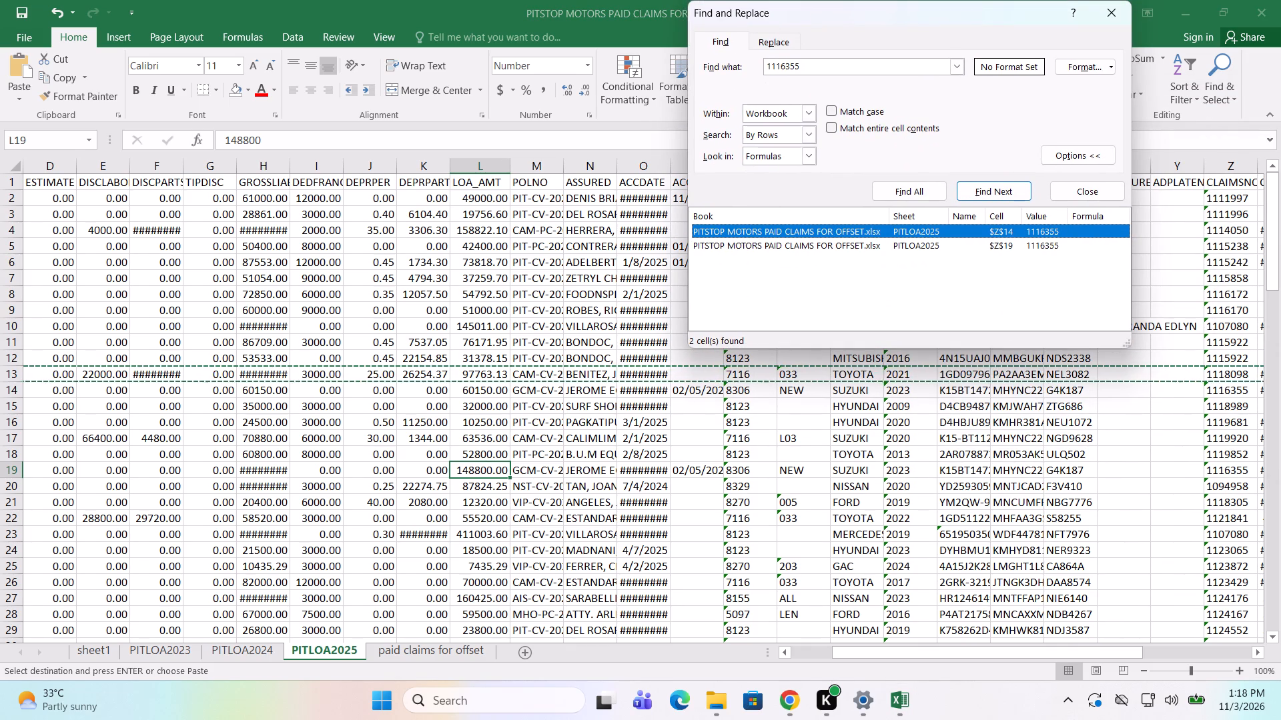
Examine the PITLOA2025 row 19 entries across all columns, including the assured, amount, vehicle, claim number and remarks fields.
{"action": "left_click", "coordinate": [606, 486]}
{"action": "left_click", "coordinate": [576, 476]}
{"action": "left_click", "coordinate": [536, 470]}
{"action": "left_click", "coordinate": [593, 467]}
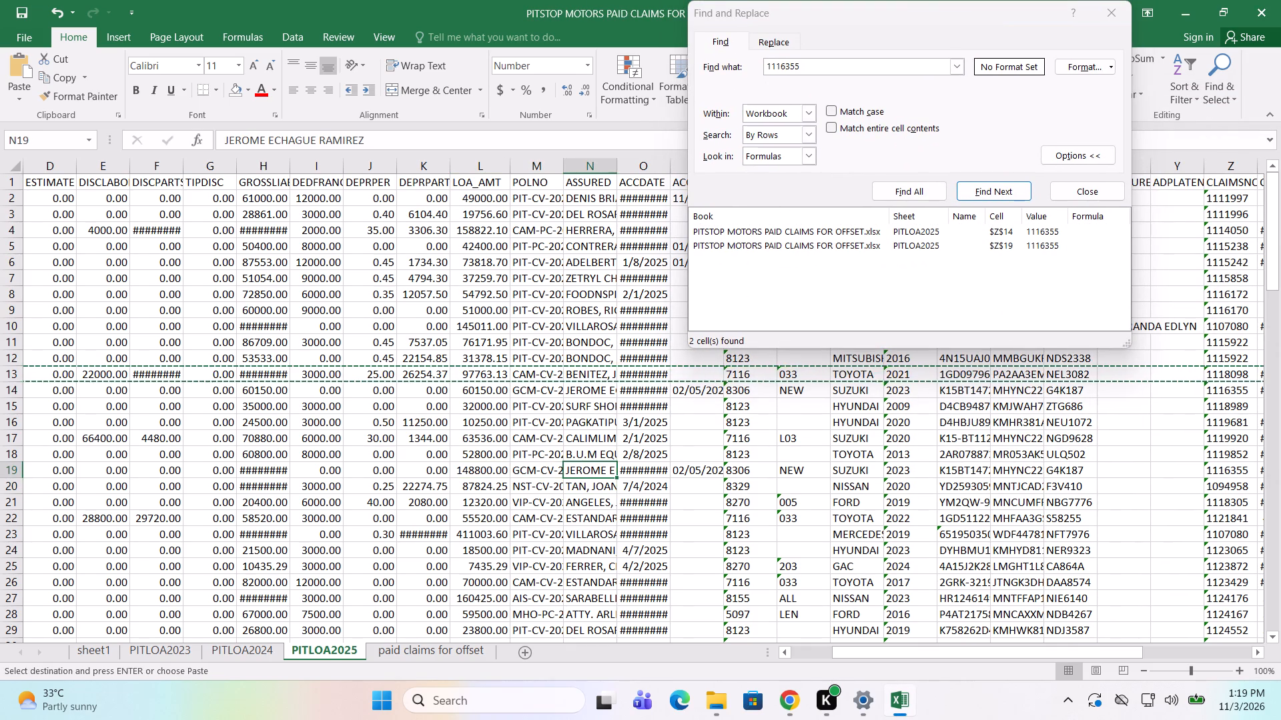
{"action": "left_click", "coordinate": [421, 470]}
{"action": "left_click", "coordinate": [491, 470]}
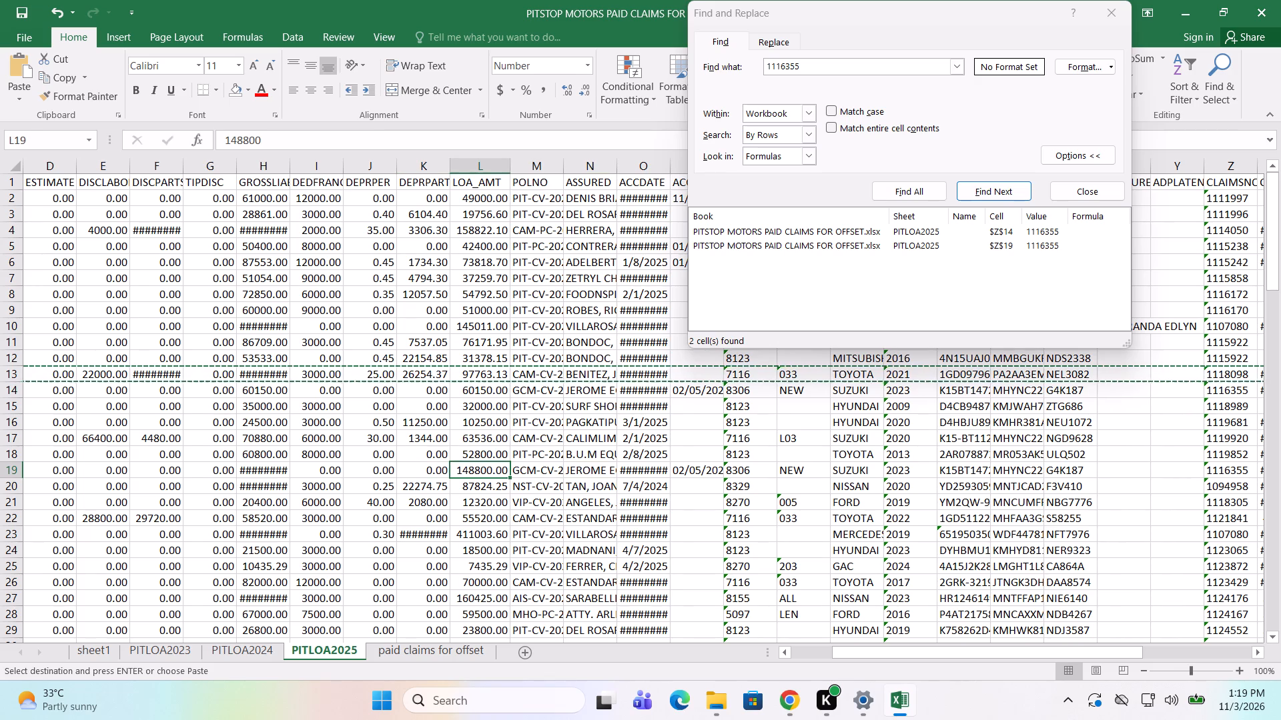
{"action": "key", "text": "Right"}
{"action": "key", "text": "Right"}
{"action": "key", "text": "Right"}
{"action": "key", "text": "Right"}
{"action": "key", "text": "Right"}
{"action": "key", "text": "Right"}
{"action": "key", "text": "Right"}
{"action": "key", "text": "Right"}
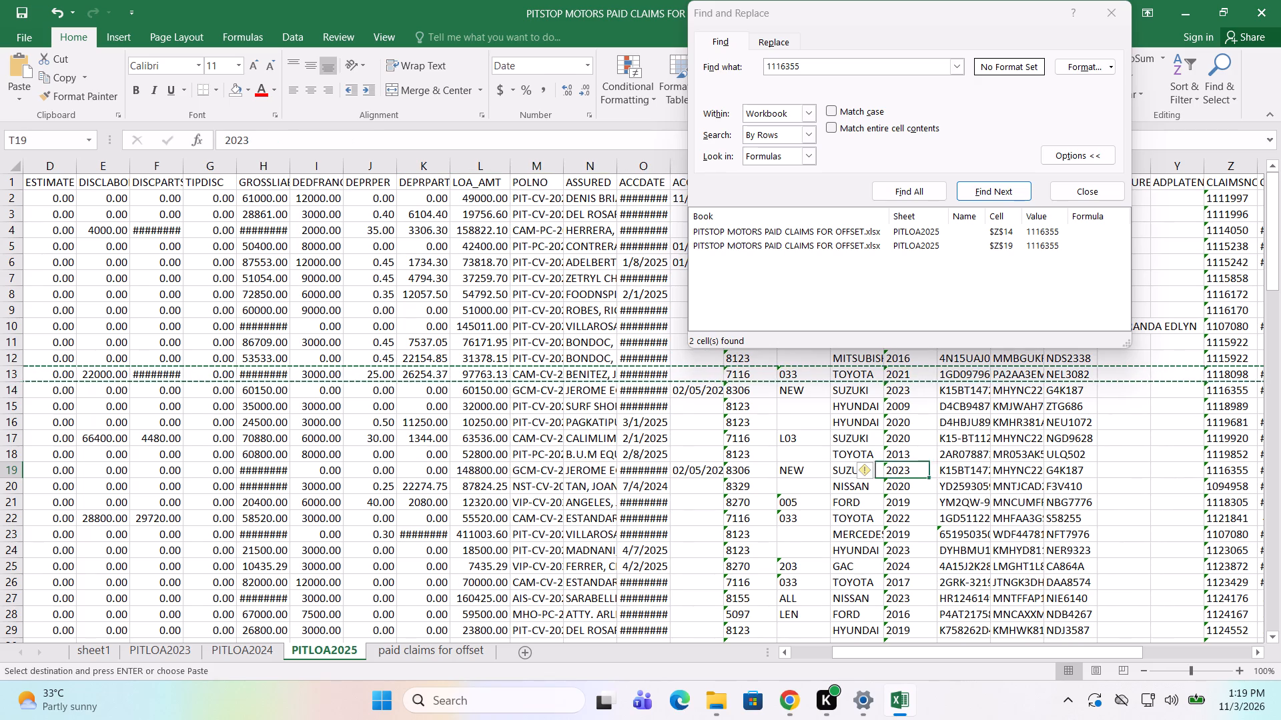
{"action": "key", "text": "Right"}
{"action": "key", "text": "Right"}
{"action": "key", "text": "Right"}
{"action": "key", "text": "Right"}
{"action": "key", "text": "Right"}
{"action": "key", "text": "Right"}
{"action": "key", "text": "Right"}
{"action": "key", "text": "Right"}
{"action": "key", "text": "Right"}
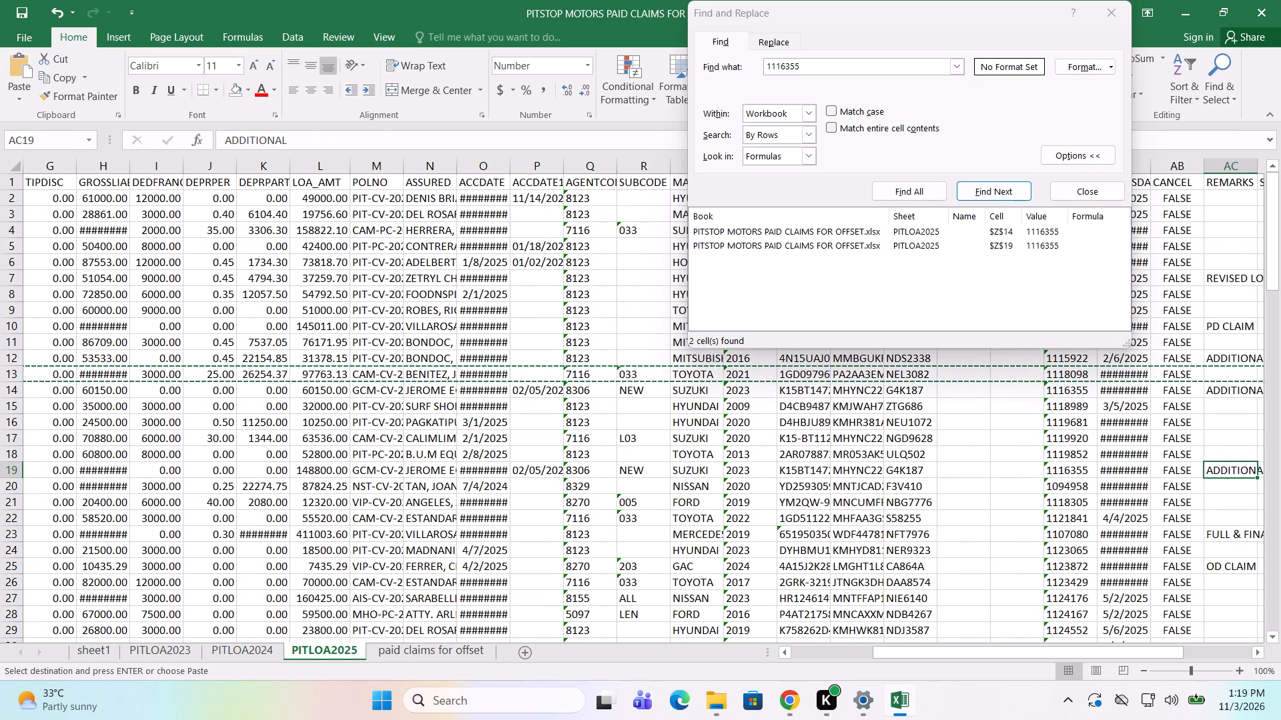
{"action": "key", "text": "Right"}
{"action": "key", "text": "Right"}
{"action": "key", "text": "Right"}
{"action": "key", "text": "Right"}
{"action": "key", "text": "Right"}
{"action": "key", "text": "Right"}
{"action": "key", "text": "Left"}
{"action": "key", "text": "Left"}
{"action": "key", "text": "Left"}
{"action": "key", "text": "Left"}
{"action": "key", "text": "Left"}
{"action": "key", "text": "Left"}
{"action": "key", "text": "Left"}
{"action": "key", "text": "Left"}
{"action": "key", "text": "Left"}
{"action": "key", "text": "Left"}
{"action": "key", "text": "Left"}
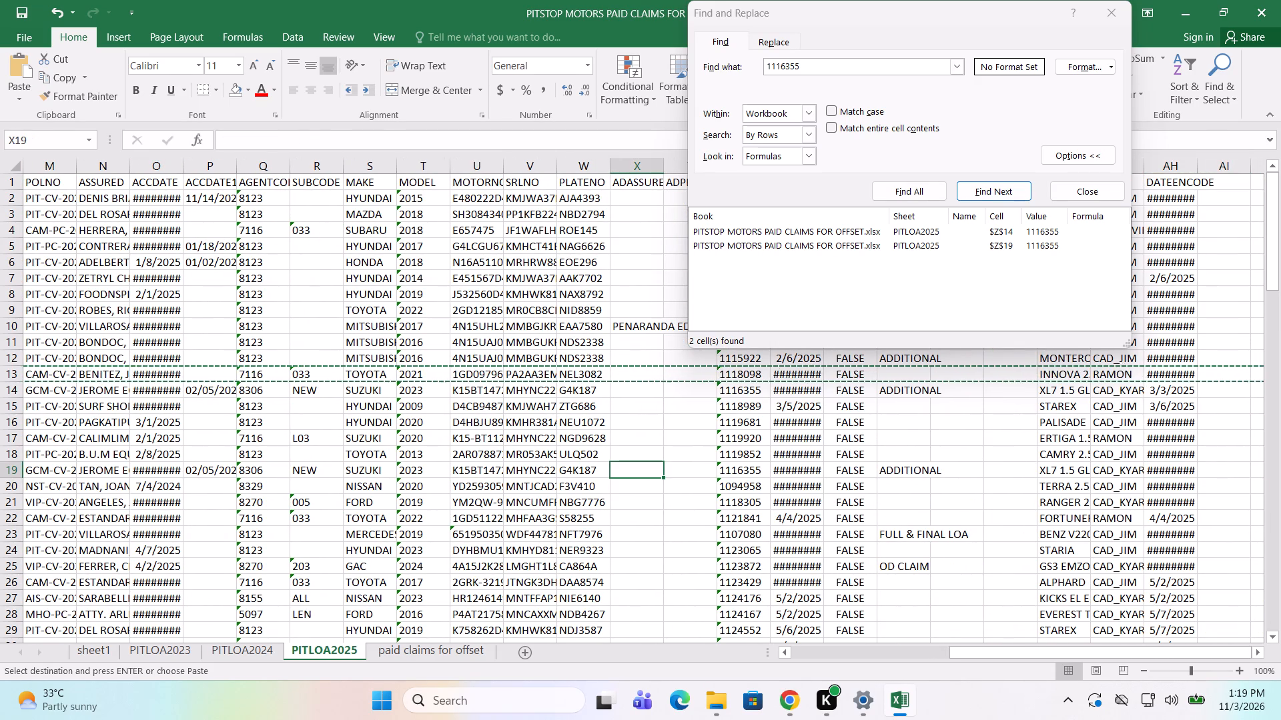
{"action": "key", "text": "Left"}
{"action": "key", "text": "Left"}
{"action": "key", "text": "Left"}
{"action": "key", "text": "Left"}
{"action": "key", "text": "Left"}
{"action": "key", "text": "Left"}
{"action": "key", "text": "Left"}
{"action": "key", "text": "Left"}
{"action": "key", "text": "Left"}
{"action": "key", "text": "Left"}
{"action": "key", "text": "Left"}
{"action": "key", "text": "Left"}
{"action": "key", "text": "Left"}
{"action": "key", "text": "Left"}
{"action": "key", "text": "Left"}
{"action": "key", "text": "Left"}
{"action": "key", "text": "Left"}
{"action": "key", "text": "Left"}
{"action": "key", "text": "Left"}
{"action": "key", "text": "Left"}
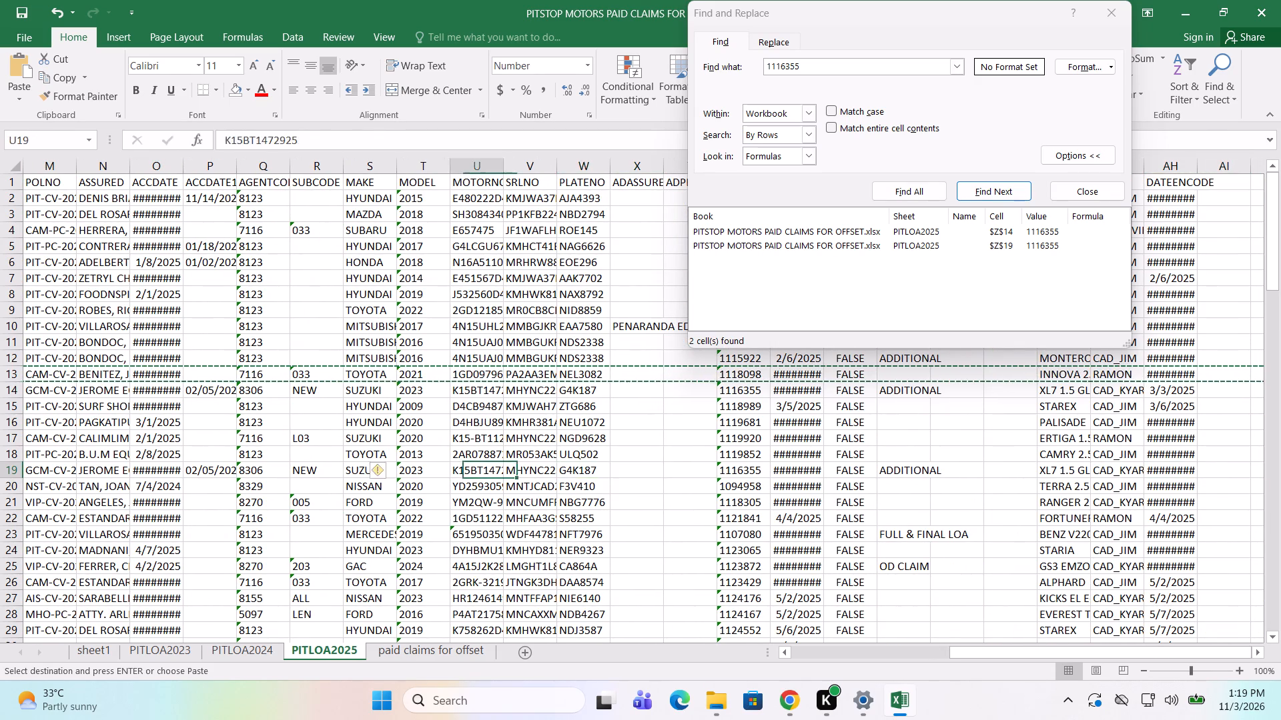
{"action": "key", "text": "Right"}
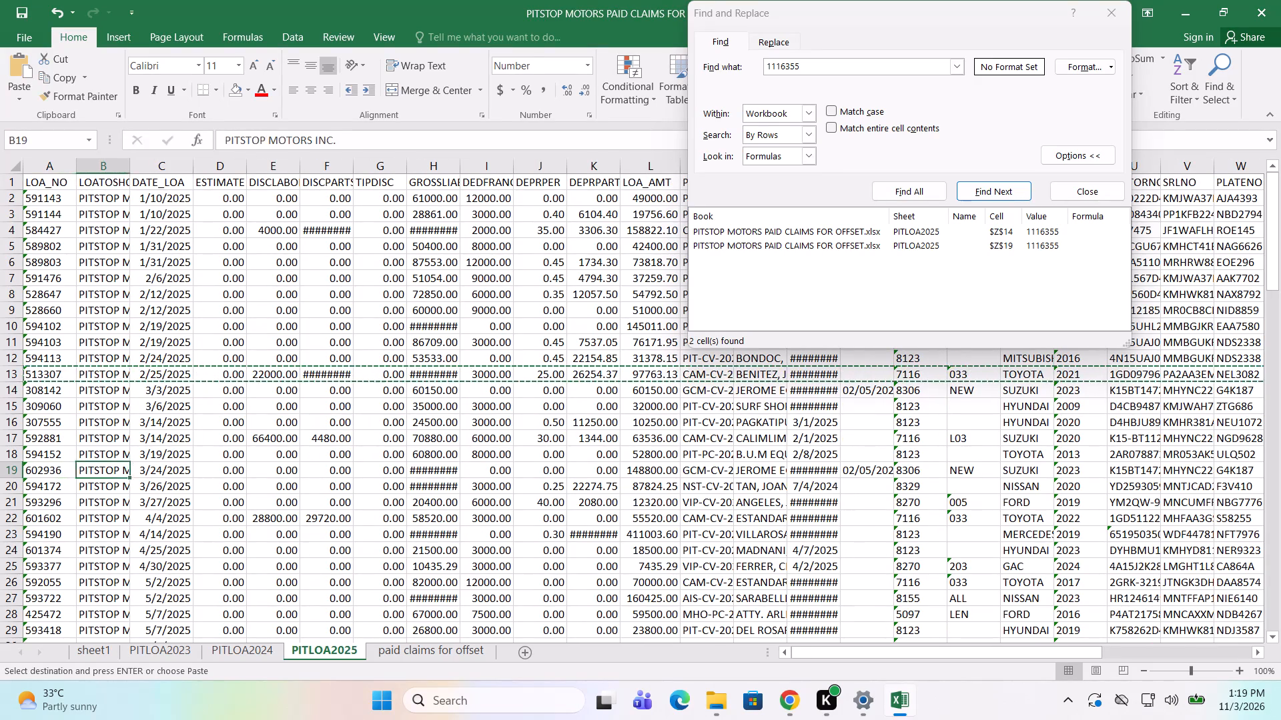
{"action": "key", "text": "Right"}
{"action": "key", "text": "Right"}
{"action": "key", "text": "Right"}
{"action": "key", "text": "Right"}
{"action": "key", "text": "Right"}
{"action": "key", "text": "Right"}
{"action": "key", "text": "Right"}
{"action": "key", "text": "Right"}
{"action": "key", "text": "Right"}
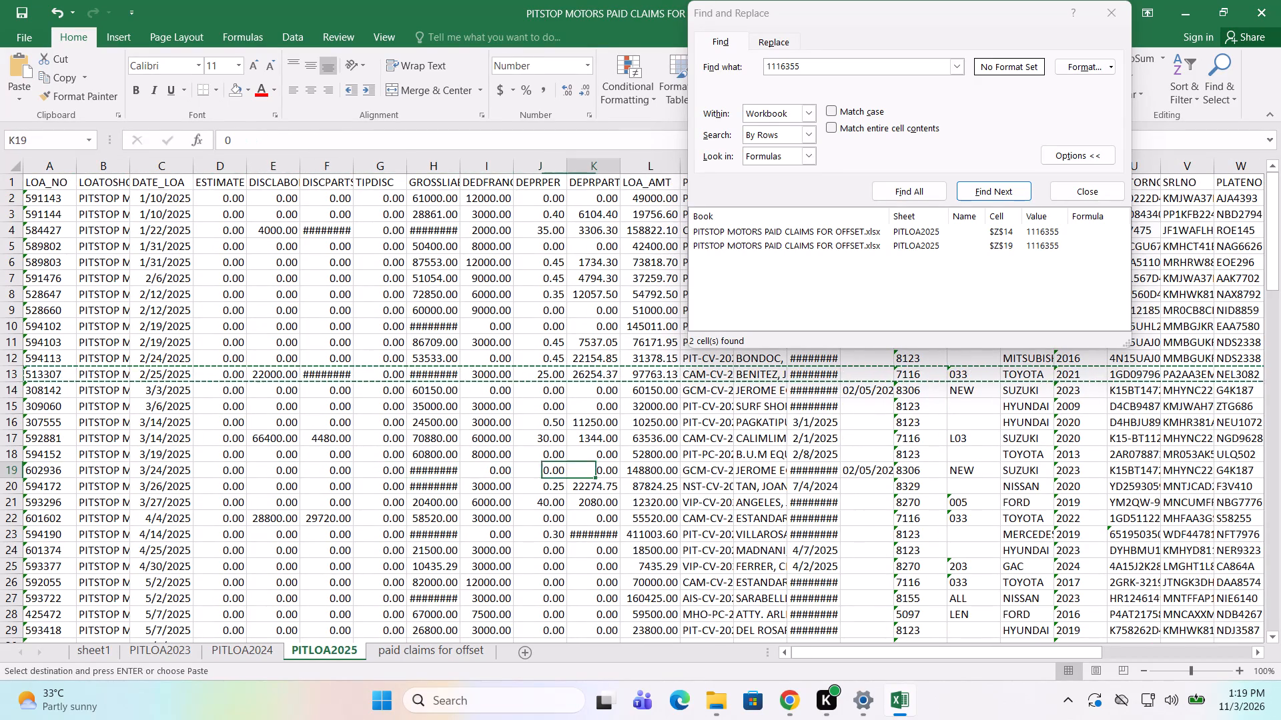
{"action": "key", "text": "Right"}
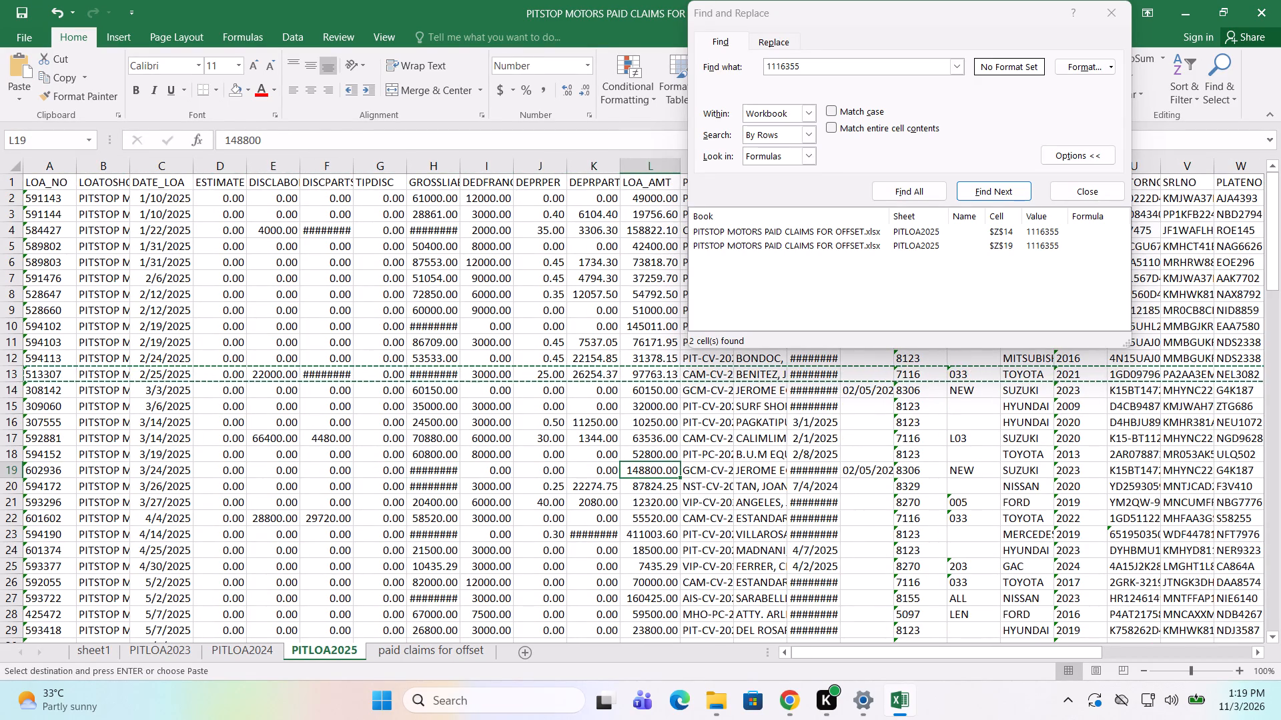
{"action": "key", "text": "Right"}
{"action": "key", "text": "Right"}
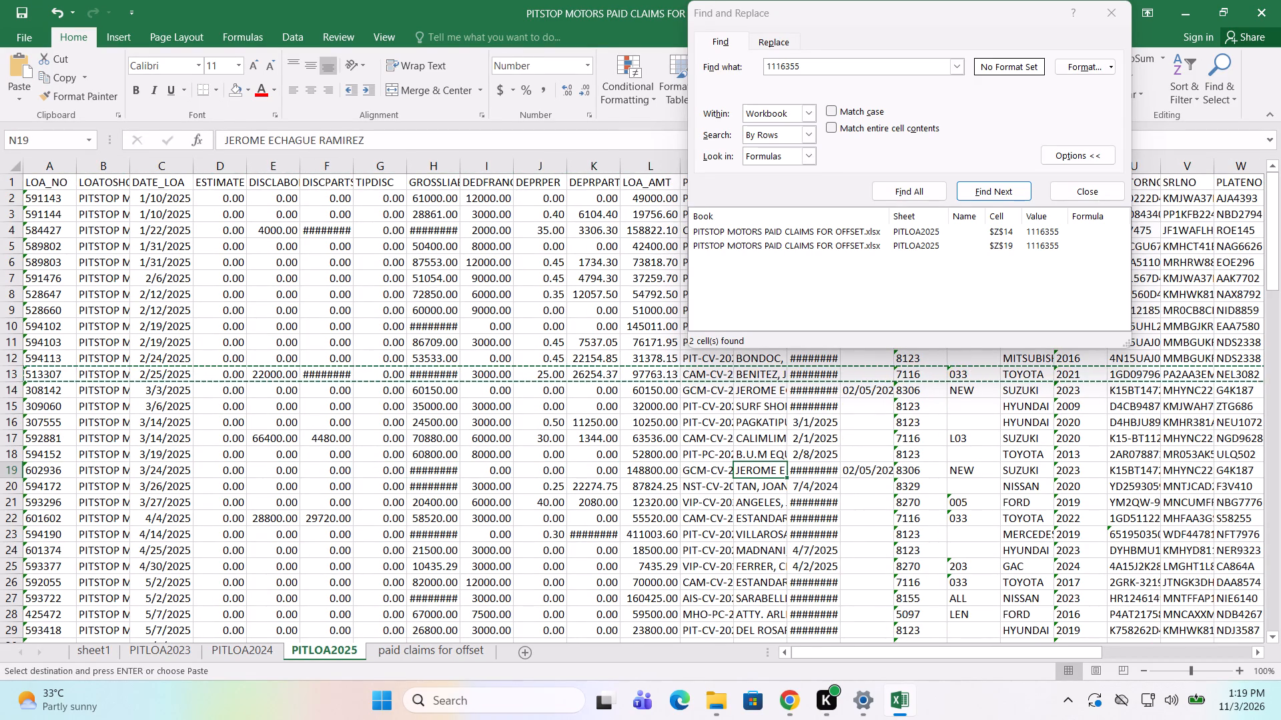
Search the workbook for the surname RAMIREZ, inspect each match, and repeat the search from the PITLOA2024 and PITLOA2023 sheets.
{"action": "left_click_drag", "start_coordinate": [823, 67], "coordinate": [581, 66]}
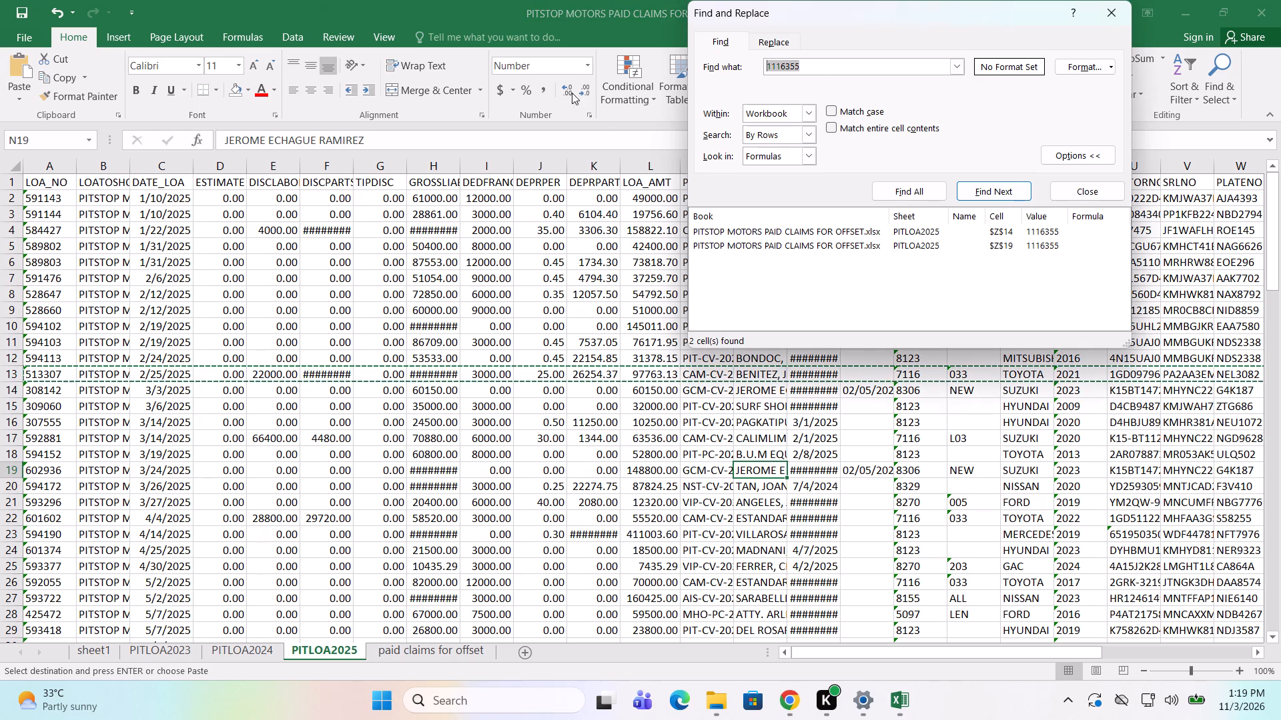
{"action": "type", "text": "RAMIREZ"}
{"action": "left_click", "coordinate": [887, 186]}
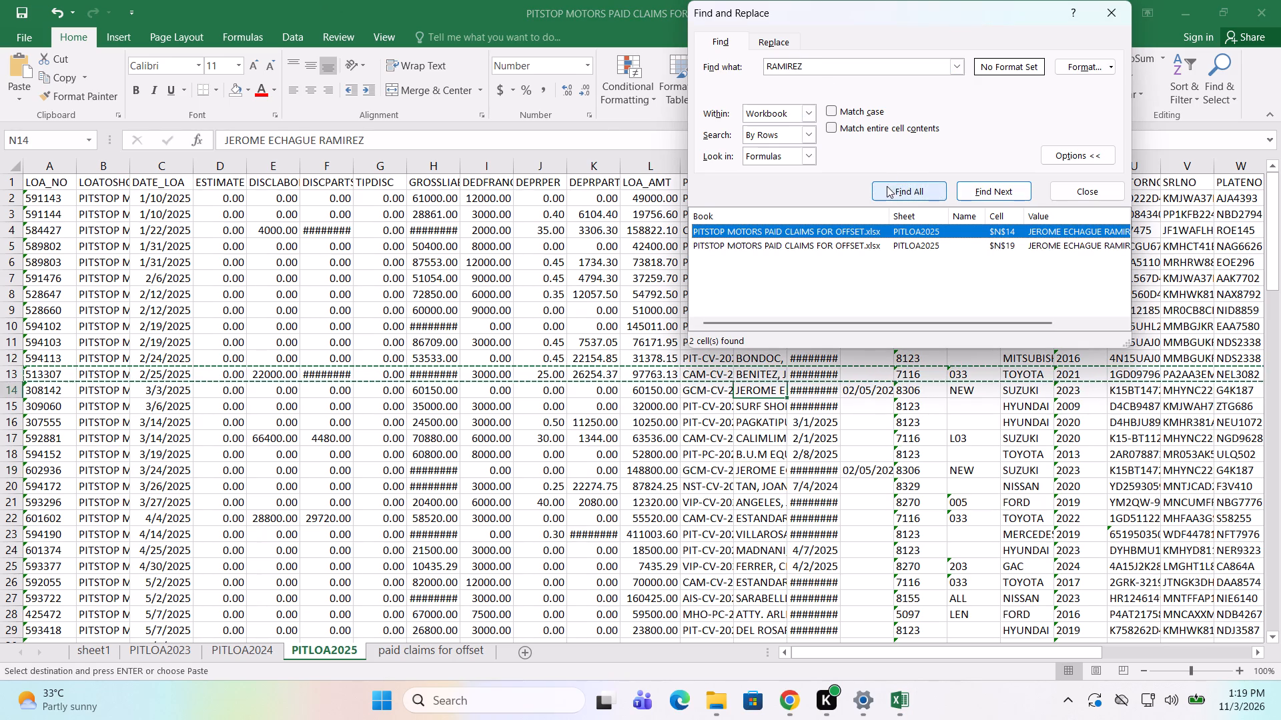
{"action": "left_click", "coordinate": [1082, 246]}
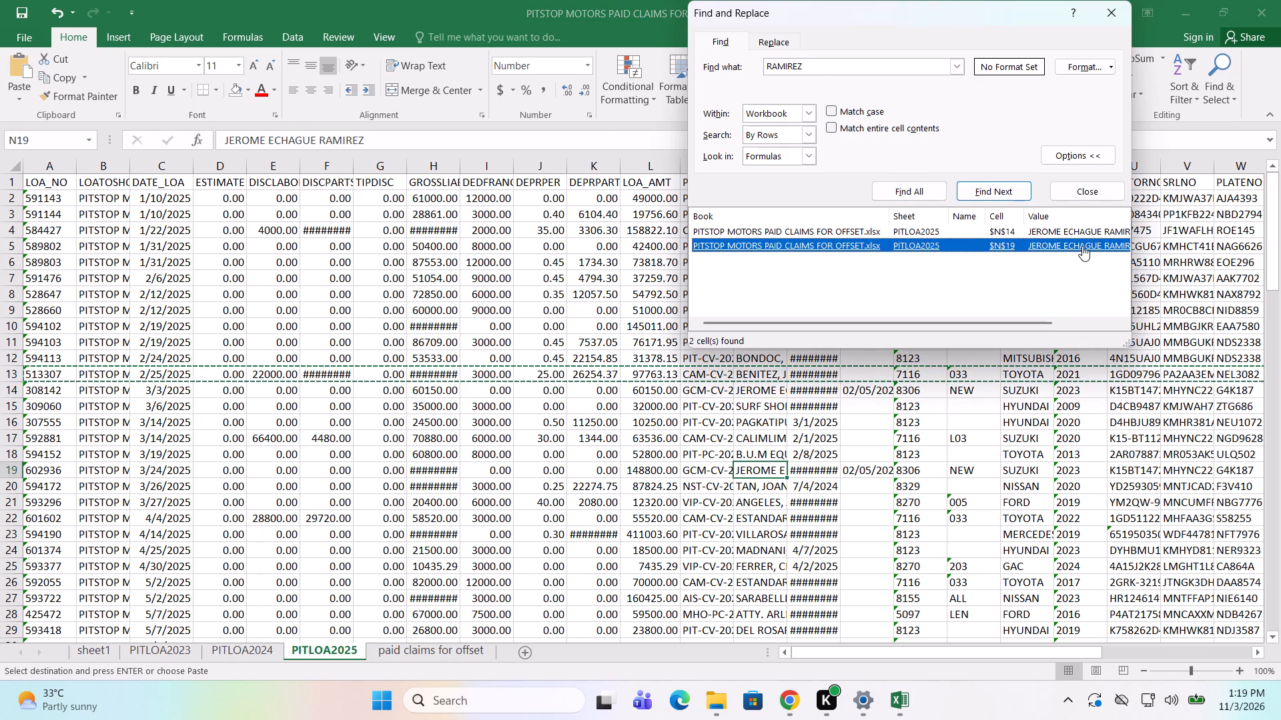
{"action": "left_click", "coordinate": [1080, 225]}
{"action": "left_click", "coordinate": [1080, 249]}
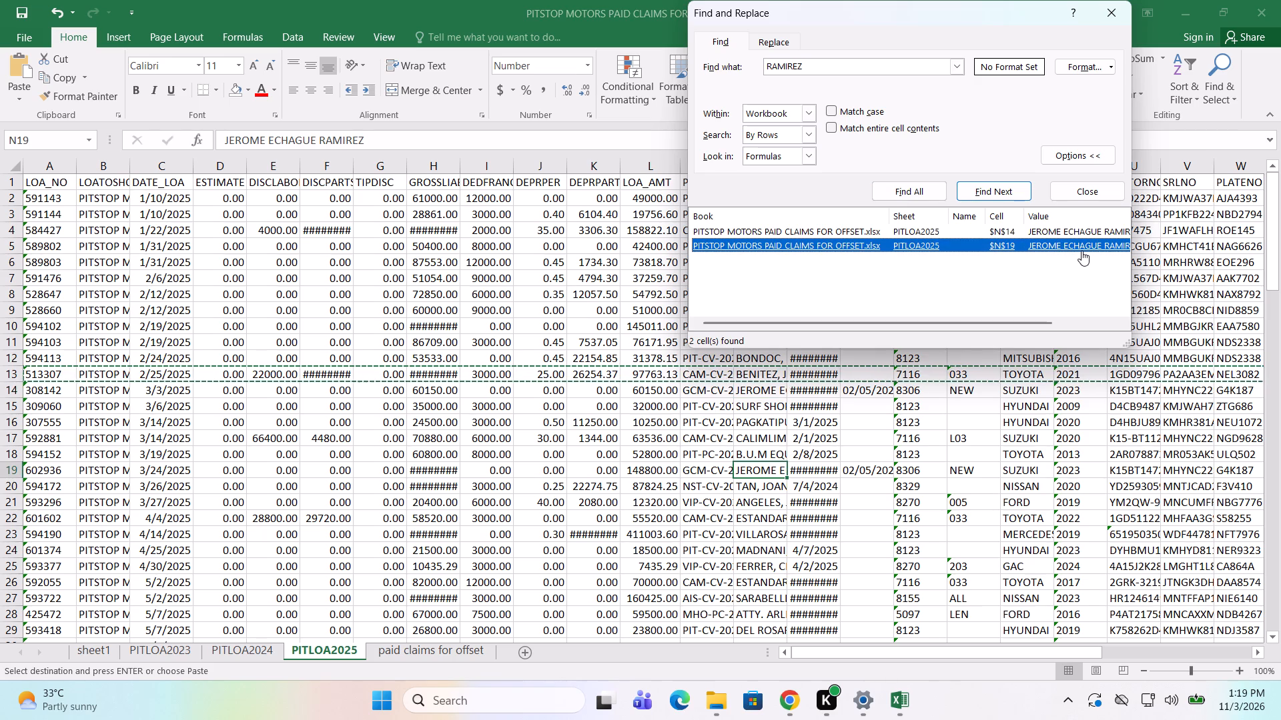
{"action": "left_click", "coordinate": [1080, 243]}
{"action": "left_click", "coordinate": [1077, 232]}
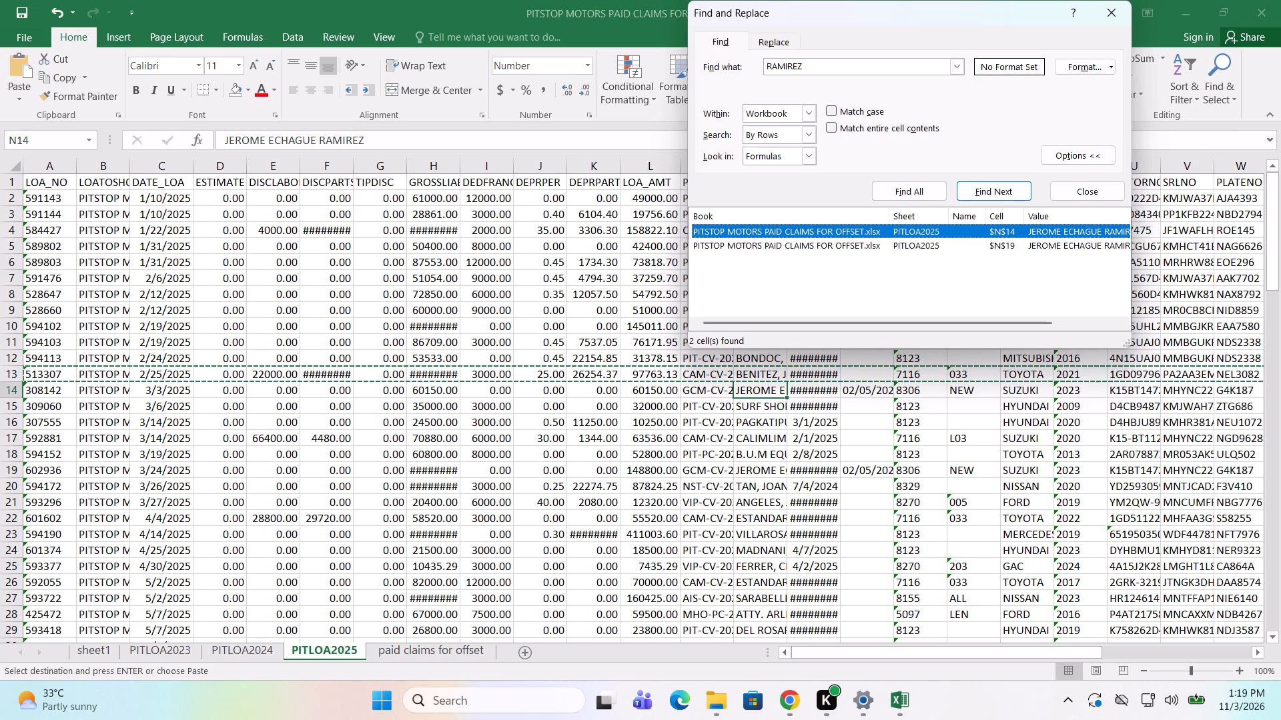
{"action": "left_click", "coordinate": [243, 649]}
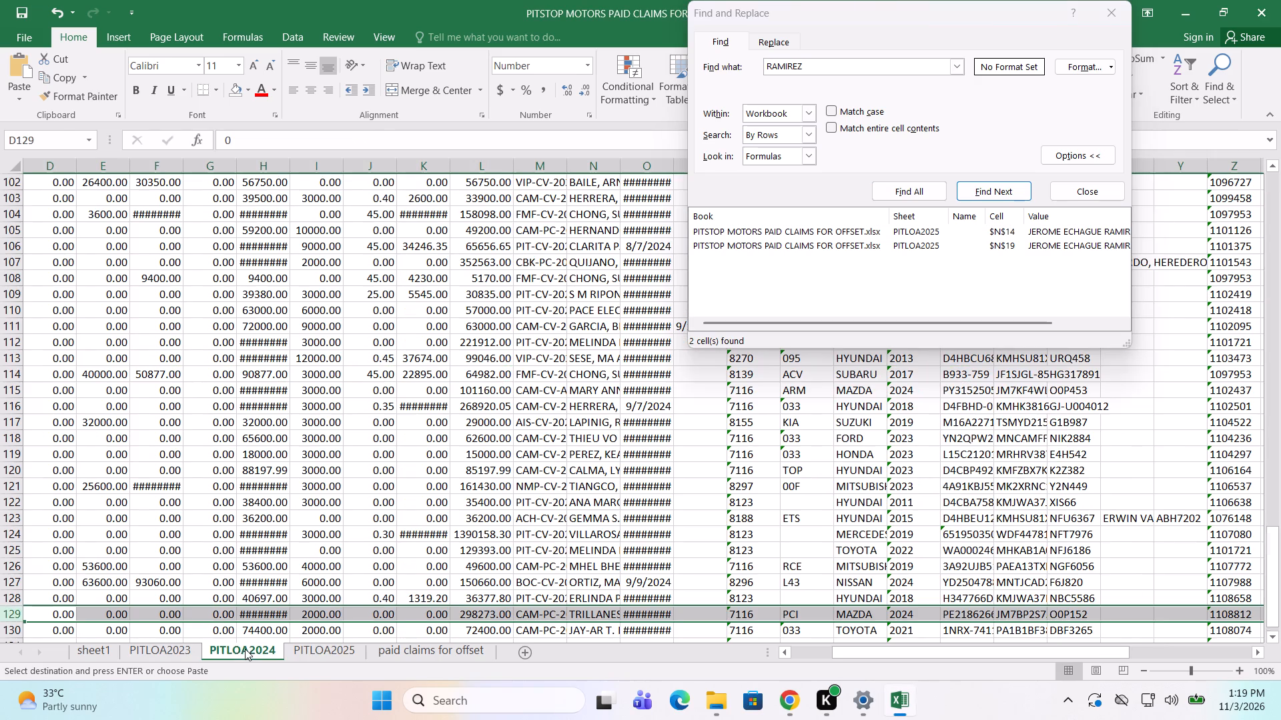
{"action": "left_click", "coordinate": [907, 188]}
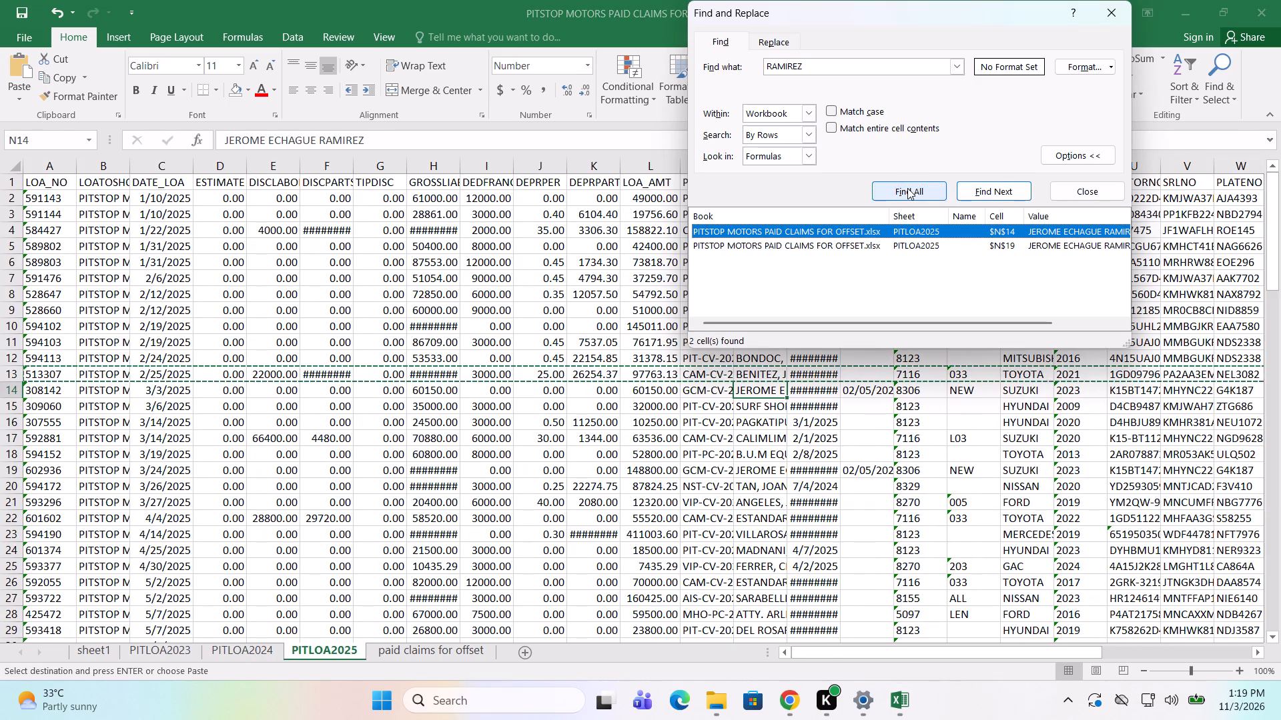
{"action": "left_click", "coordinate": [179, 644]}
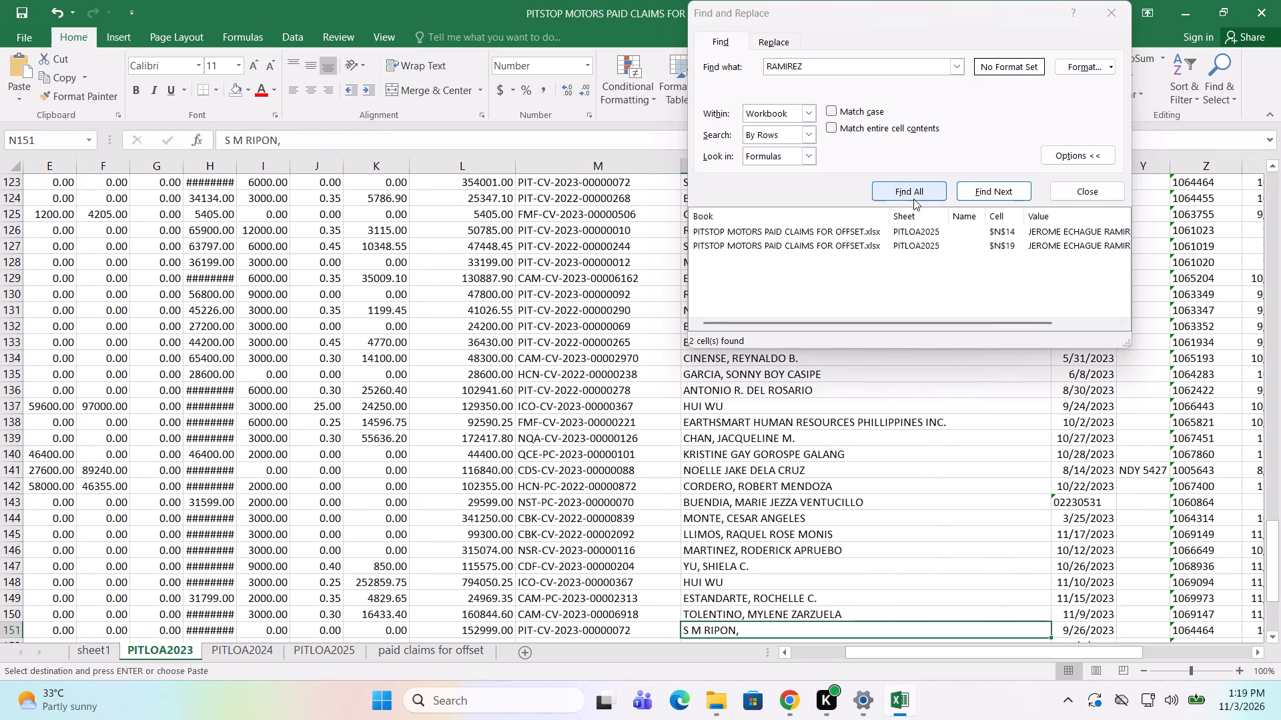
{"action": "left_click", "coordinate": [913, 199]}
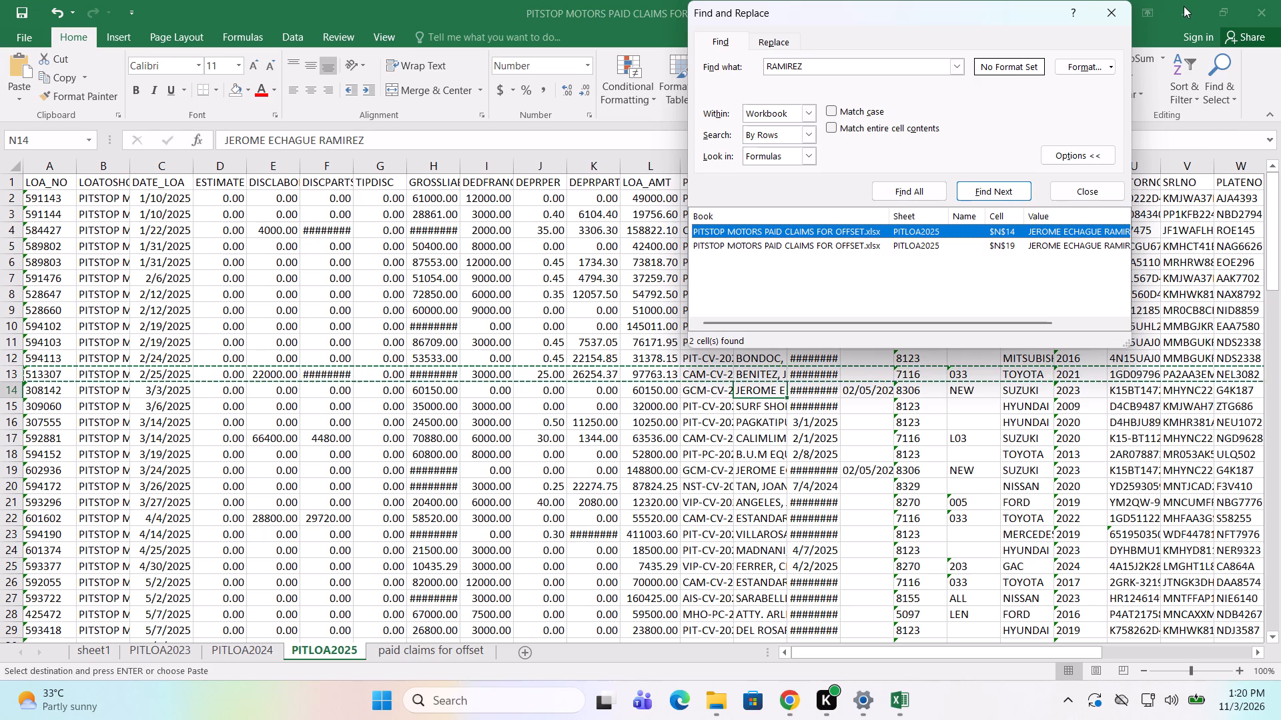
Copy the entire PITLOA2025 row 14 over row 94 of the paid claims for offset sheet.
{"action": "left_click", "coordinate": [769, 391]}
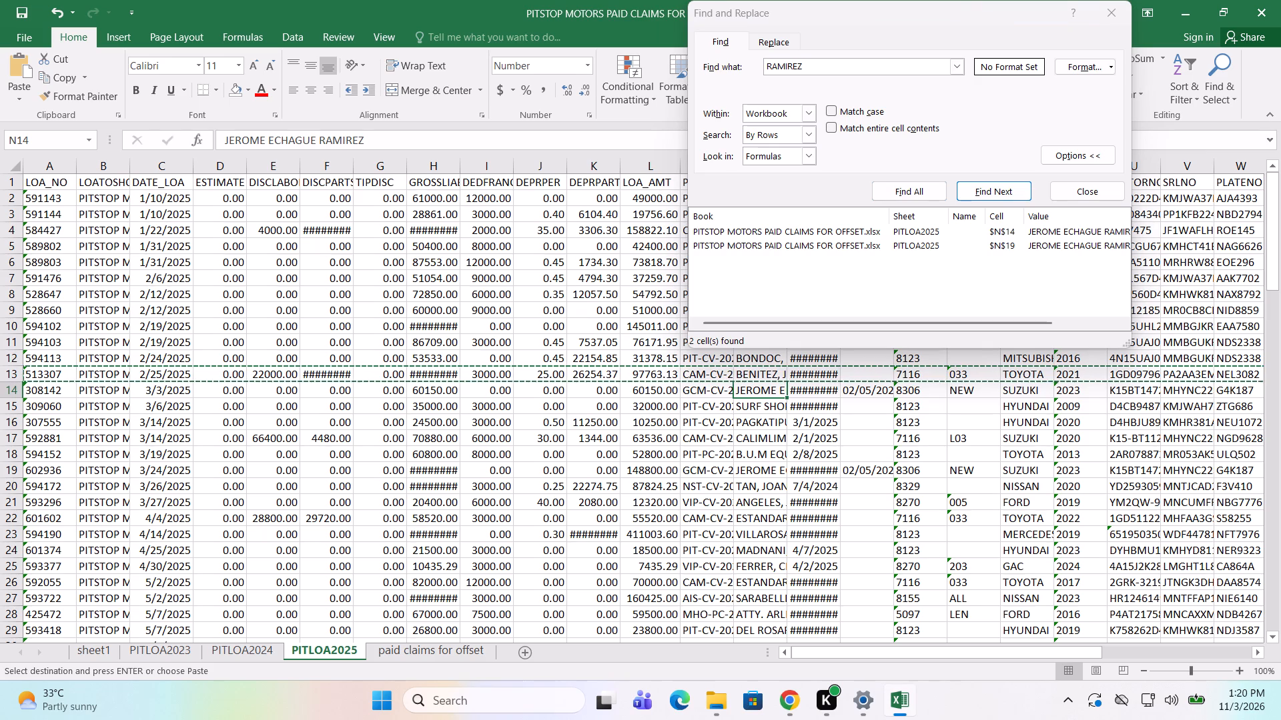
{"action": "left_click", "coordinate": [14, 387]}
{"action": "right_click", "coordinate": [15, 387]}
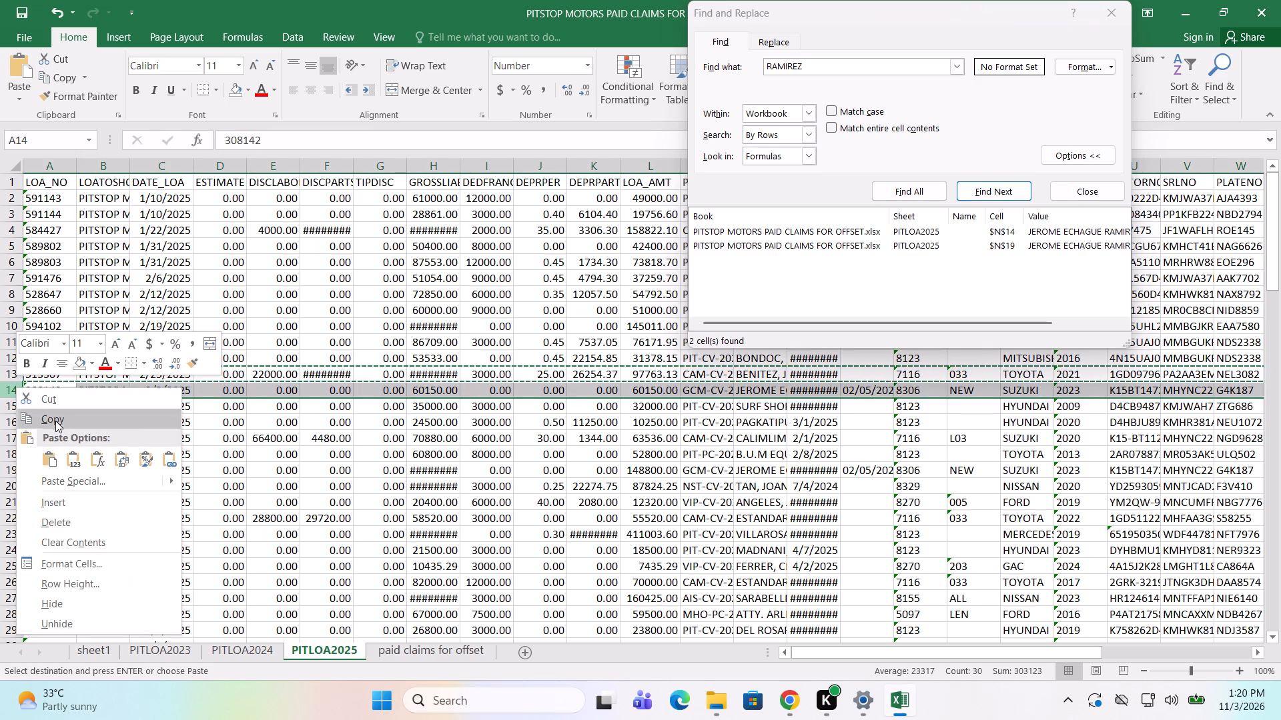
{"action": "left_click", "coordinate": [57, 422]}
{"action": "left_click", "coordinate": [416, 648]}
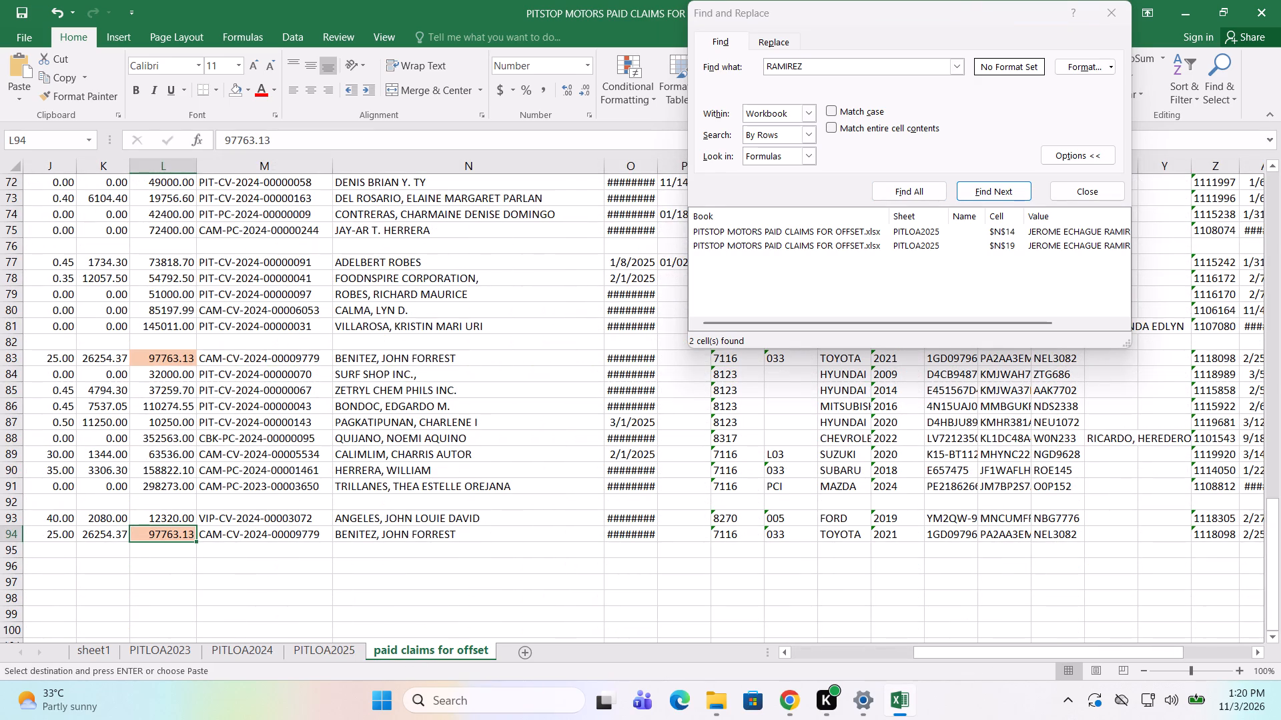
{"action": "right_click", "coordinate": [15, 534]}
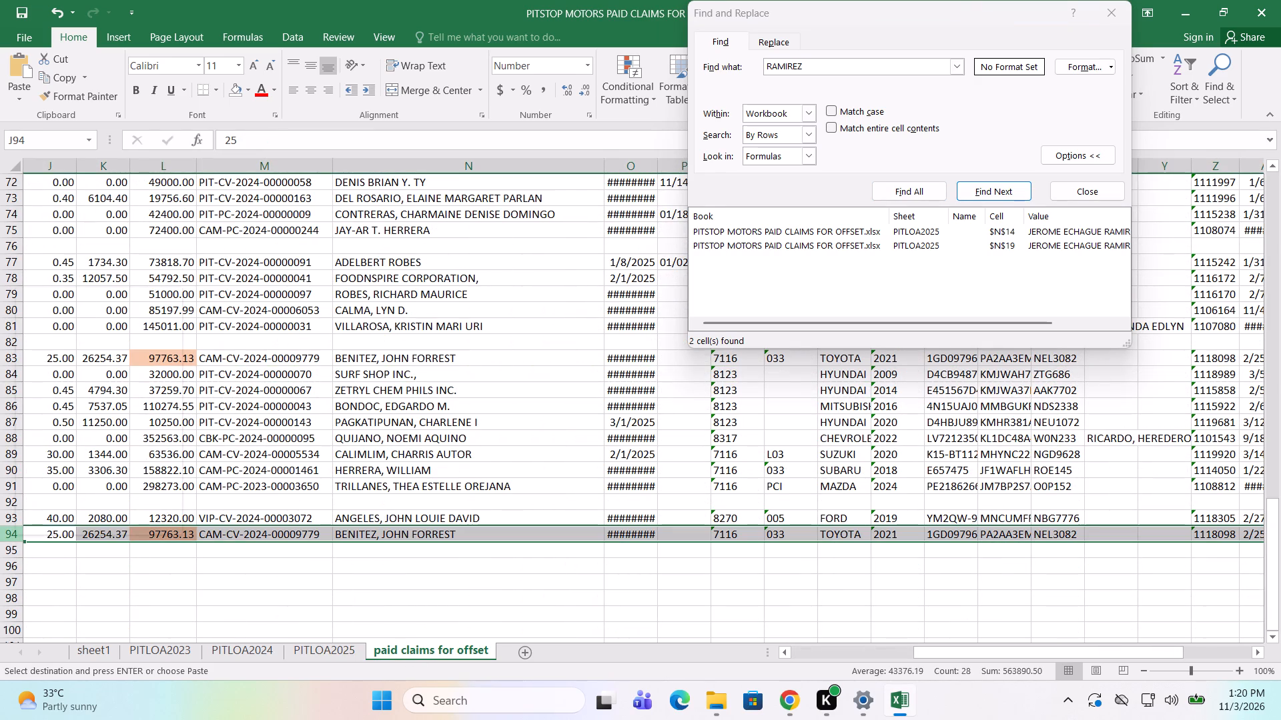
{"action": "left_click", "coordinate": [43, 367]}
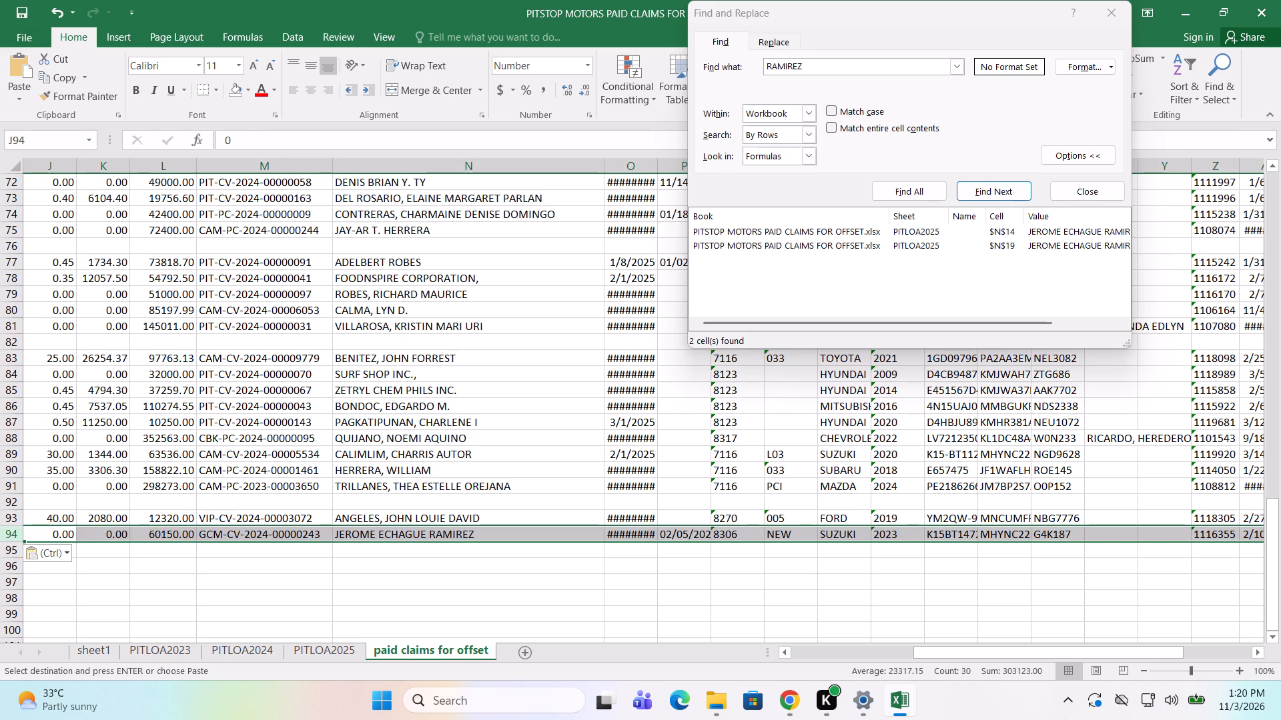
Set the LOA amount in cell L94 of the paid claims for offset sheet to 398522.
{"action": "left_click", "coordinate": [175, 537]}
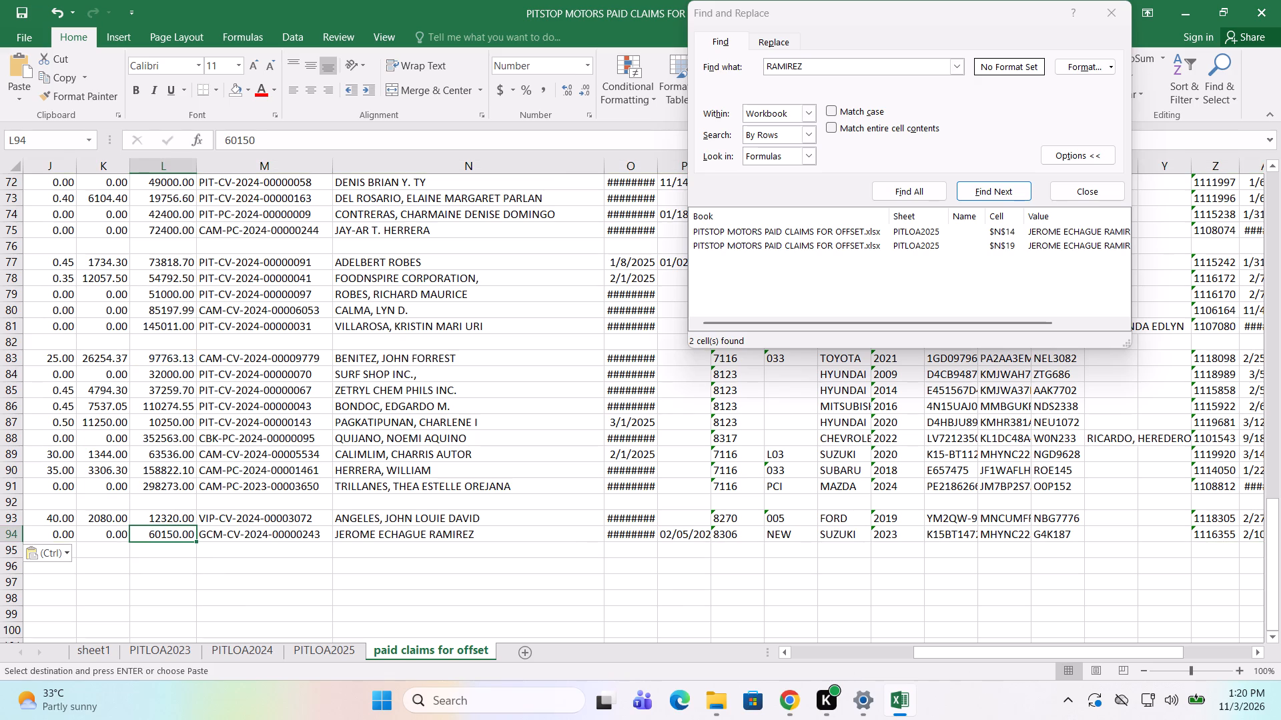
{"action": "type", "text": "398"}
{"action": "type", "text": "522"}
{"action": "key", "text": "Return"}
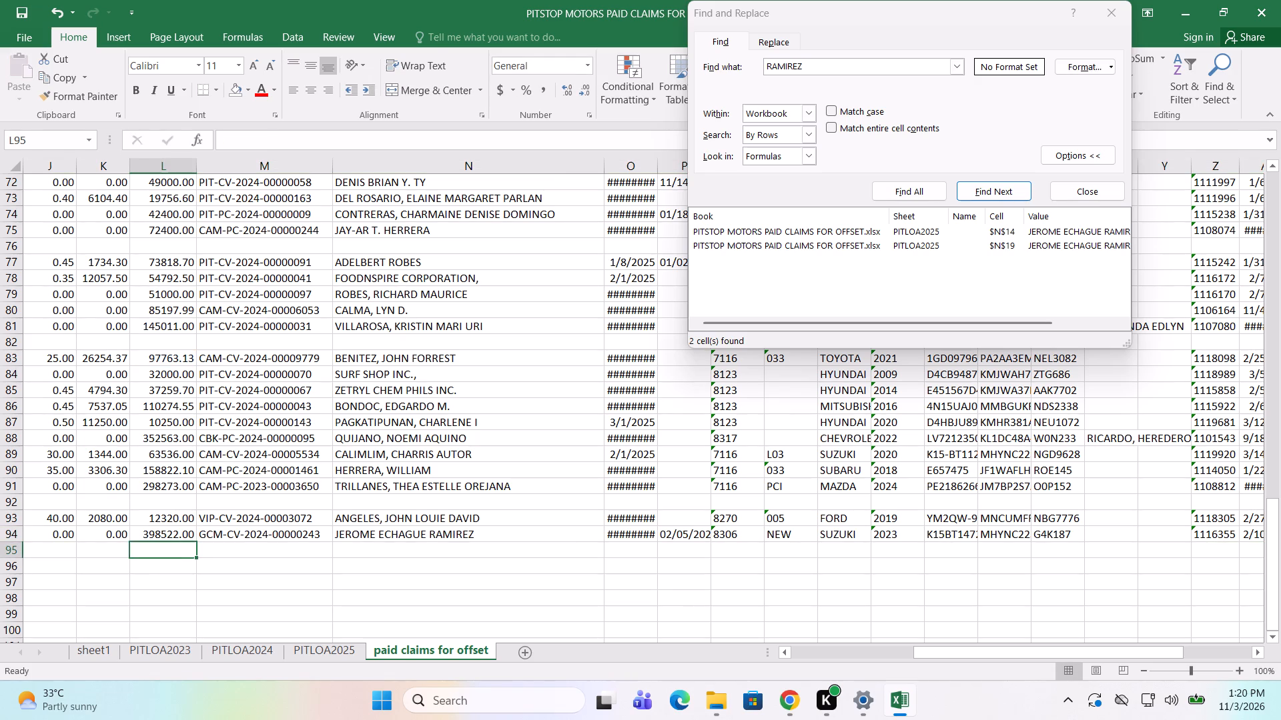
{"action": "left_click", "coordinate": [220, 531]}
{"action": "left_click", "coordinate": [137, 534]}
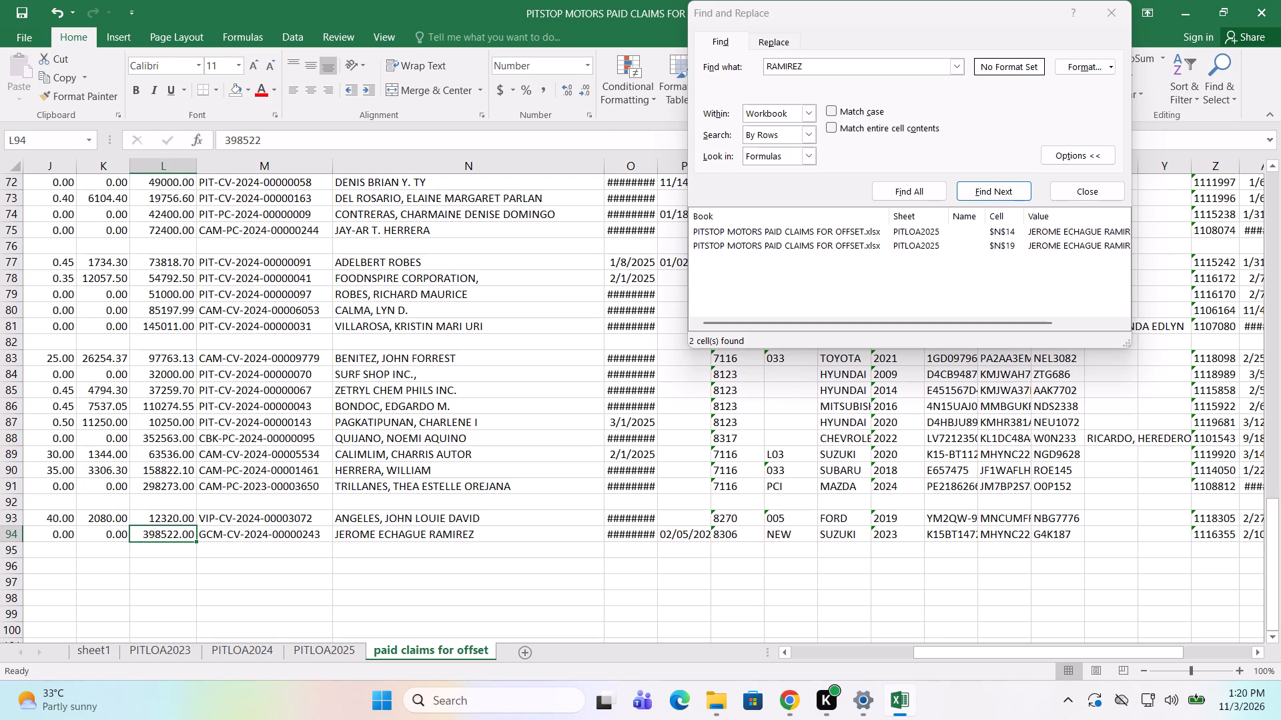
Highlight the entire row 94 of the paid claims for offset sheet with a yellow fill.
{"action": "left_click", "coordinate": [16, 533]}
{"action": "left_click", "coordinate": [248, 92]}
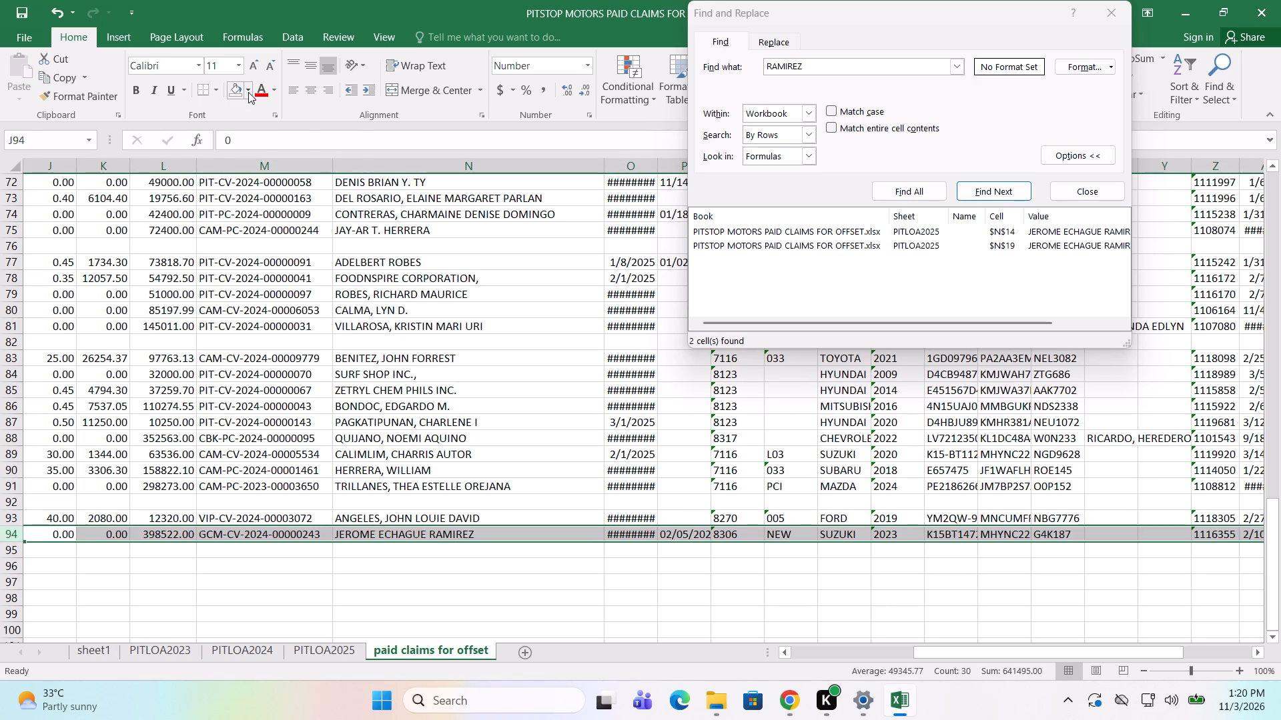
{"action": "left_click", "coordinate": [283, 213]}
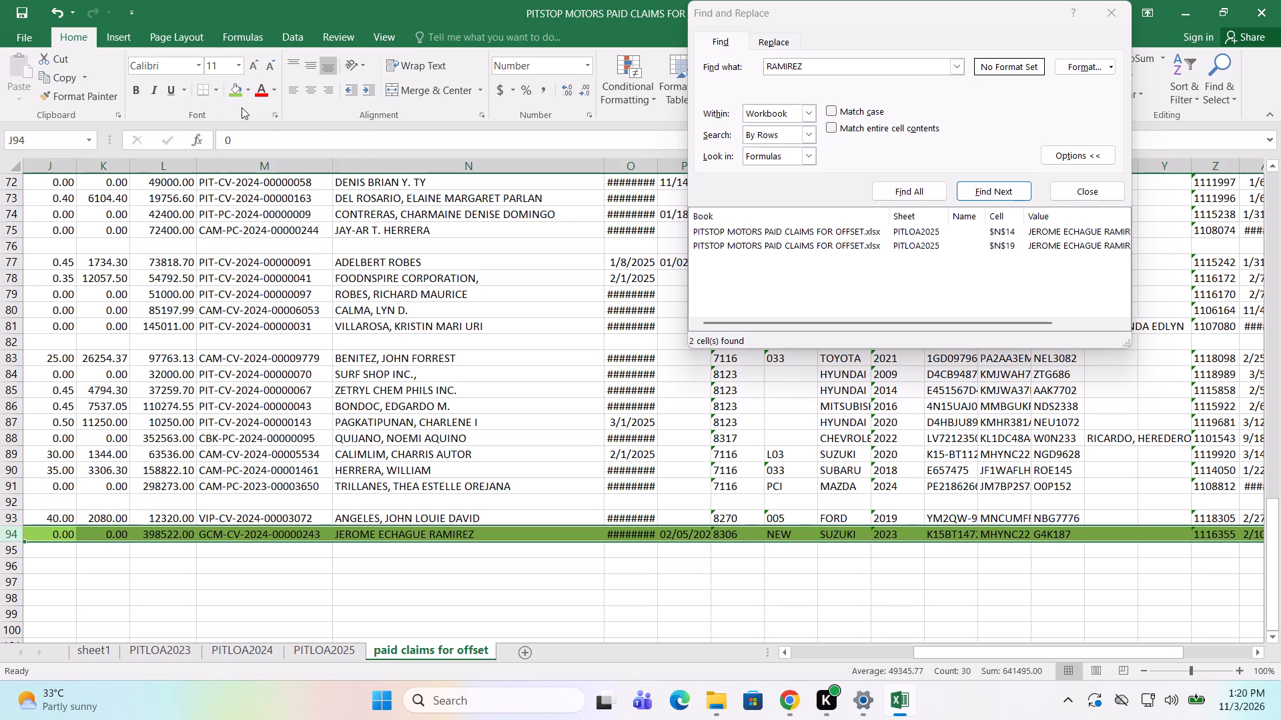
{"action": "left_click", "coordinate": [252, 91]}
{"action": "left_click", "coordinate": [276, 212]}
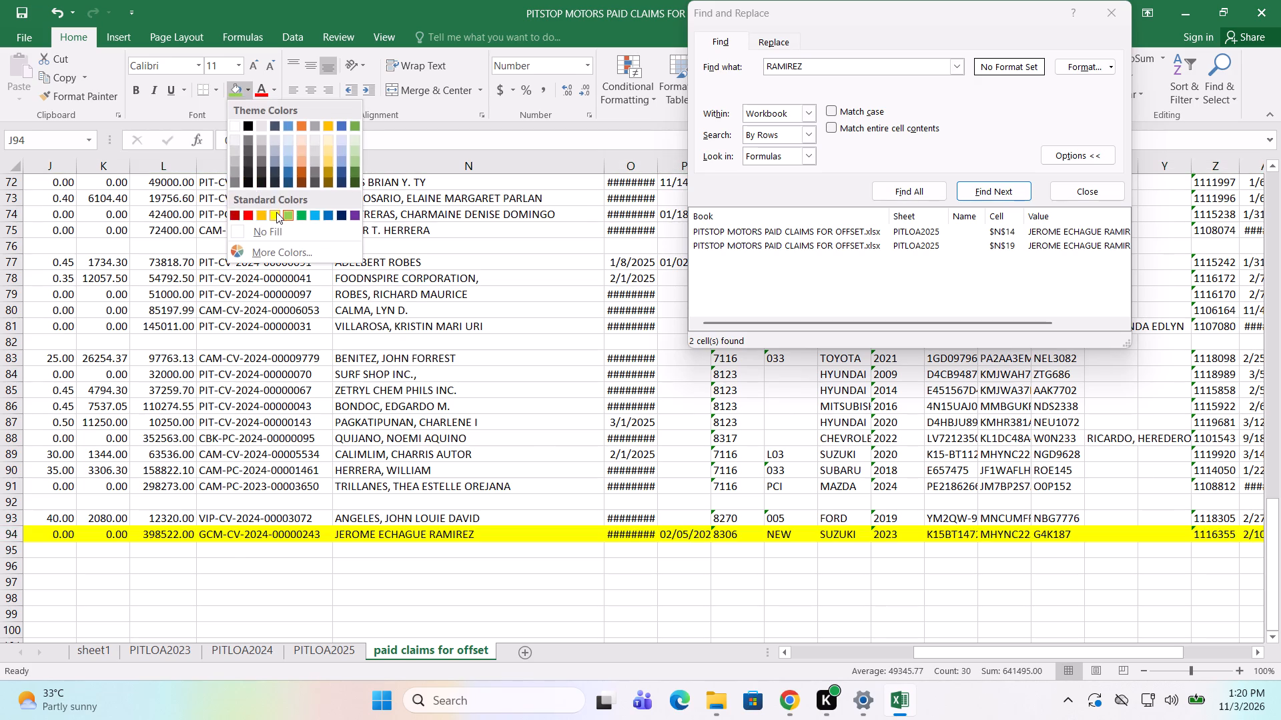
Highlight the entire row 86 of the paid claims for offset sheet with the same yellow fill.
{"action": "left_click", "coordinate": [260, 421]}
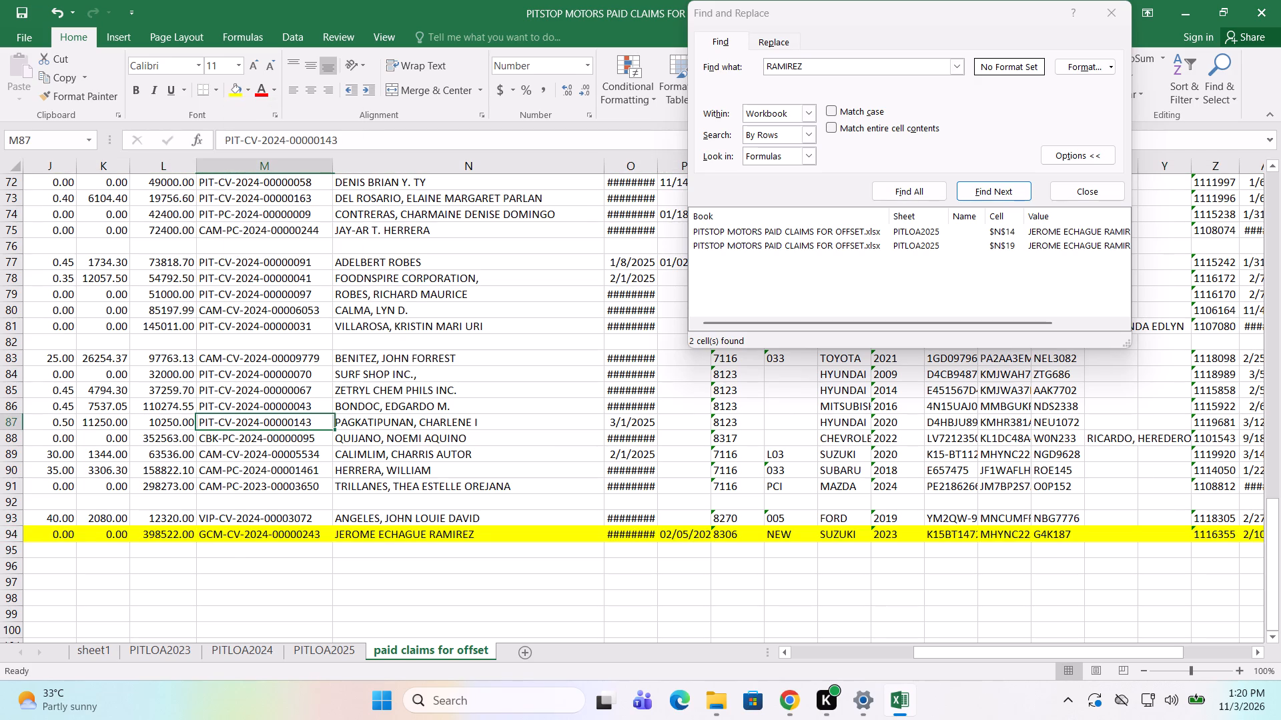
{"action": "left_click", "coordinate": [172, 412]}
{"action": "left_click", "coordinate": [17, 406]}
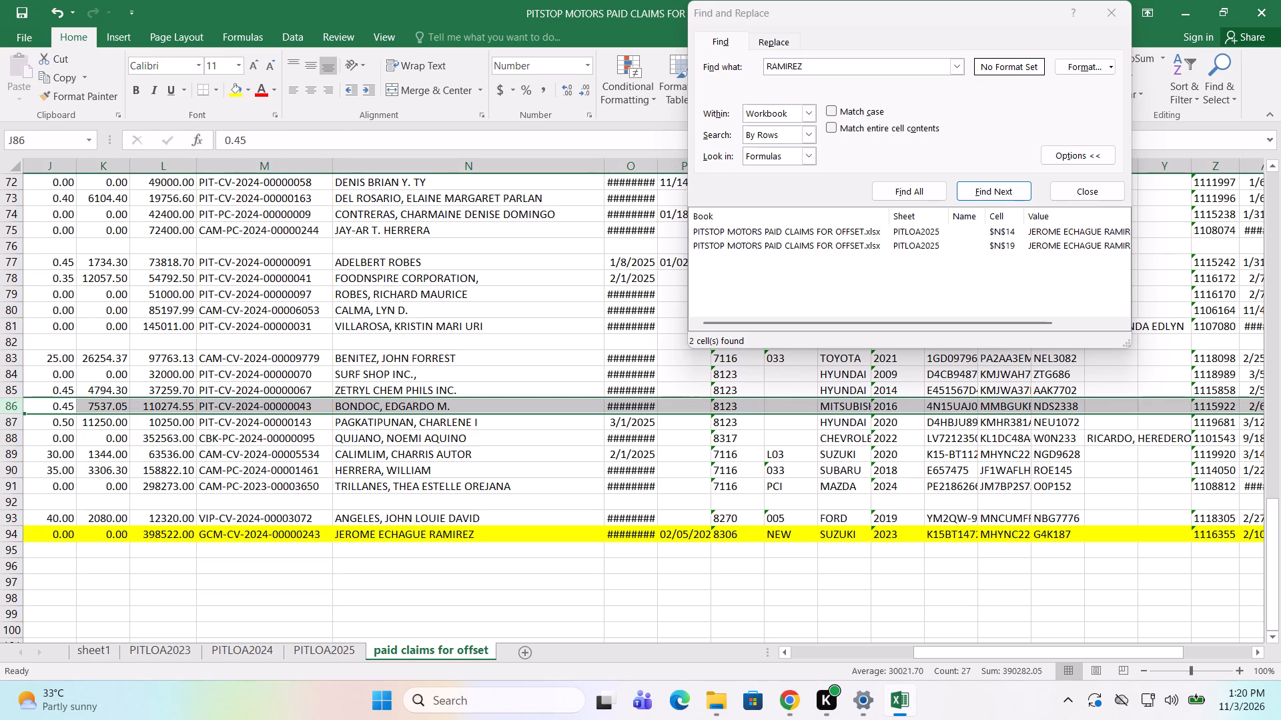
{"action": "left_click", "coordinate": [235, 91]}
{"action": "left_click", "coordinate": [310, 407]}
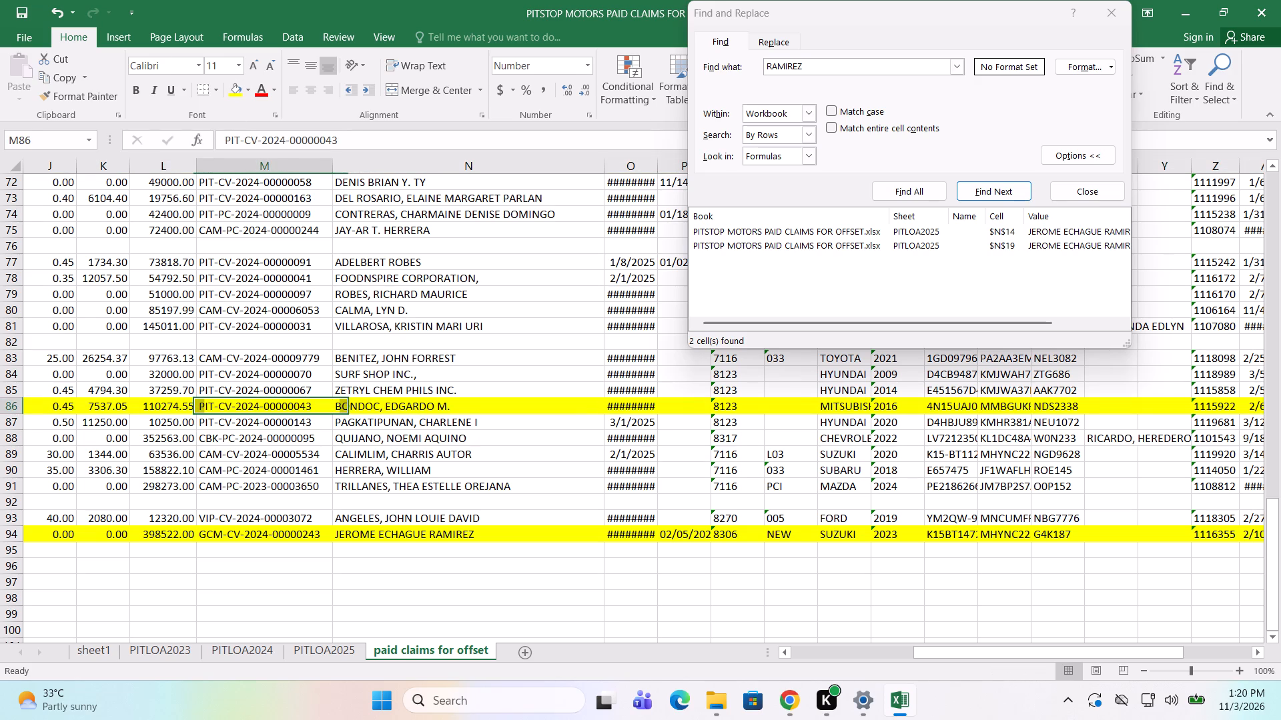
Highlight the entire row 1 of the paid claims for offset sheet with the same yellow fill.
{"action": "scroll", "coordinate": [392, 415], "scroll_direction": "up", "scroll_amount": 1}
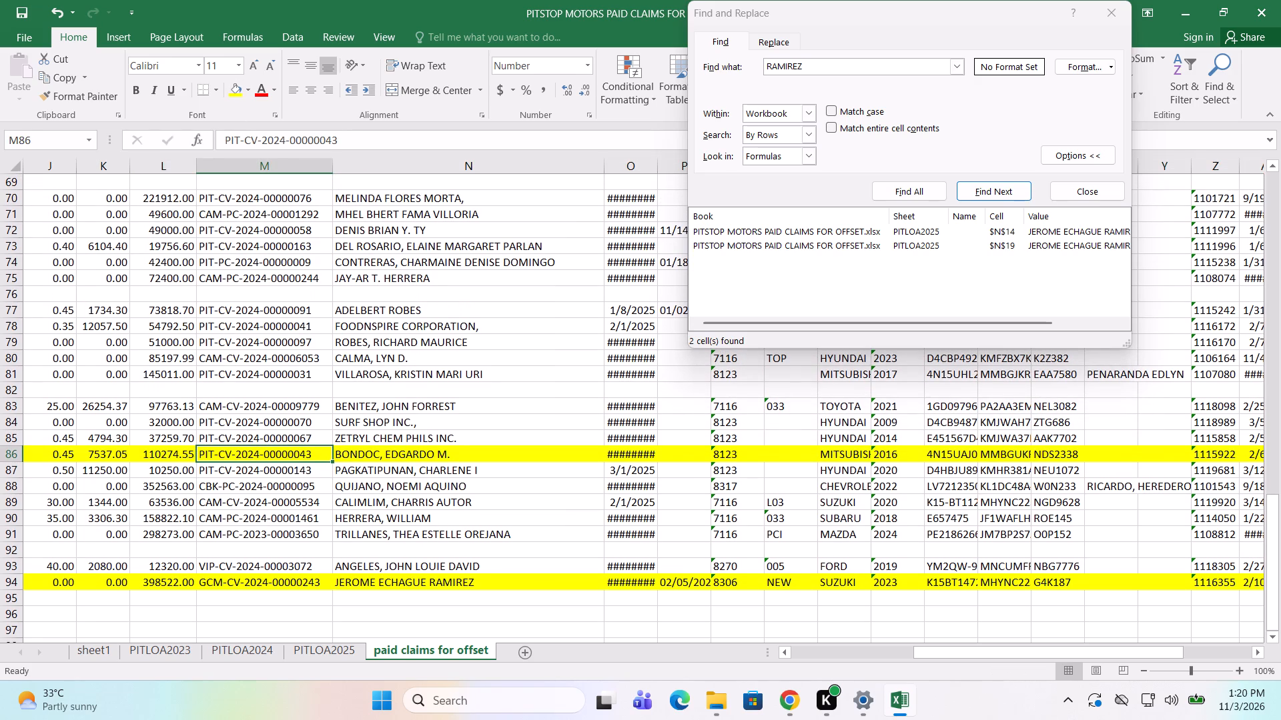
{"action": "scroll", "coordinate": [381, 394], "scroll_direction": "up", "scroll_amount": 1}
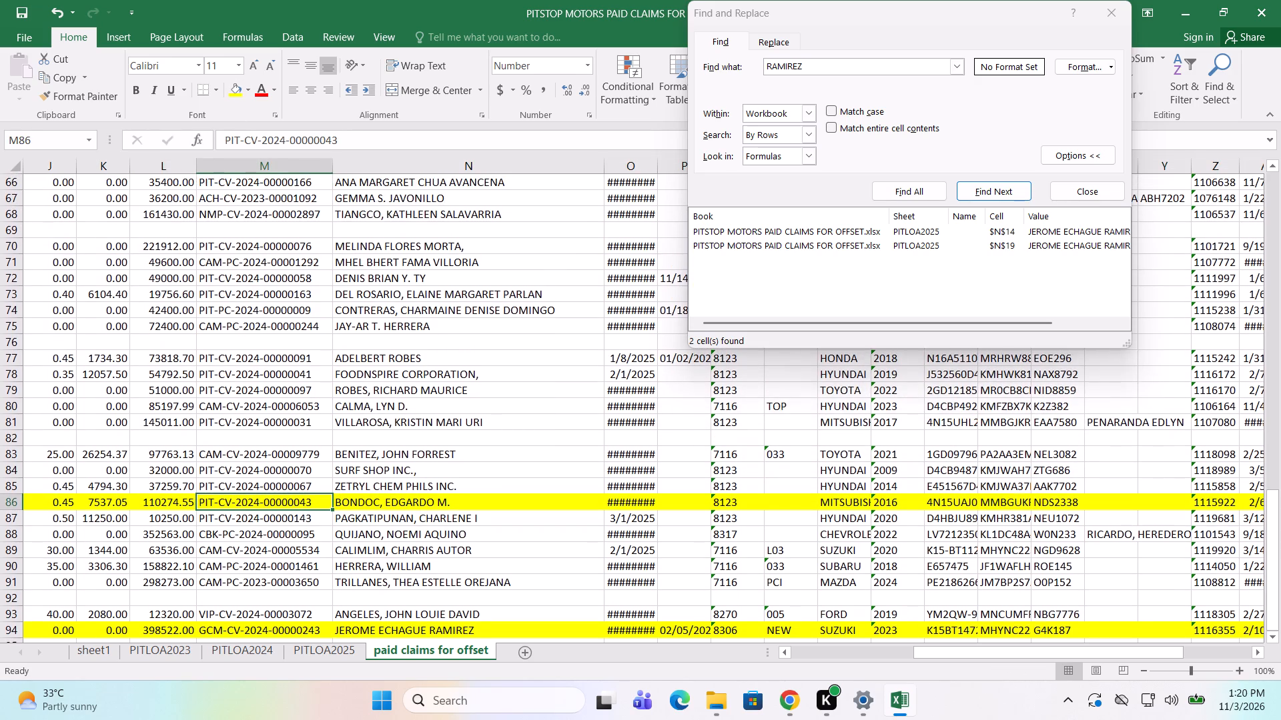
{"action": "scroll", "coordinate": [382, 394], "scroll_direction": "up", "scroll_amount": 9}
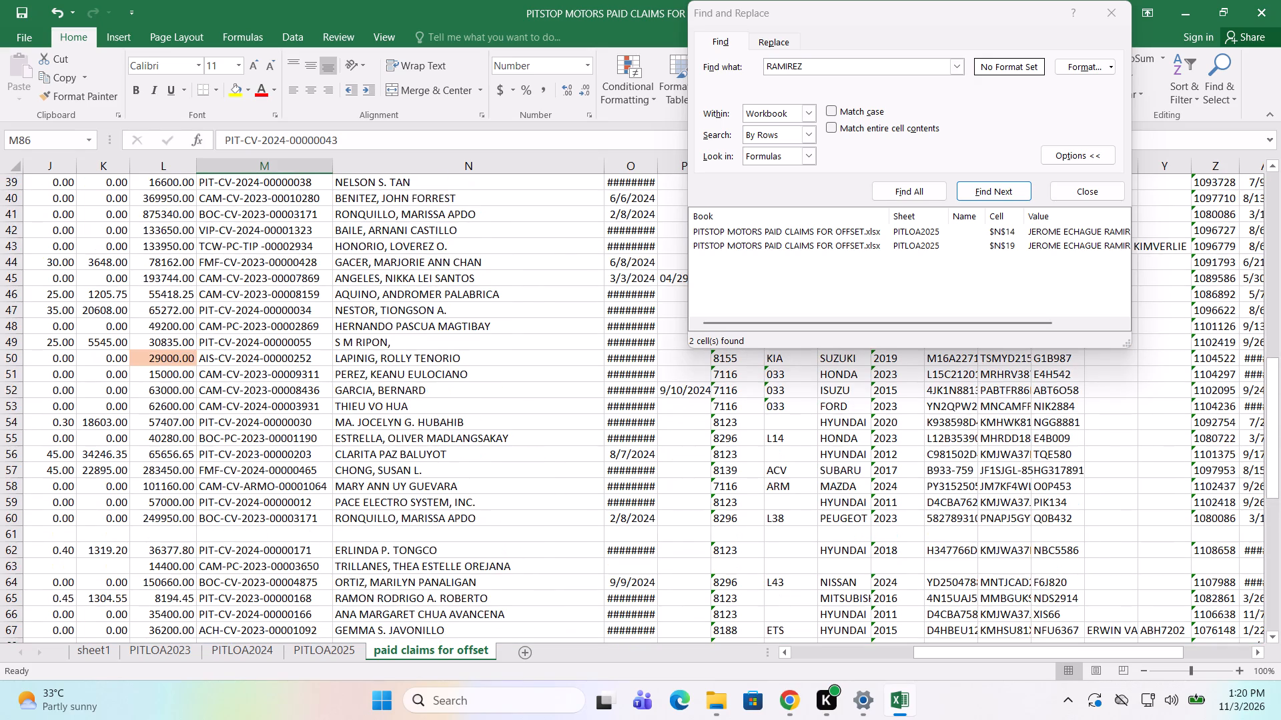
{"action": "scroll", "coordinate": [388, 390], "scroll_direction": "up", "scroll_amount": 19}
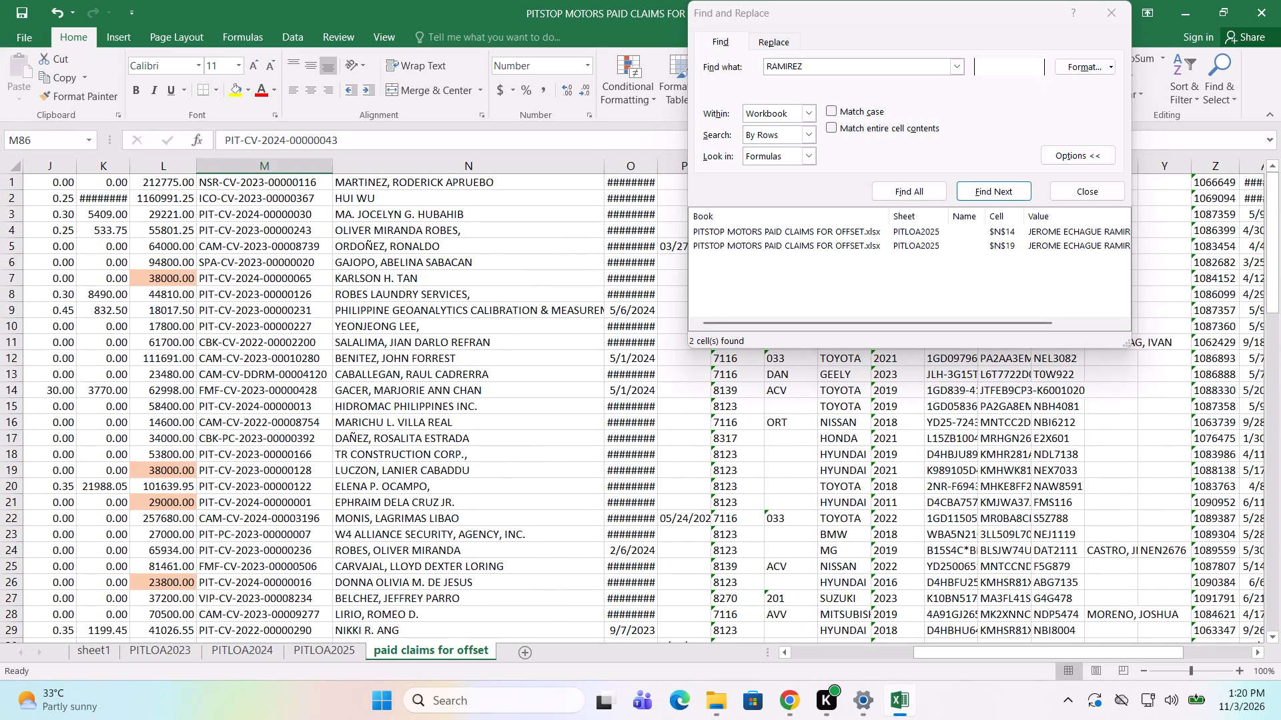
{"action": "scroll", "coordinate": [394, 387], "scroll_direction": "up", "scroll_amount": 1}
{"action": "left_click", "coordinate": [16, 183]}
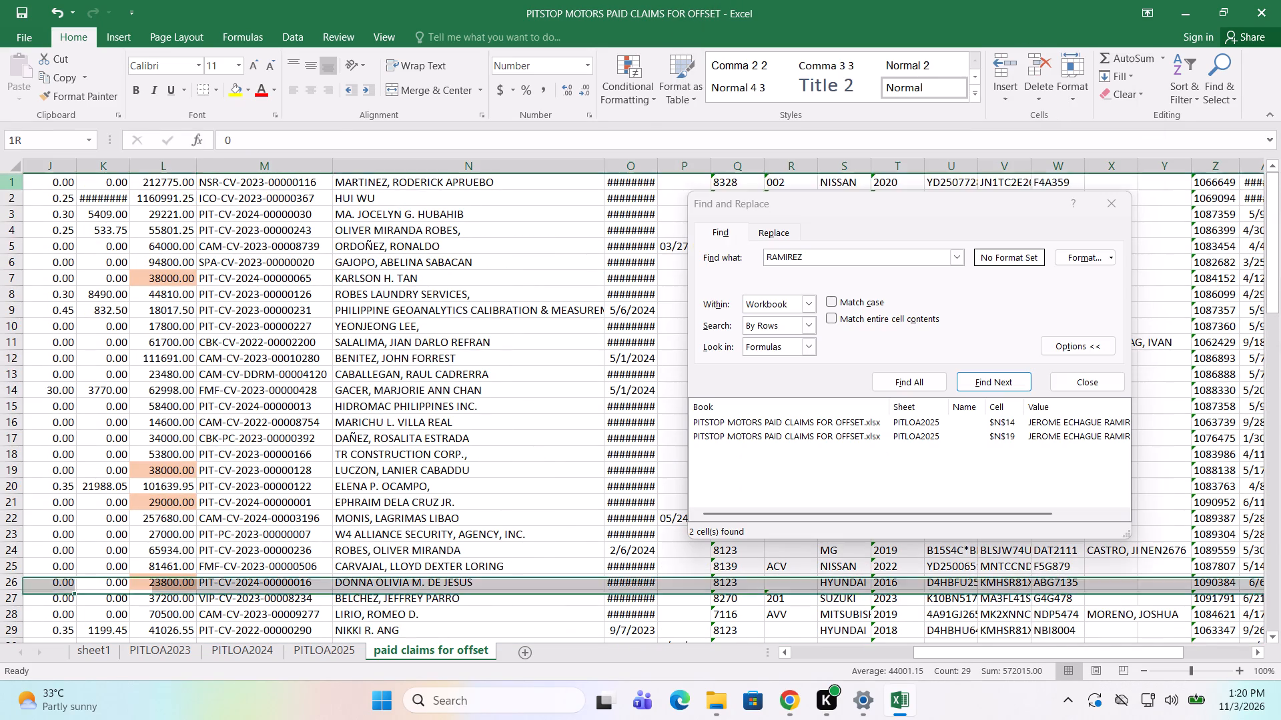
{"action": "left_click", "coordinate": [231, 88]}
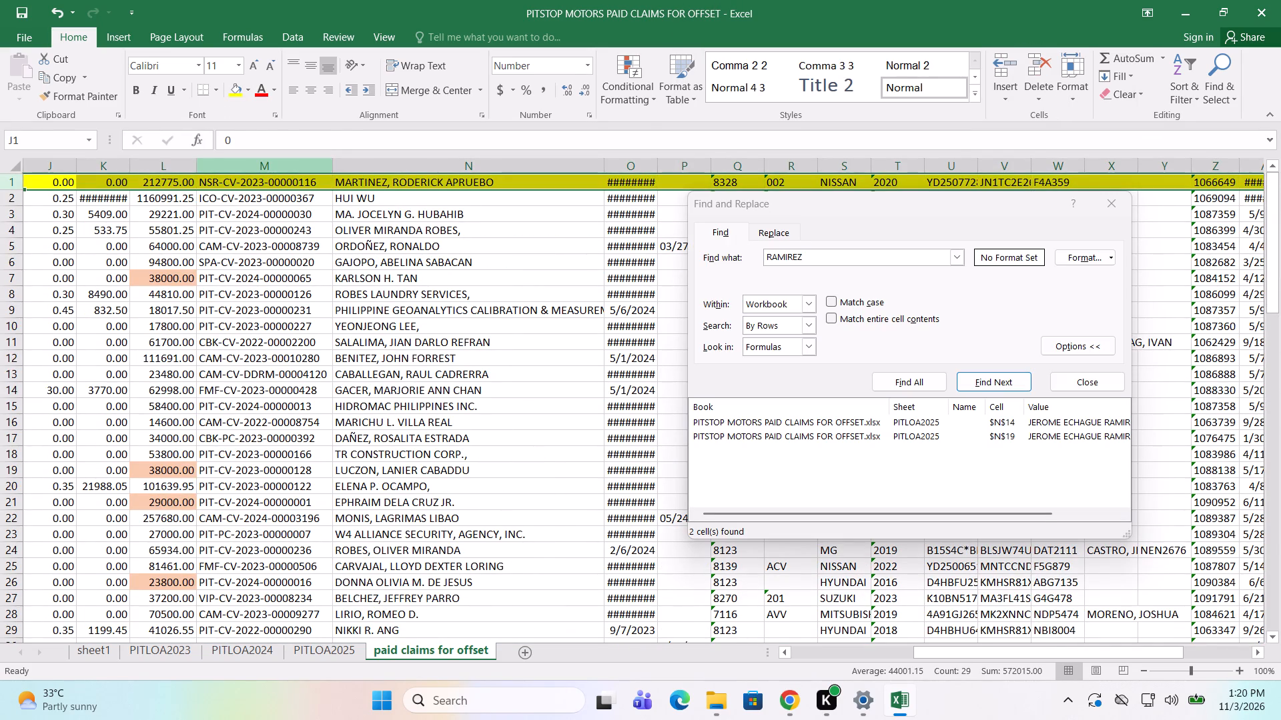
{"action": "left_click", "coordinate": [278, 373]}
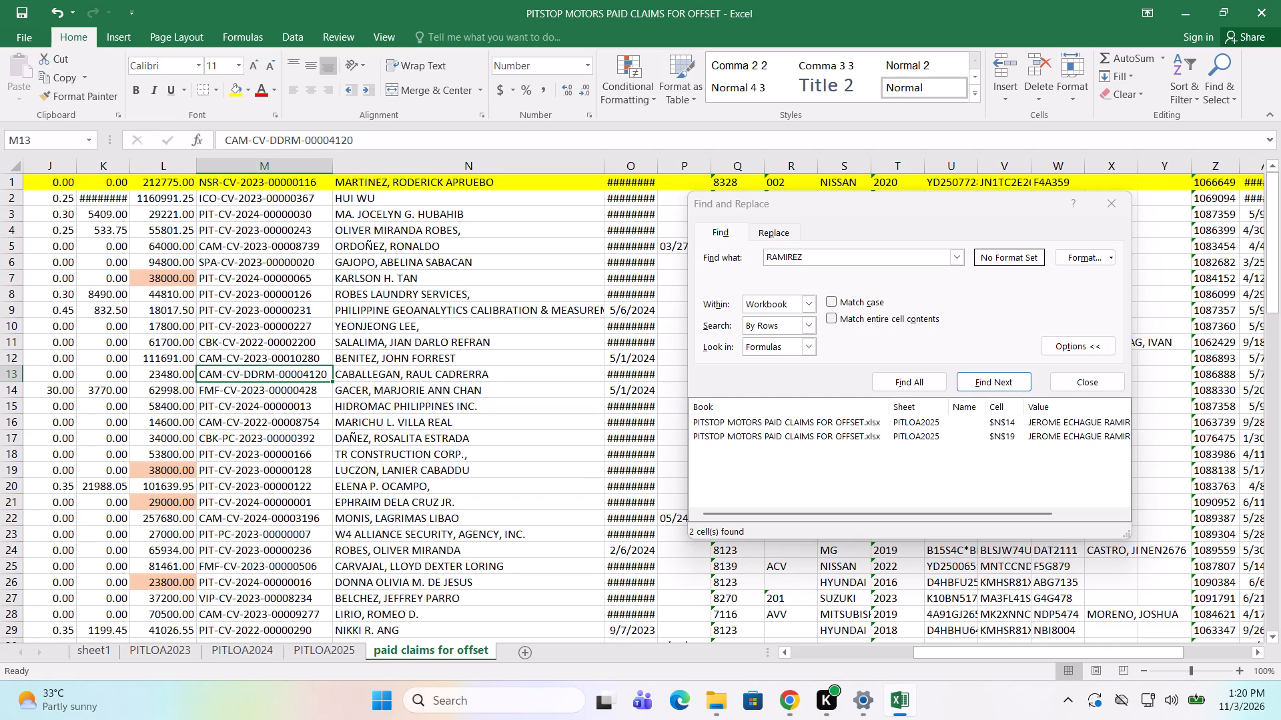
Review the amounts, policy numbers and assured entries of the paid claims for offset sheet from row 1 through row 94.
{"action": "scroll", "coordinate": [392, 351], "scroll_direction": "down", "scroll_amount": 1}
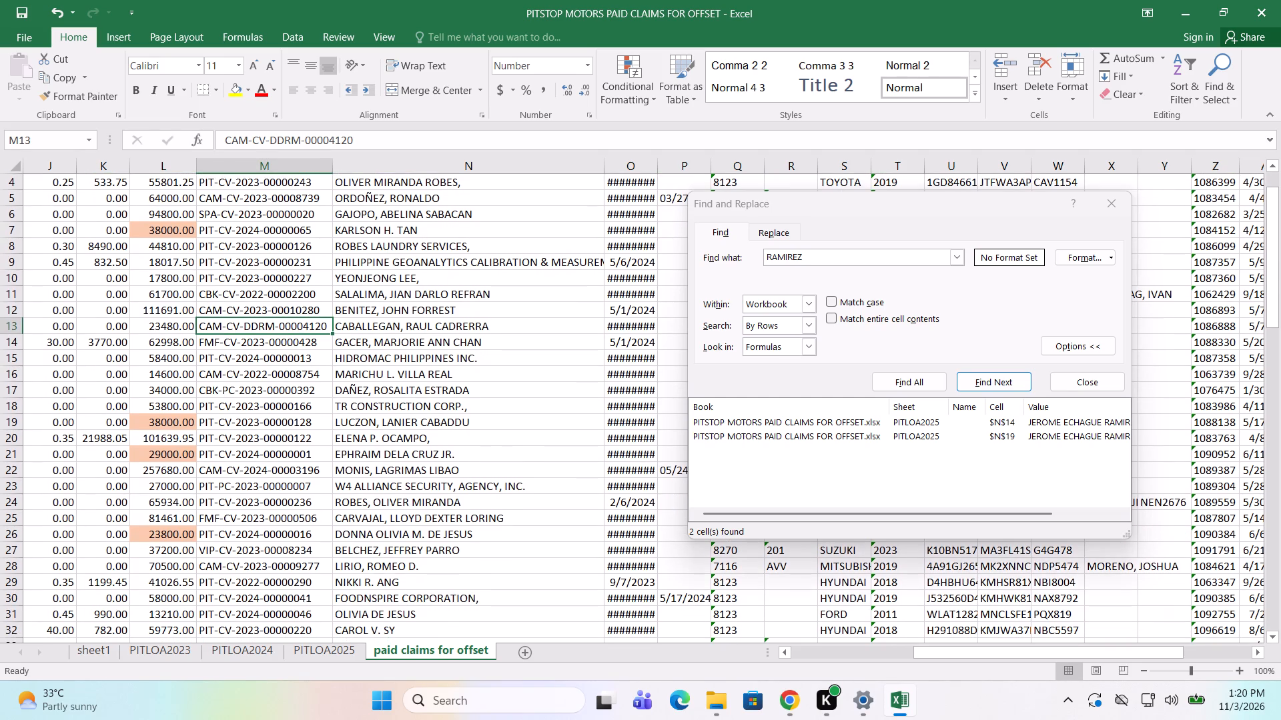
{"action": "scroll", "coordinate": [391, 350], "scroll_direction": "up", "scroll_amount": 2}
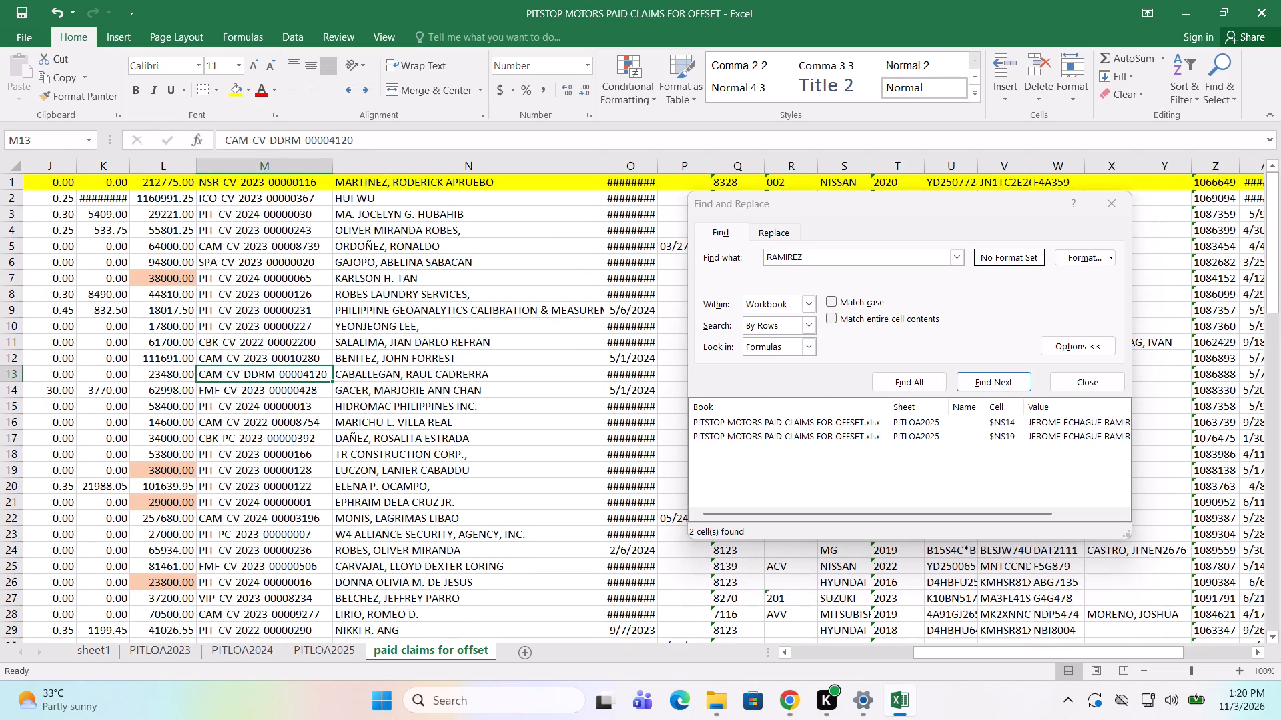
{"action": "scroll", "coordinate": [390, 349], "scroll_direction": "up", "scroll_amount": 2}
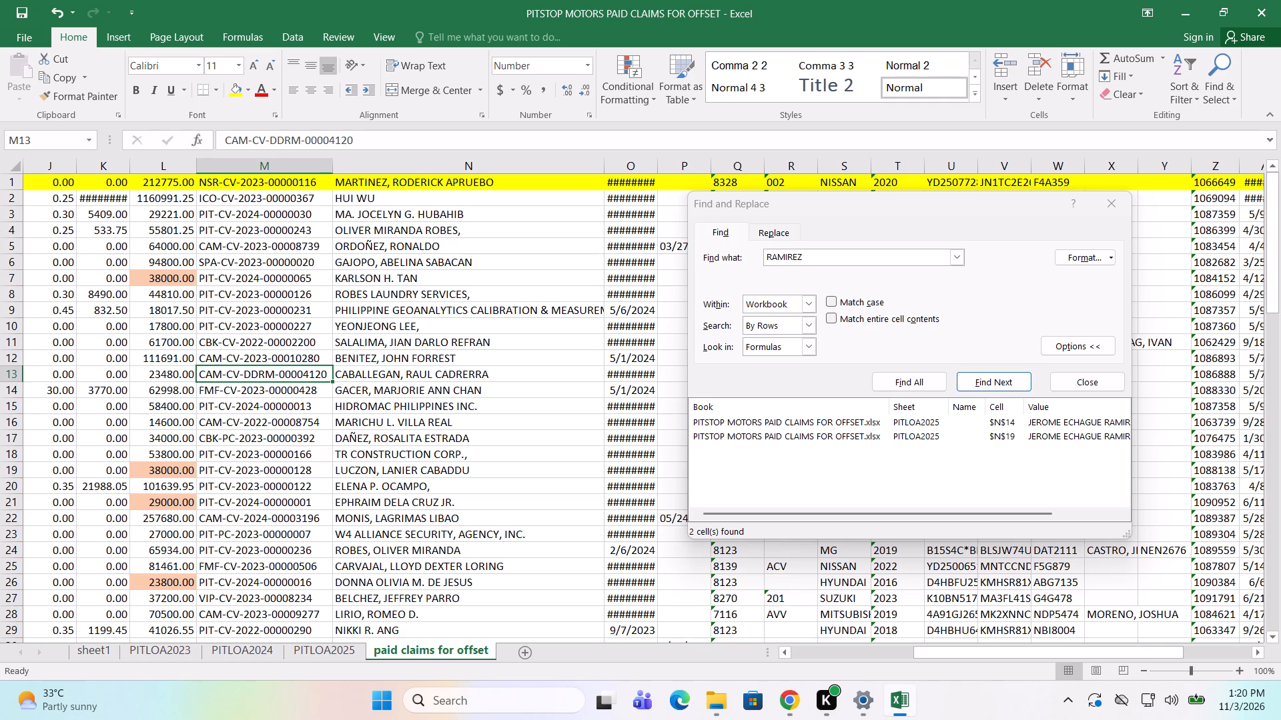
{"action": "left_click", "coordinate": [171, 200]}
{"action": "scroll", "coordinate": [273, 307], "scroll_direction": "down", "scroll_amount": 2}
{"action": "scroll", "coordinate": [273, 311], "scroll_direction": "up", "scroll_amount": 3}
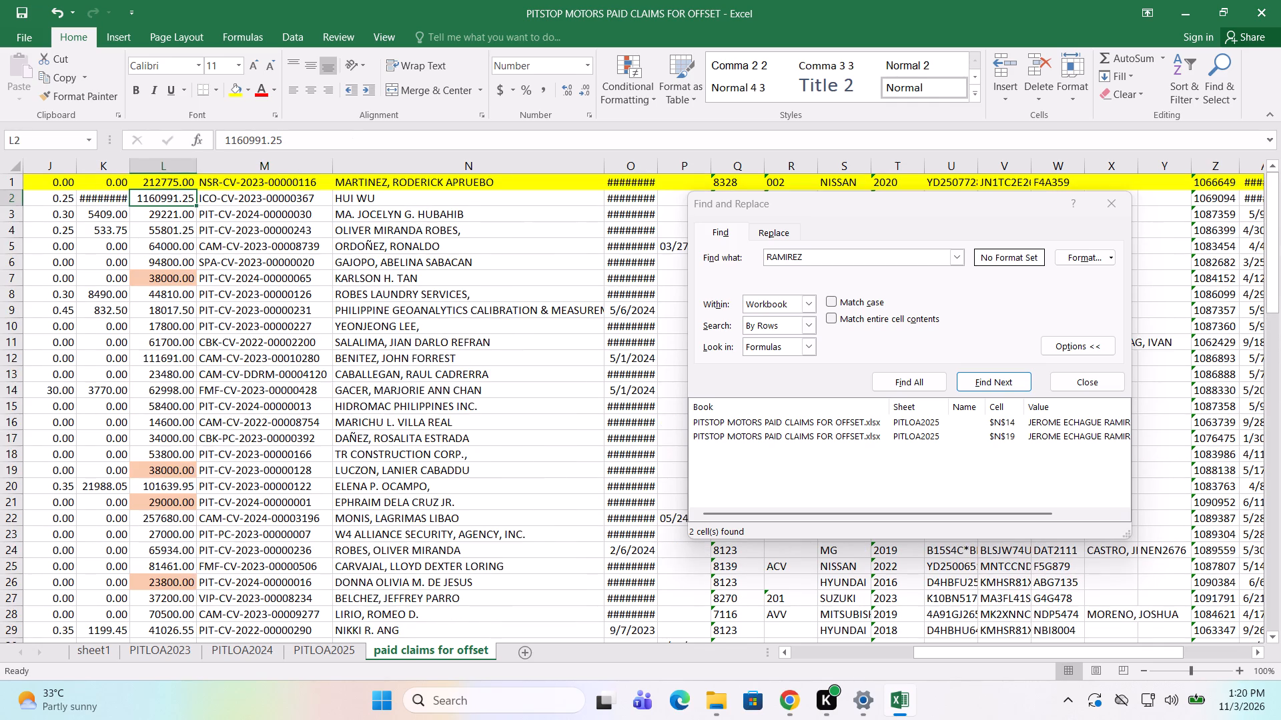
{"action": "scroll", "coordinate": [276, 319], "scroll_direction": "down", "scroll_amount": 15}
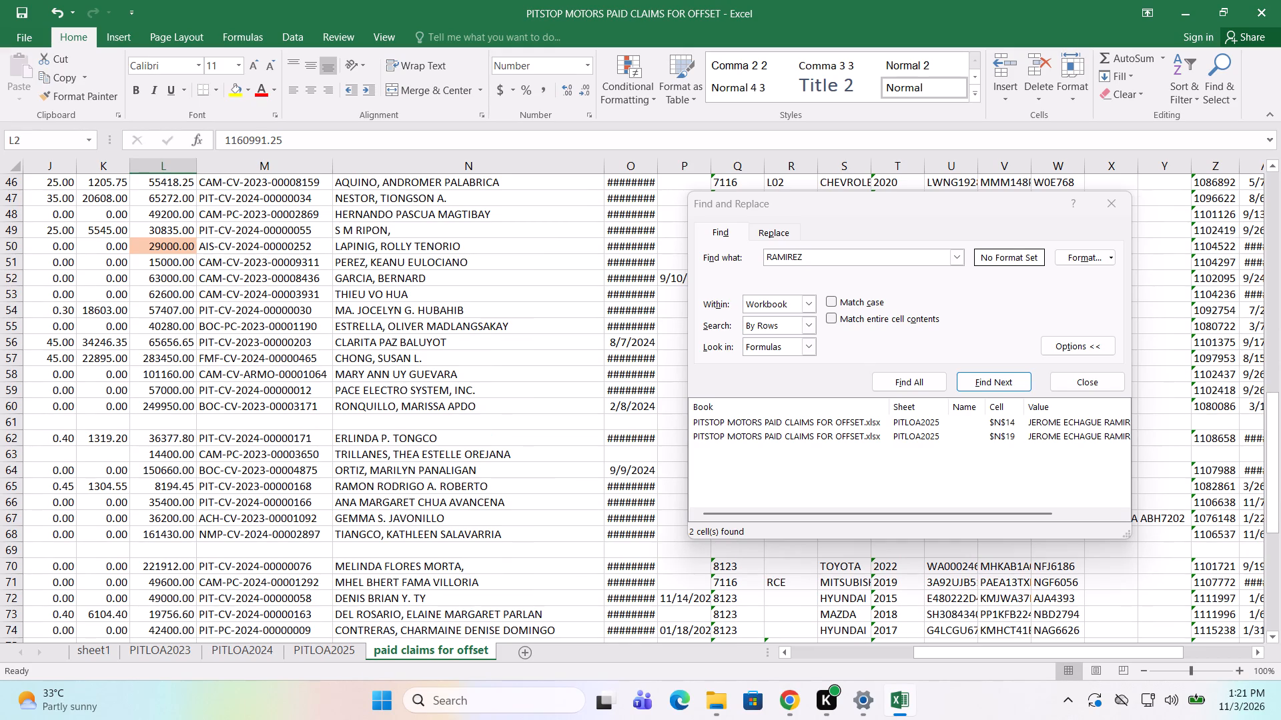
{"action": "scroll", "coordinate": [304, 324], "scroll_direction": "up", "scroll_amount": 11}
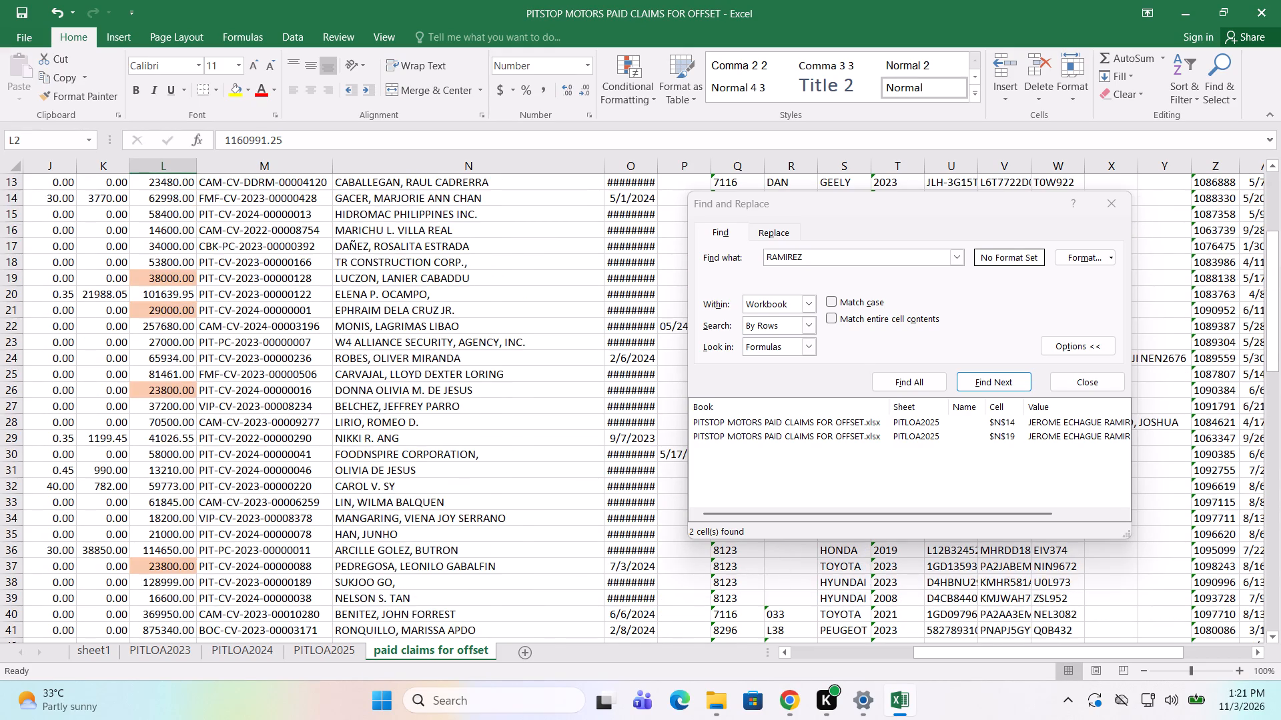
{"action": "scroll", "coordinate": [304, 323], "scroll_direction": "up", "scroll_amount": 5}
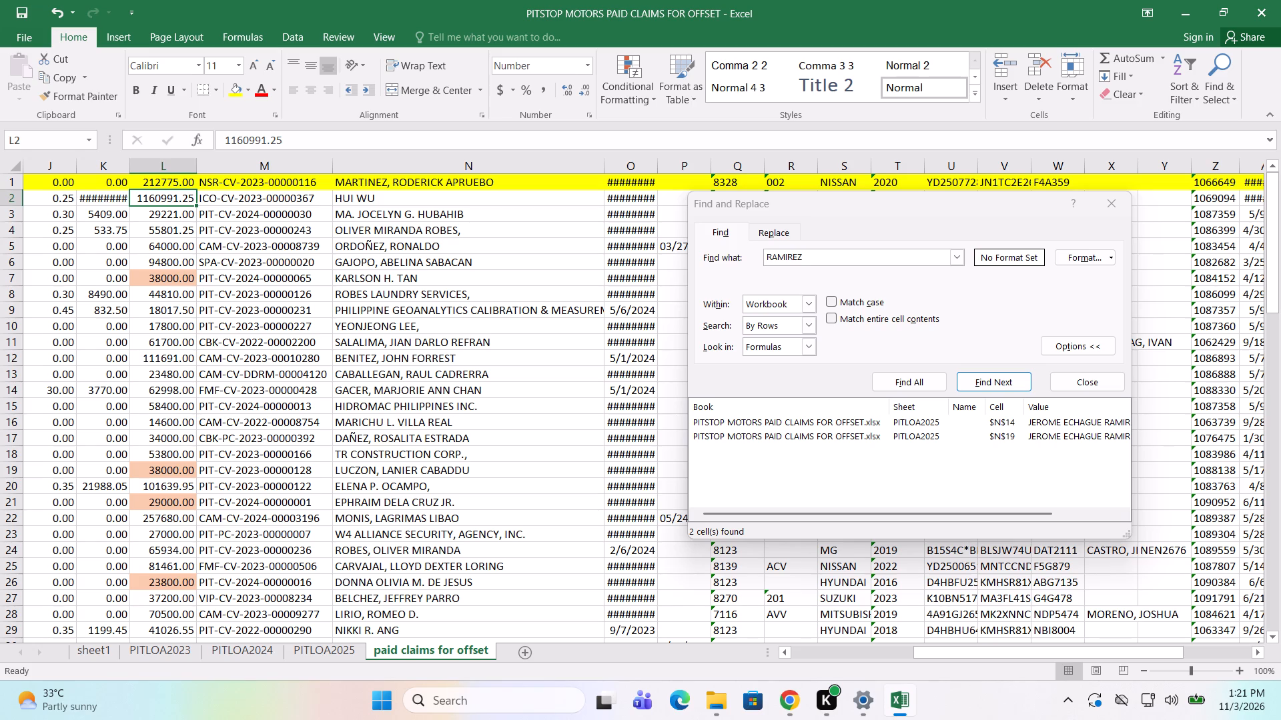
{"action": "left_click_drag", "start_coordinate": [759, 203], "coordinate": [767, 313]}
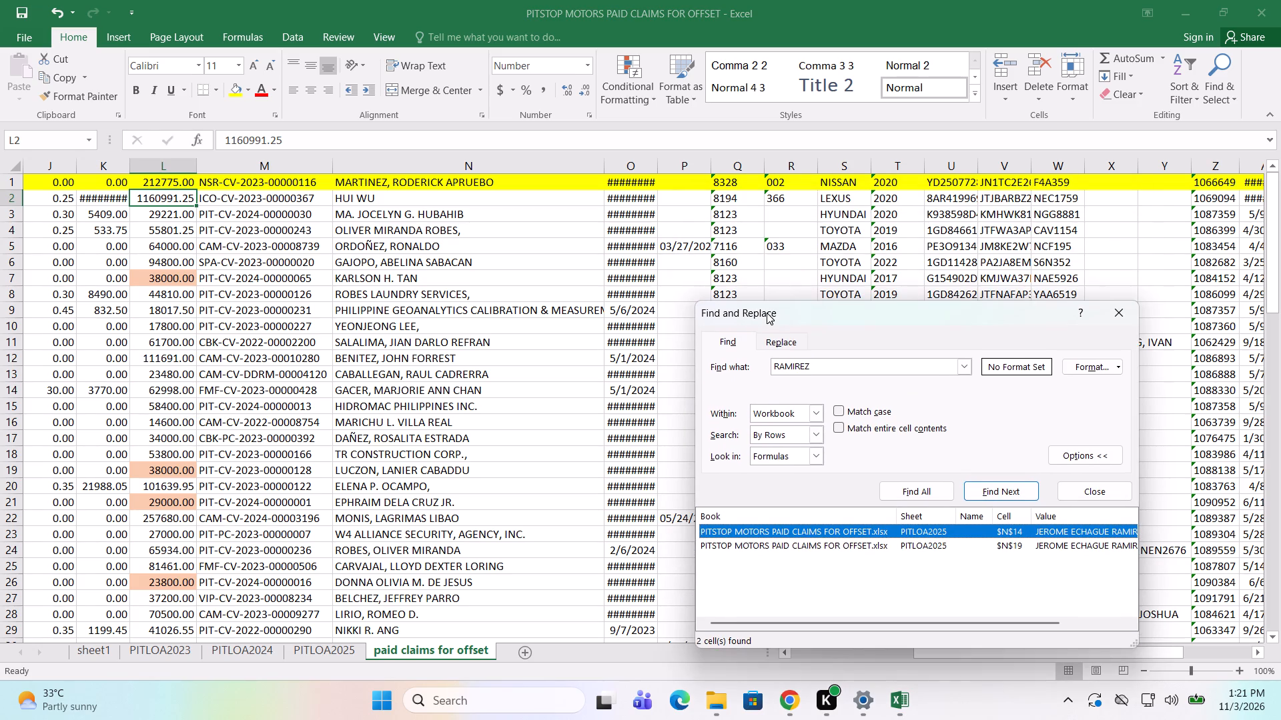
{"action": "left_click_drag", "start_coordinate": [767, 313], "coordinate": [750, 207]}
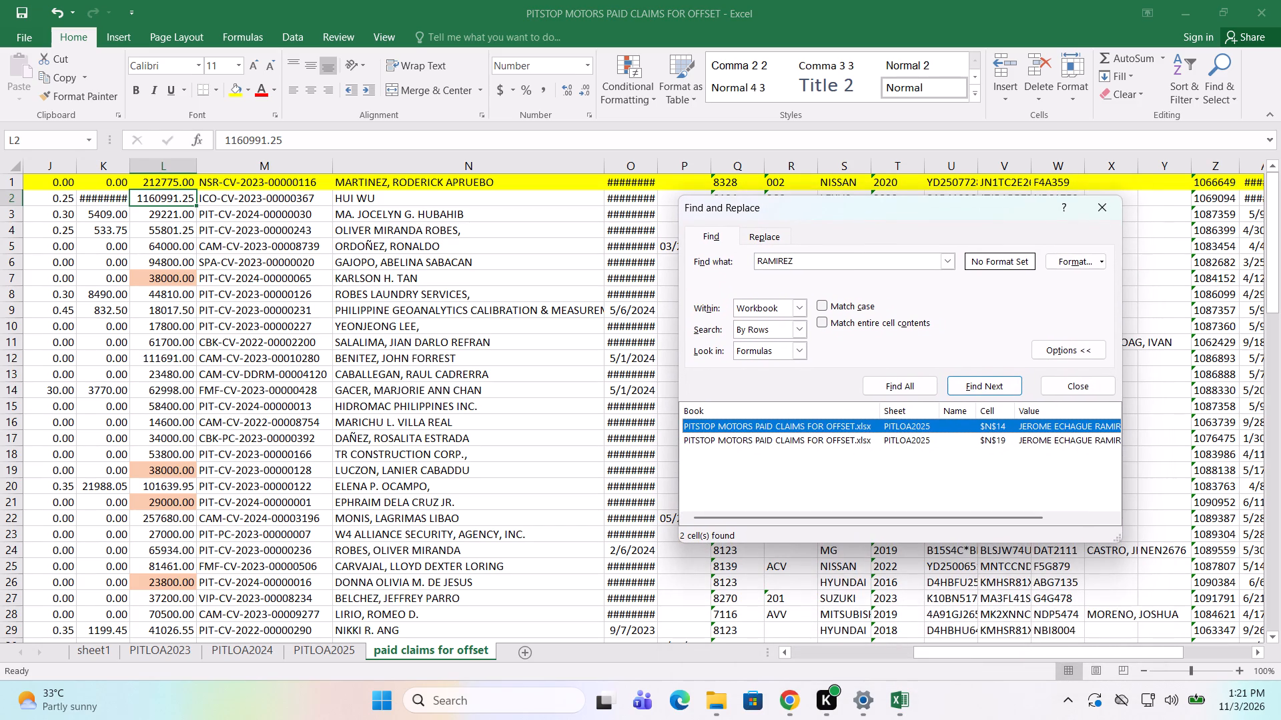
{"action": "left_click", "coordinate": [205, 229]}
{"action": "left_click", "coordinate": [165, 199]}
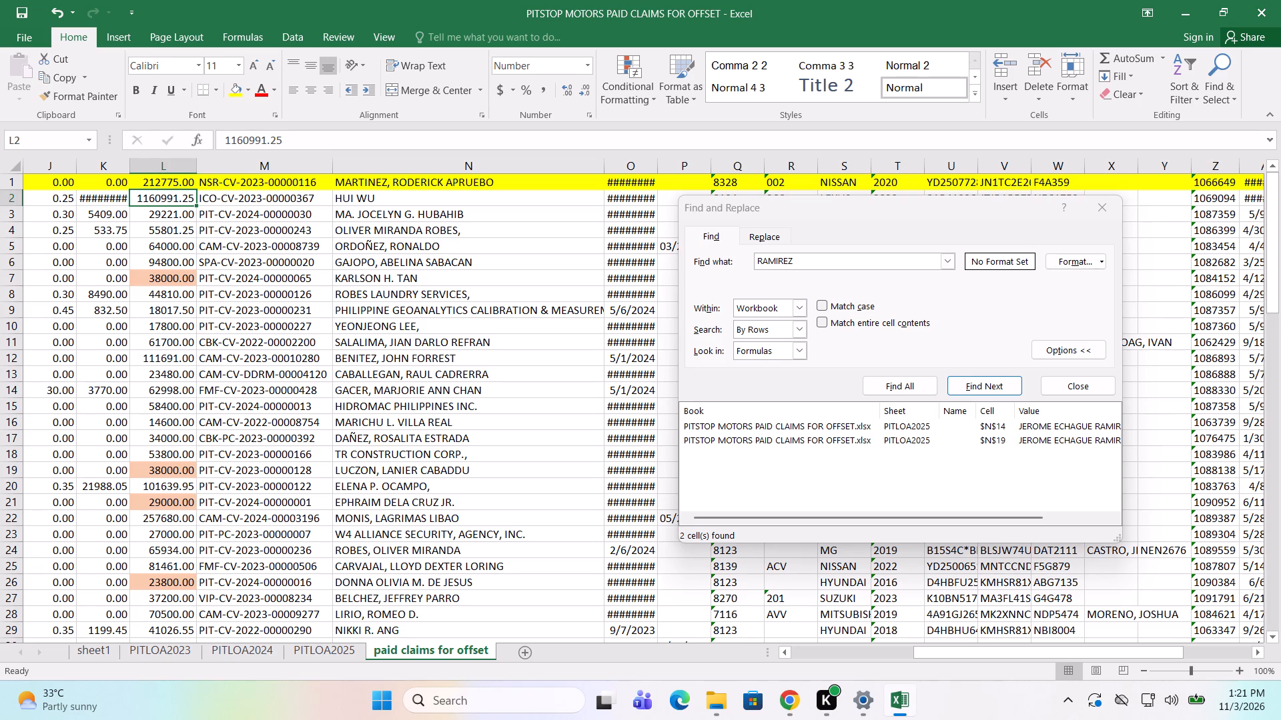
{"action": "left_click", "coordinate": [460, 472]}
{"action": "scroll", "coordinate": [496, 488], "scroll_direction": "down", "scroll_amount": 14}
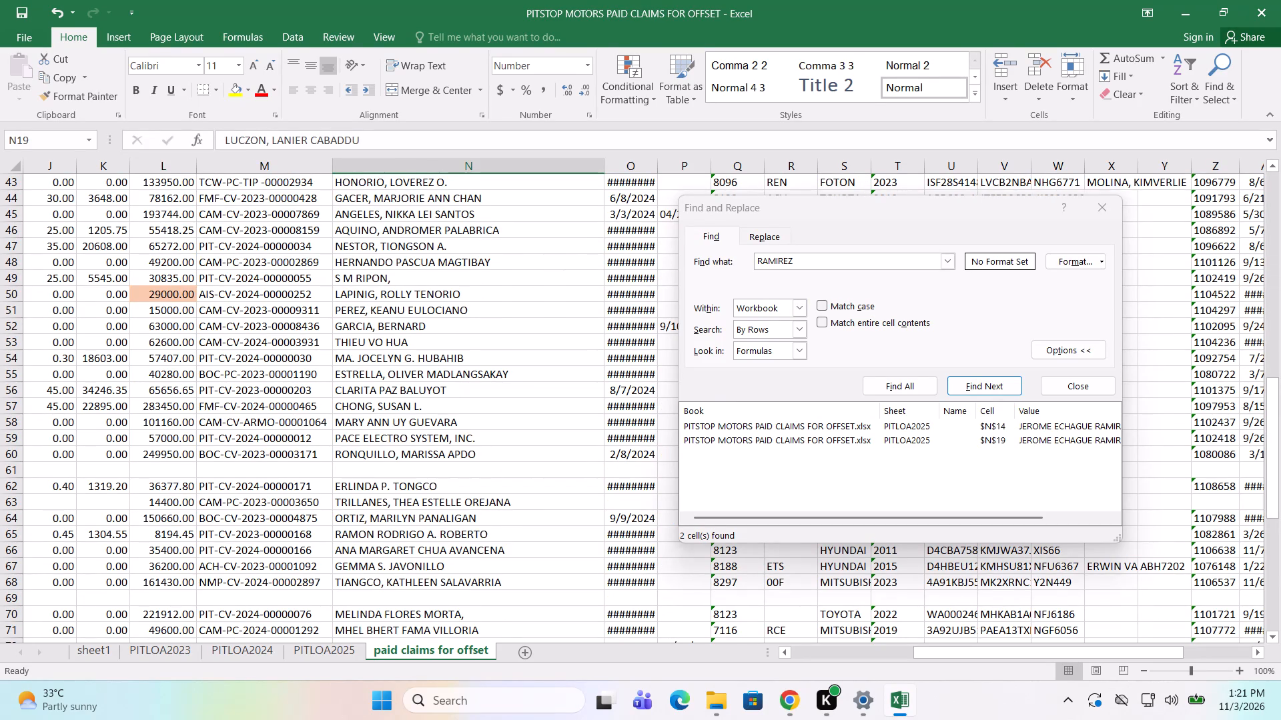
{"action": "scroll", "coordinate": [484, 563], "scroll_direction": "down", "scroll_amount": 9}
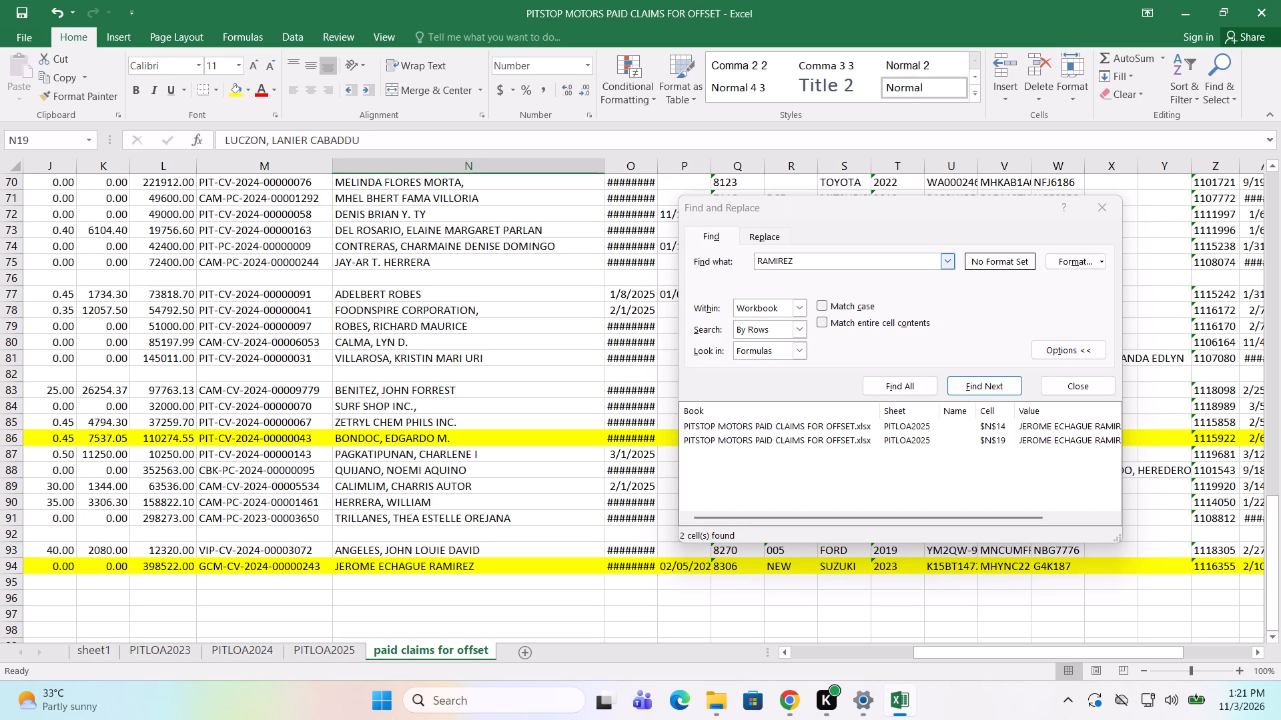
{"action": "left_click_drag", "start_coordinate": [813, 257], "coordinate": [717, 245]}
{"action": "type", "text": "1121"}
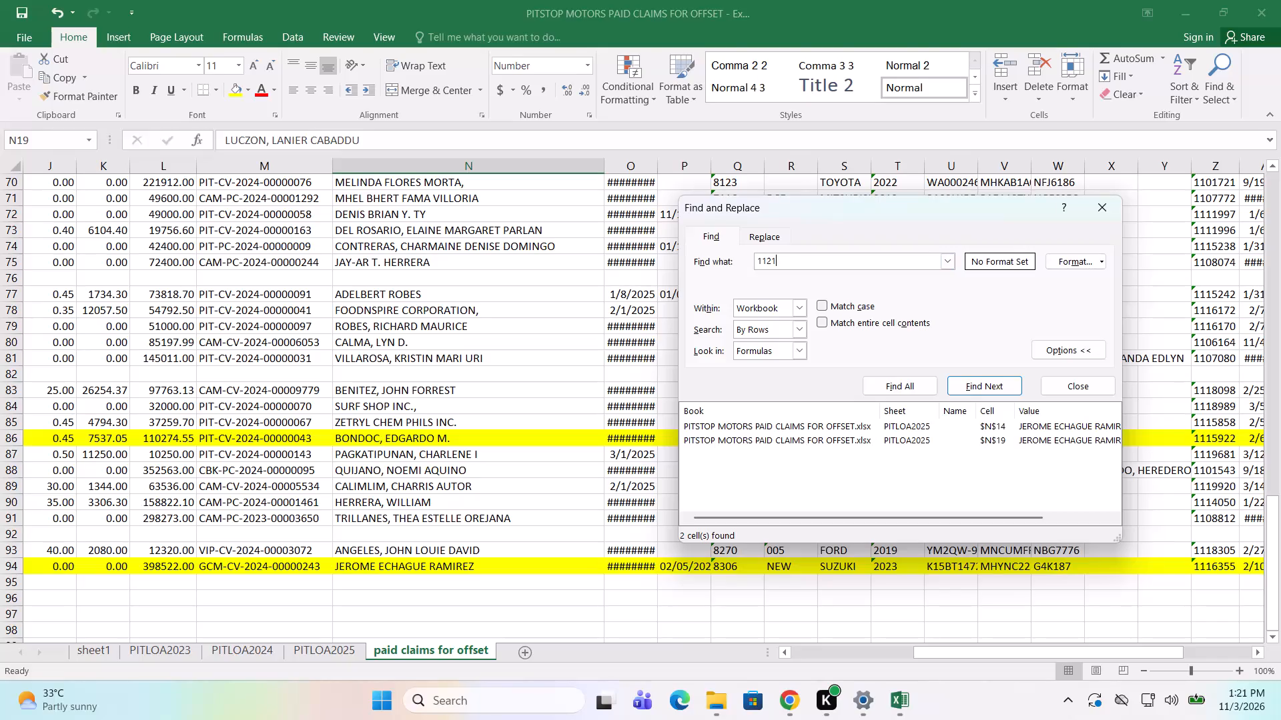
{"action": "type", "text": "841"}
{"action": "left_click", "coordinate": [911, 374]}
{"action": "left_click", "coordinate": [904, 380]}
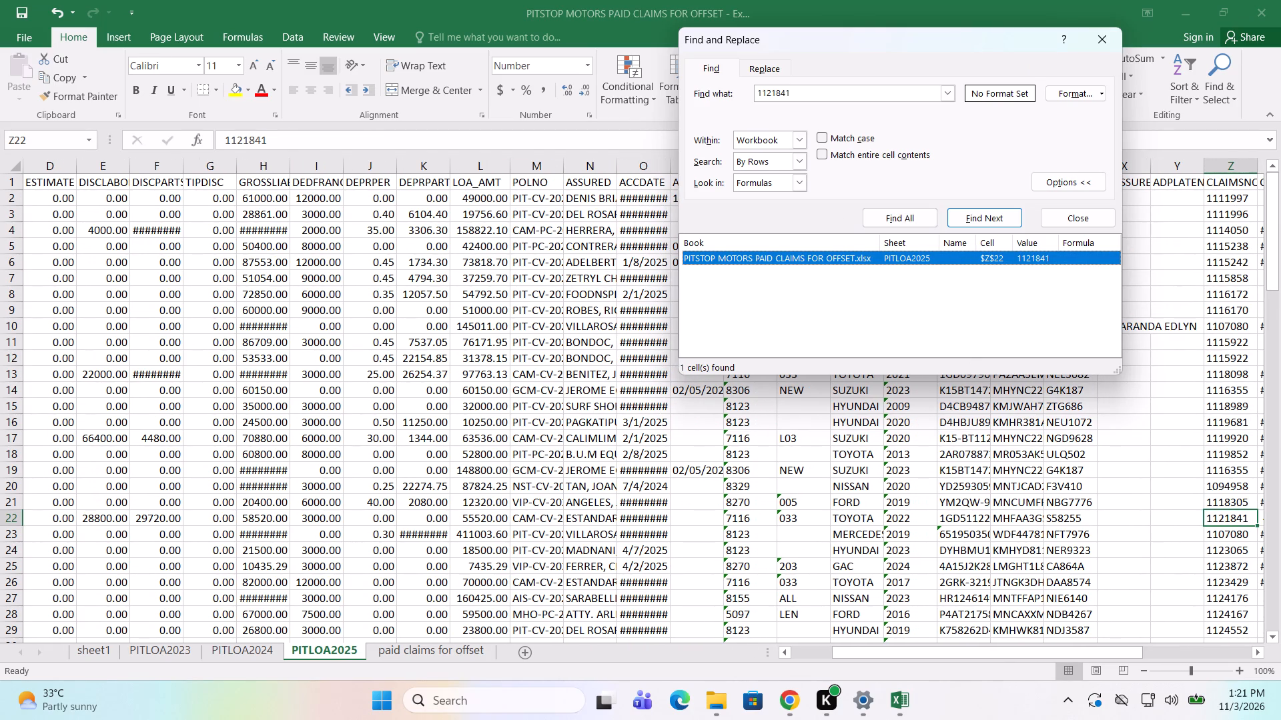
{"action": "left_click", "coordinate": [11, 514]}
{"action": "left_click", "coordinate": [11, 518]}
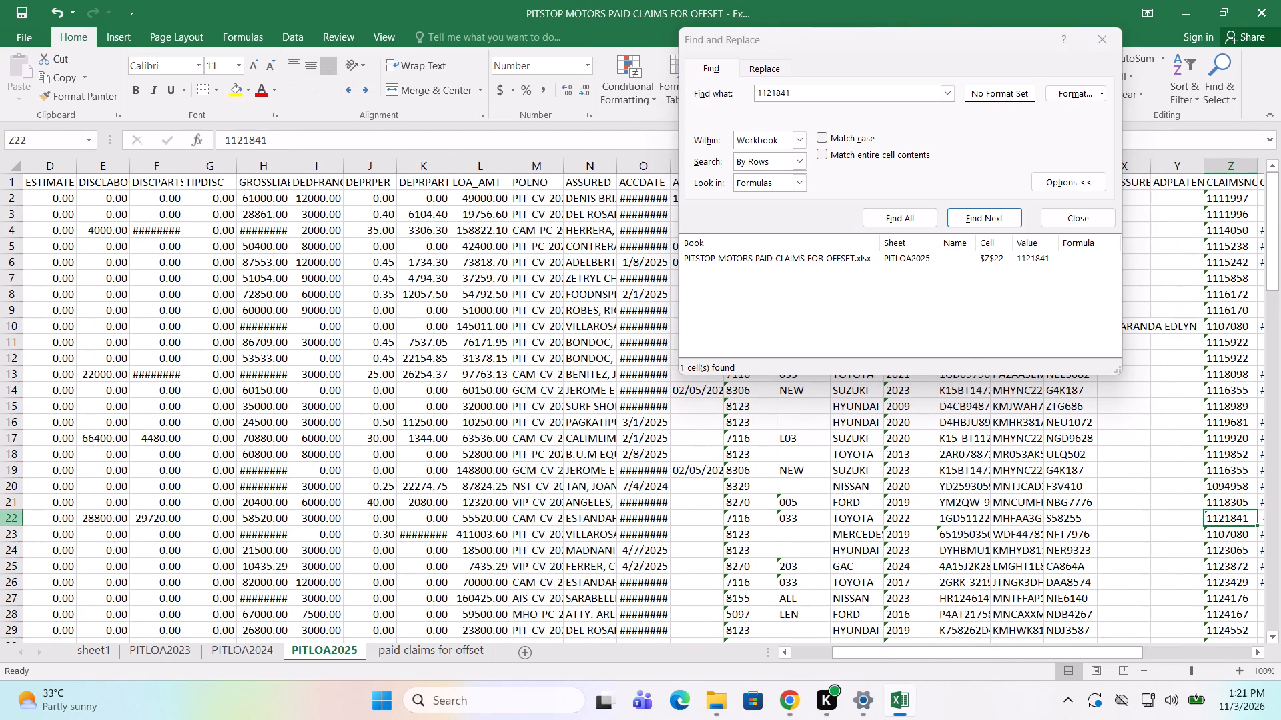
{"action": "right_click", "coordinate": [11, 518]}
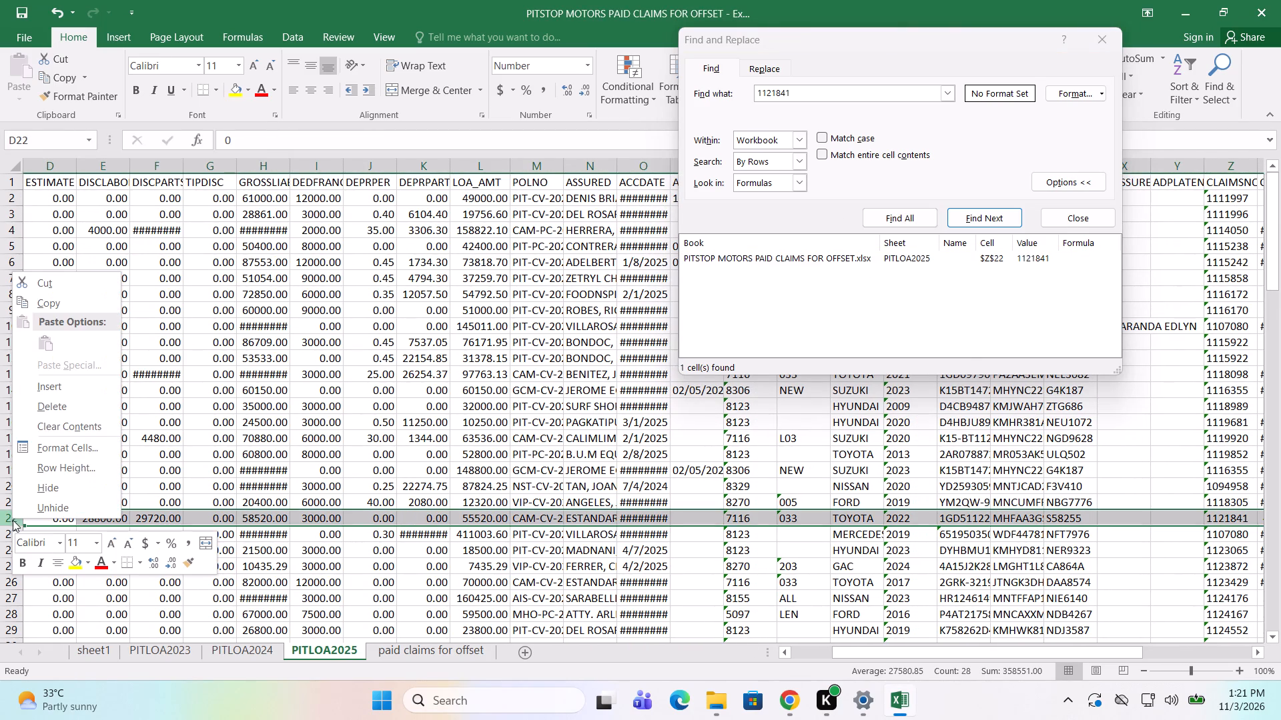
{"action": "left_click", "coordinate": [282, 400]}
{"action": "key", "text": "ctrl+c"}
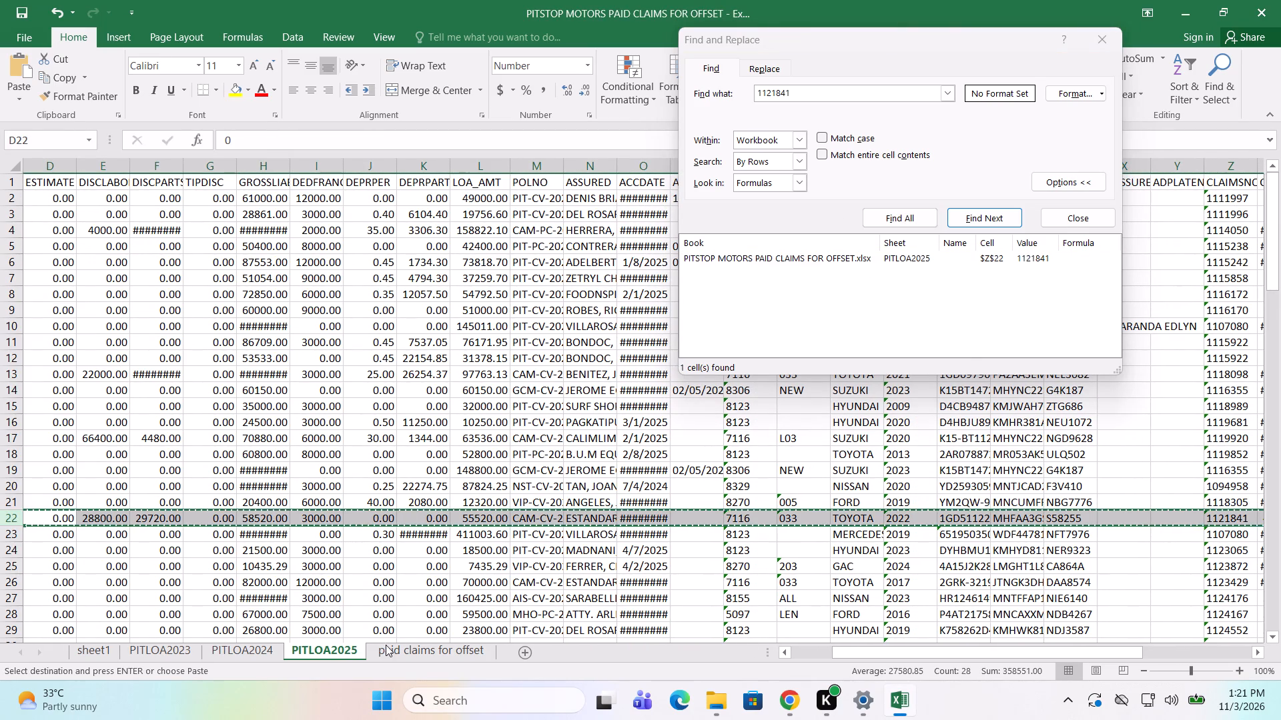
{"action": "left_click", "coordinate": [432, 648]}
{"action": "left_click", "coordinate": [9, 584]}
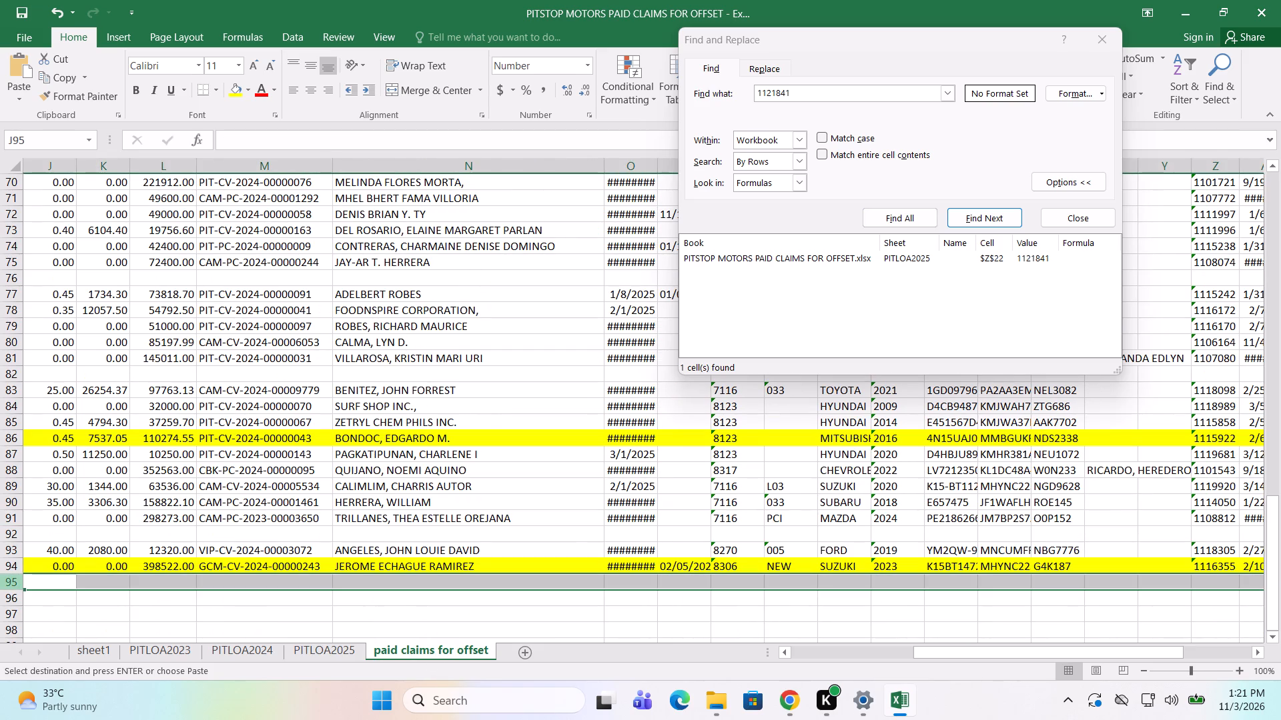
{"action": "key", "text": "ctrl+v"}
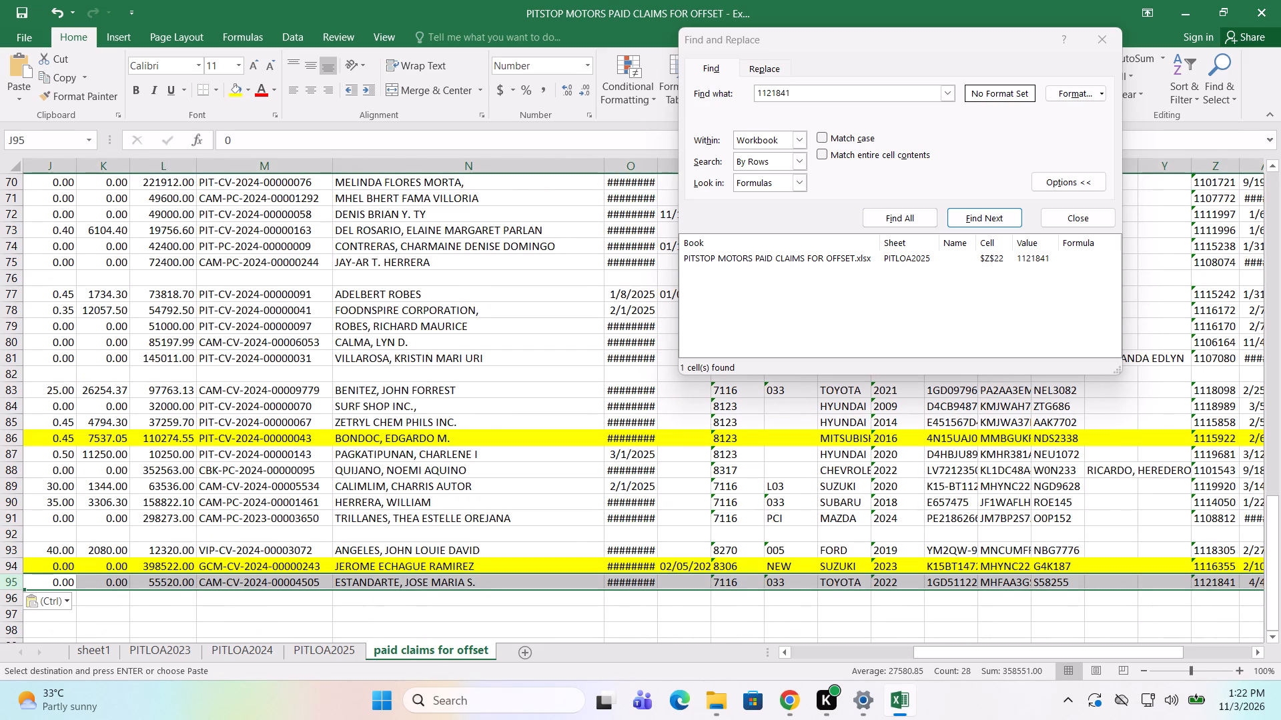
{"action": "left_click_drag", "start_coordinate": [836, 93], "coordinate": [669, 84]}
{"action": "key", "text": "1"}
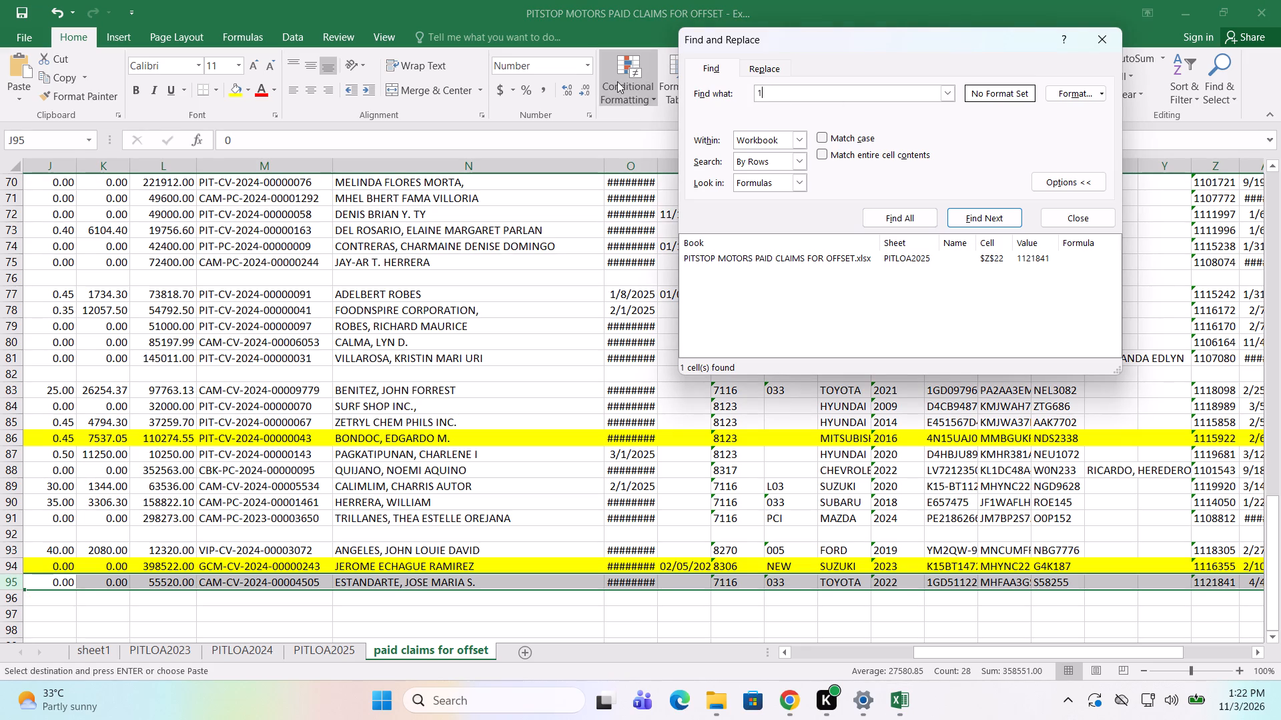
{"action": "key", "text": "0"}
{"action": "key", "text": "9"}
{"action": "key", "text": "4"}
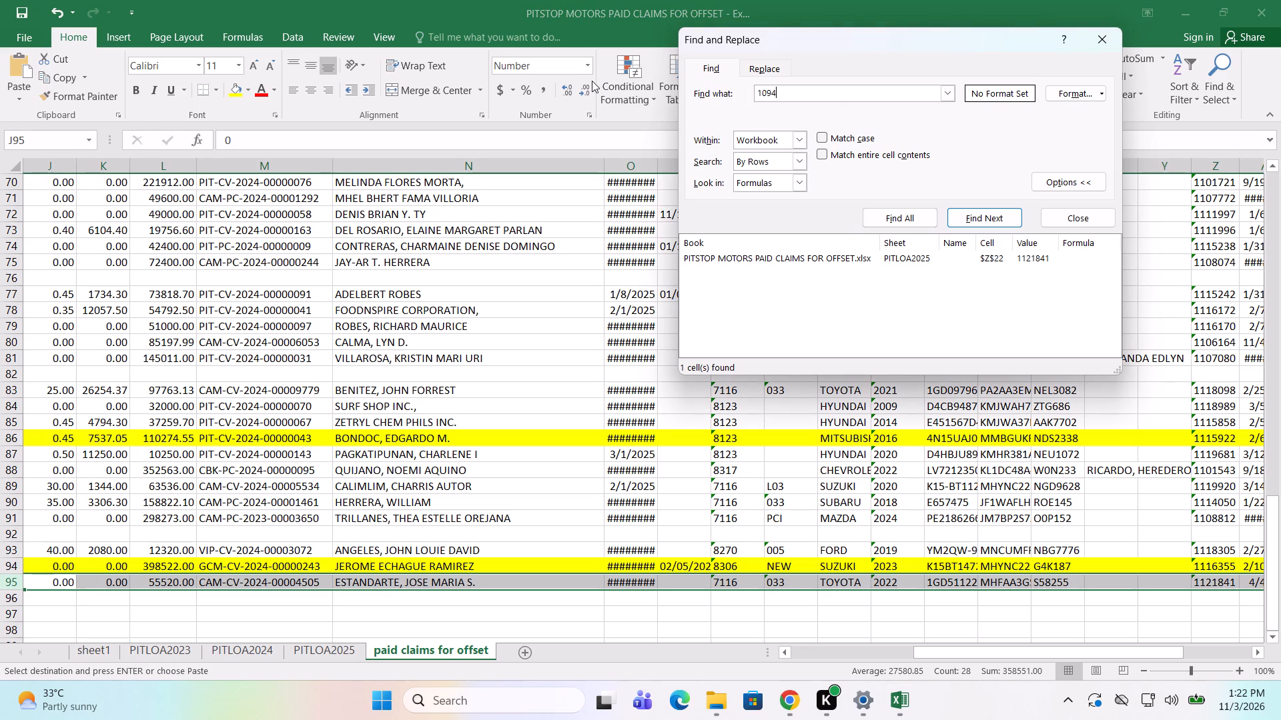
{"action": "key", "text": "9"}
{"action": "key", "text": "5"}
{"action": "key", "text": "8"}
{"action": "left_click", "coordinate": [872, 215]}
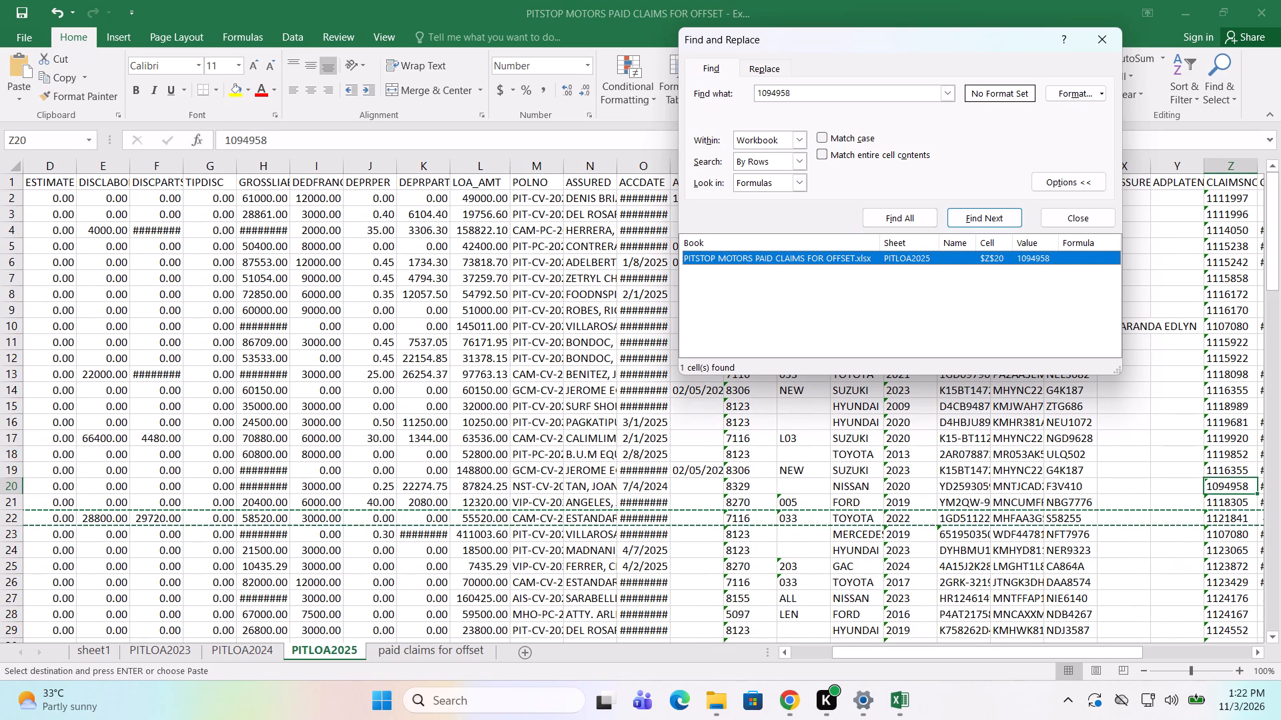
{"action": "left_click", "coordinate": [13, 487]}
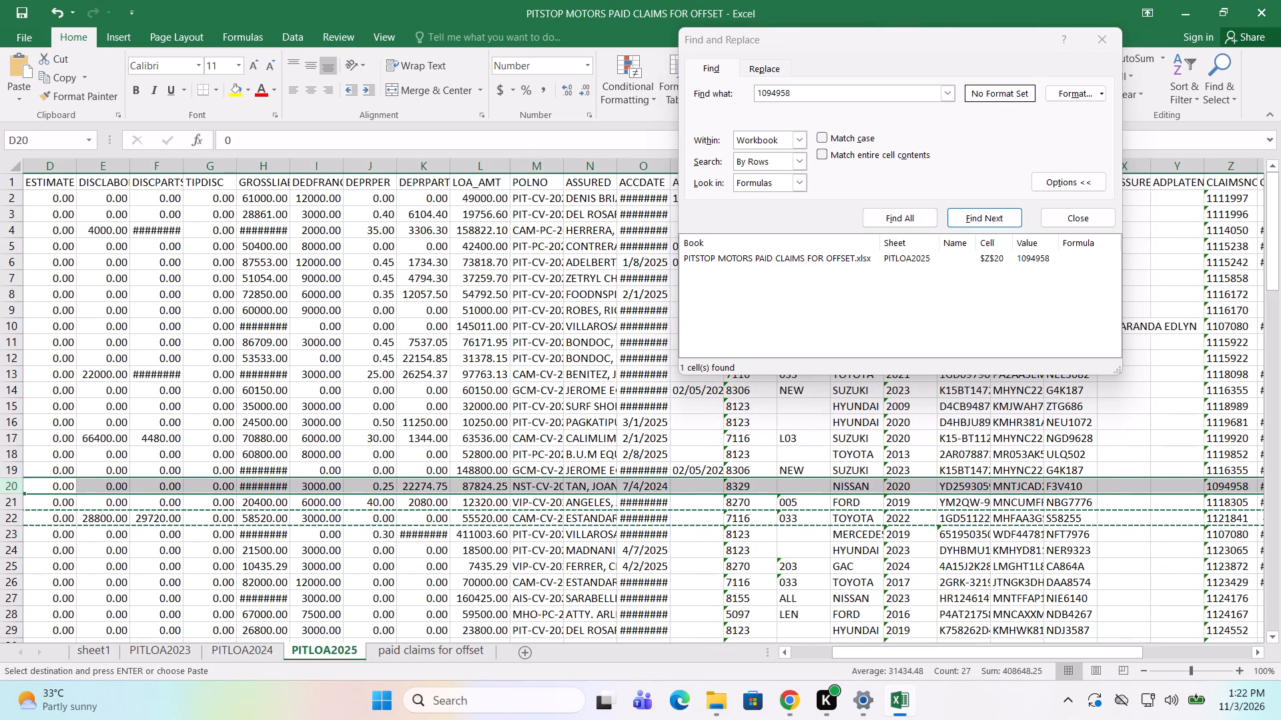
{"action": "key", "text": "ctrl+c"}
{"action": "left_click", "coordinate": [416, 649]}
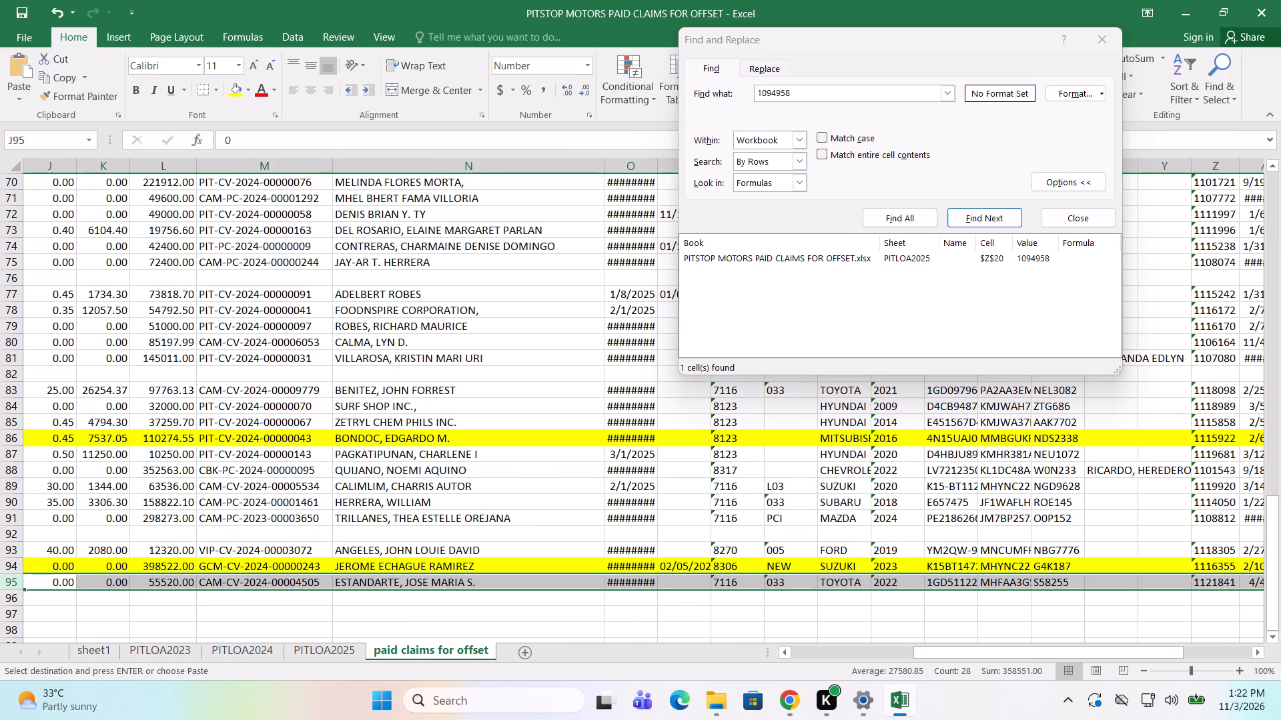
{"action": "left_click", "coordinate": [9, 598]}
{"action": "key", "text": "ctrl+v"}
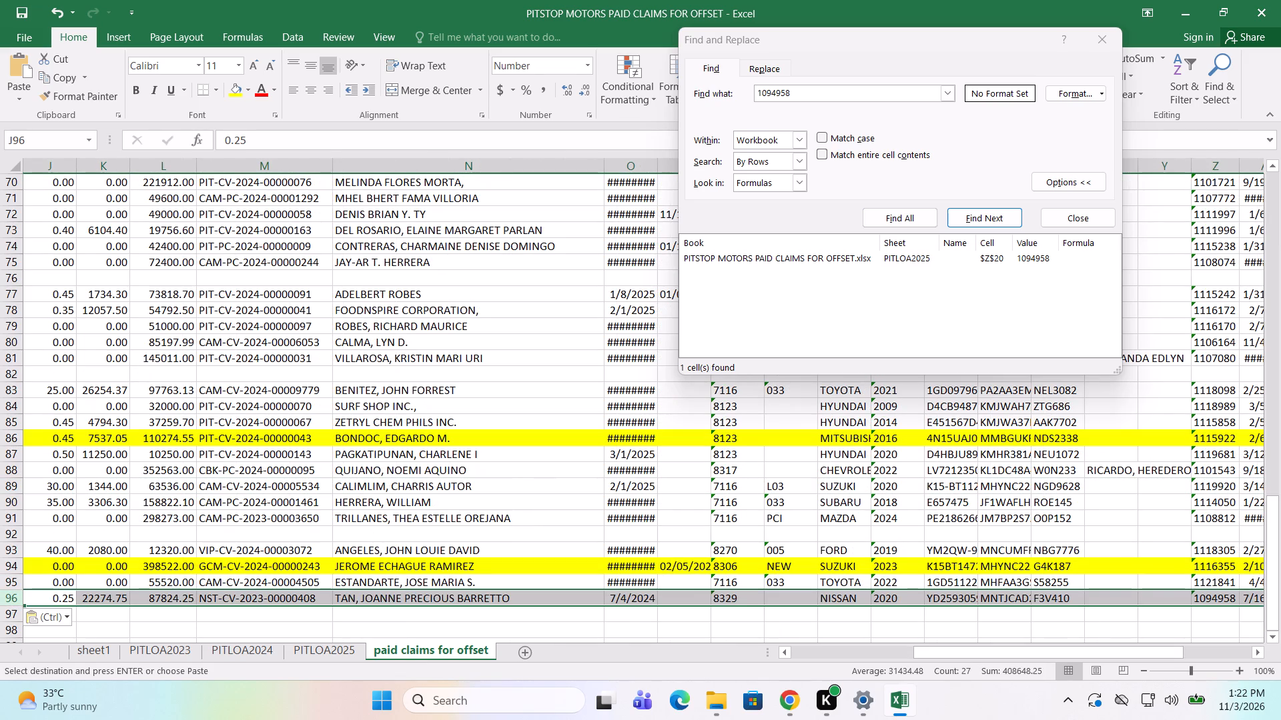
{"action": "left_click_drag", "start_coordinate": [829, 94], "coordinate": [699, 84]}
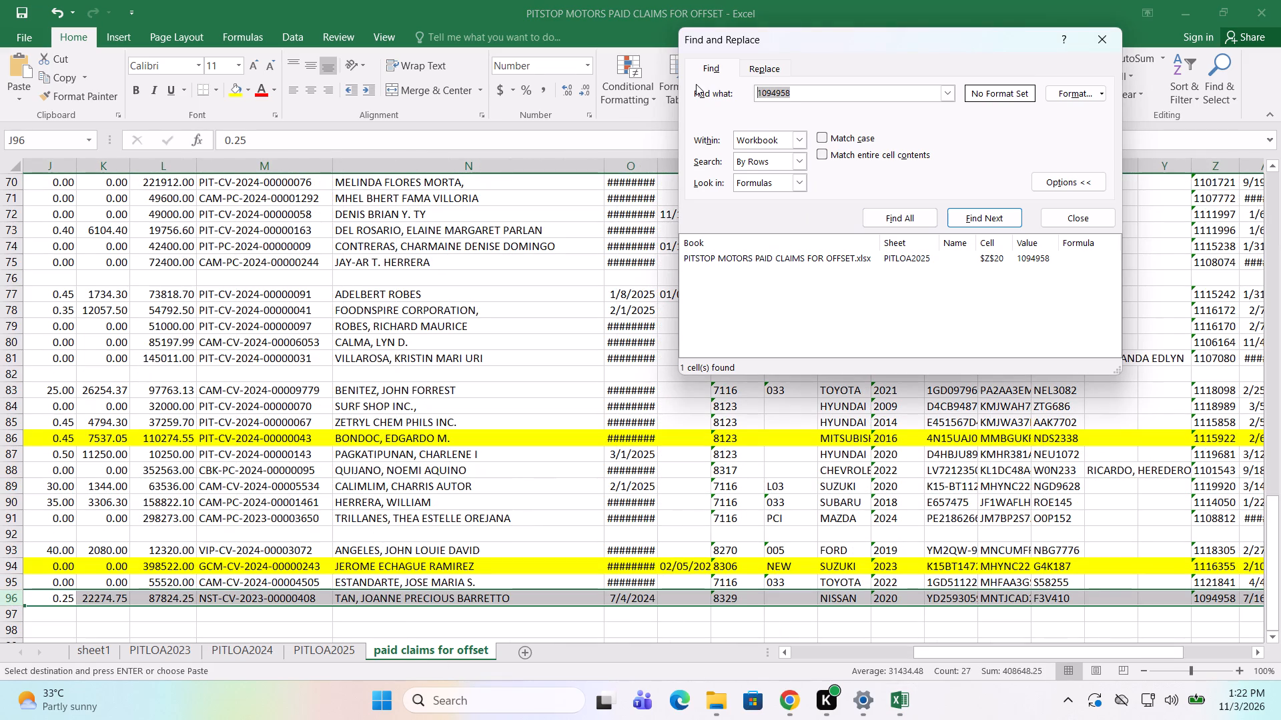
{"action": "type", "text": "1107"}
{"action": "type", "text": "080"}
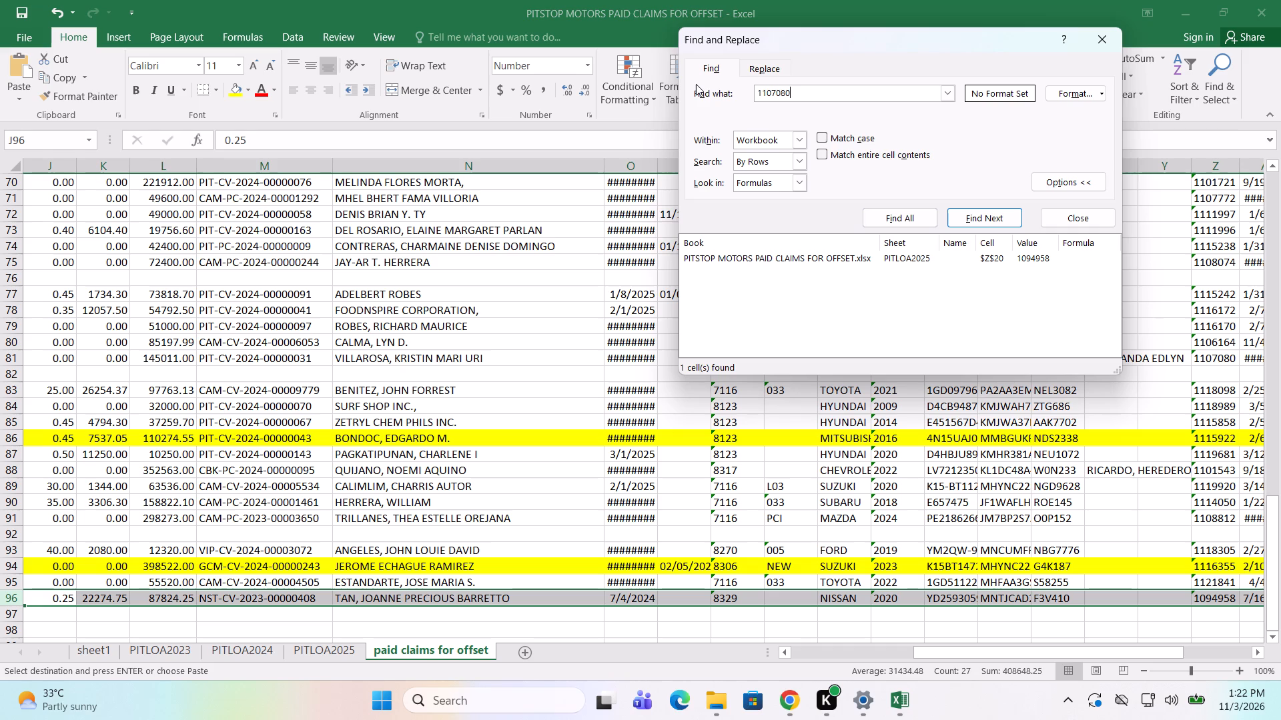
{"action": "left_click", "coordinate": [889, 218]}
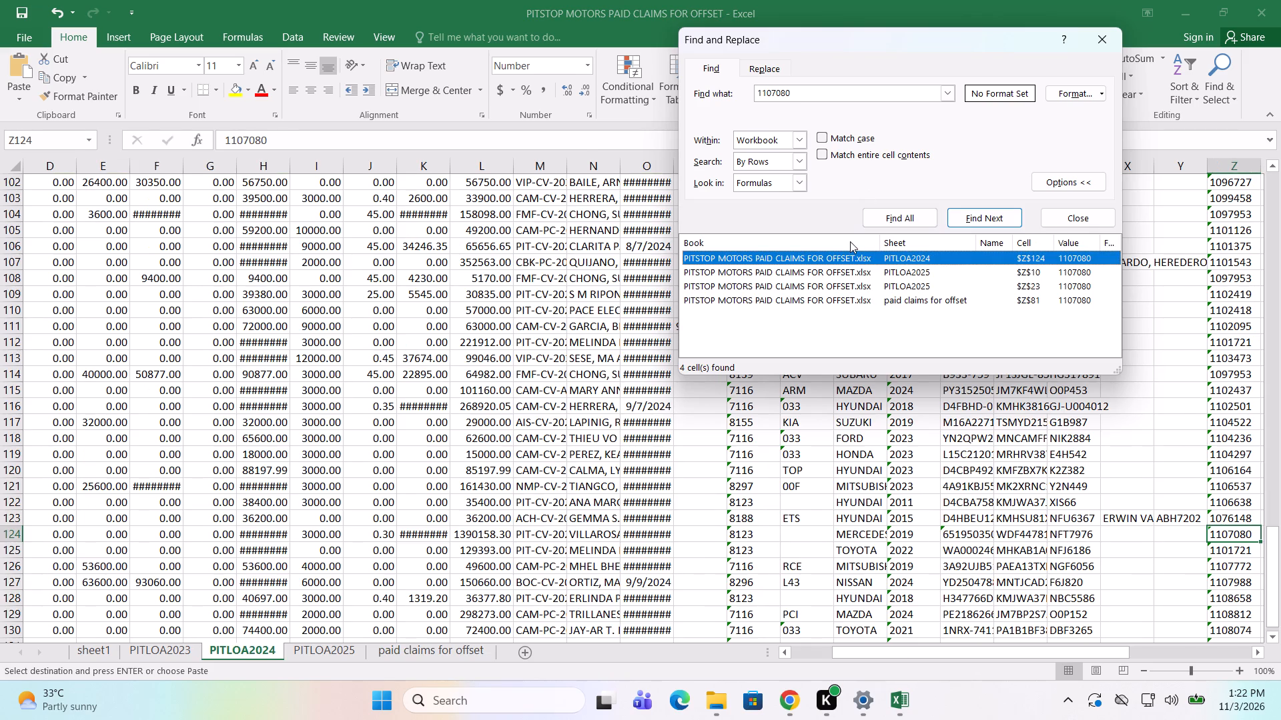
{"action": "left_click", "coordinate": [491, 533]}
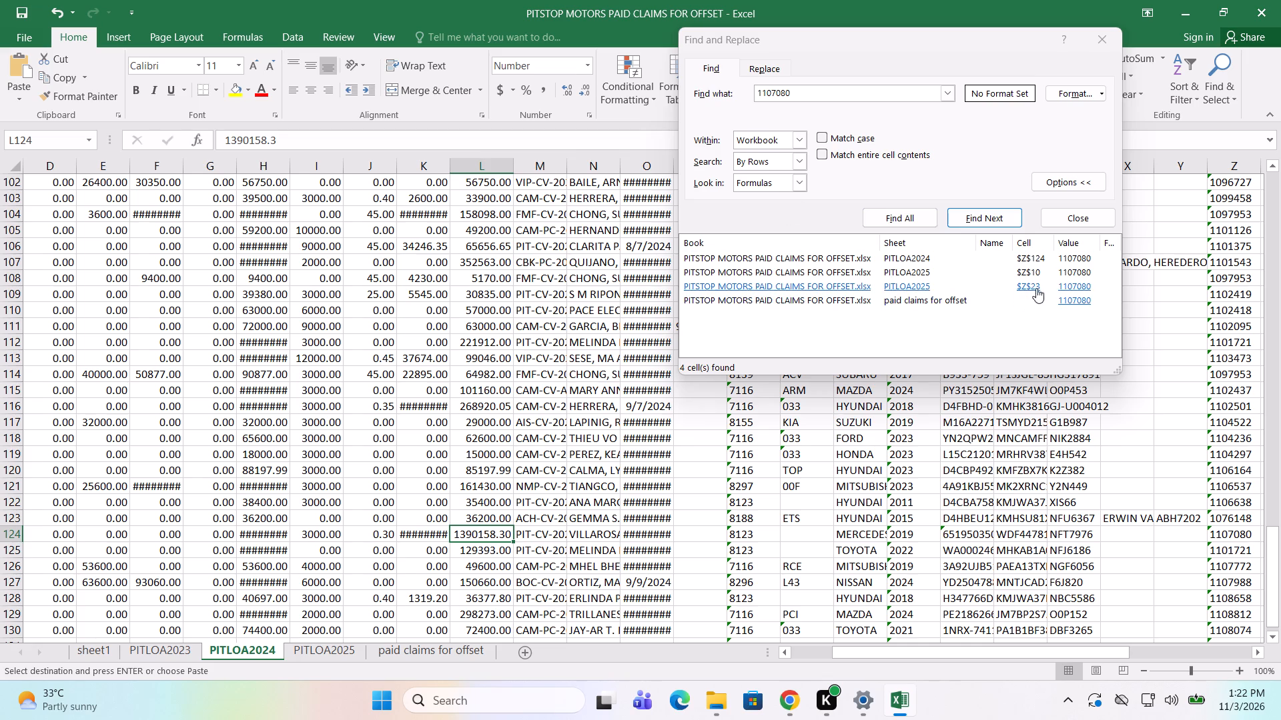
{"action": "left_click", "coordinate": [1076, 257]}
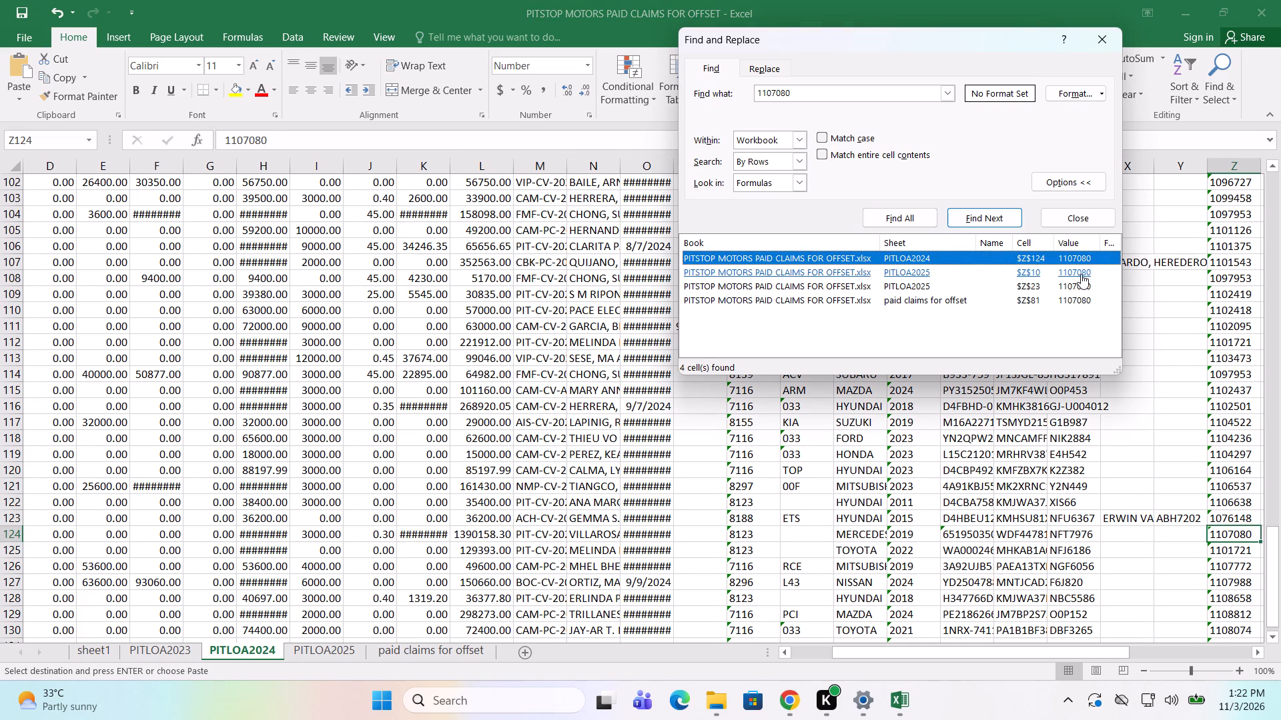
{"action": "left_click", "coordinate": [1081, 274]}
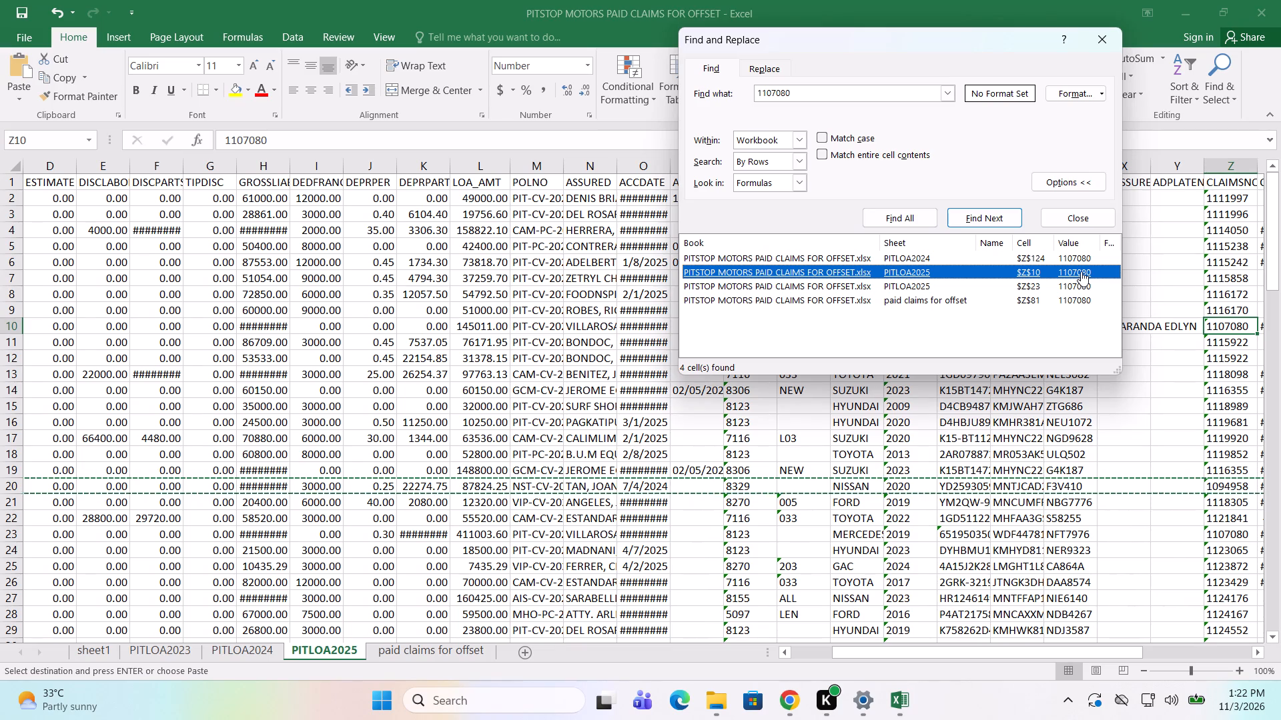
{"action": "left_click", "coordinate": [443, 647]}
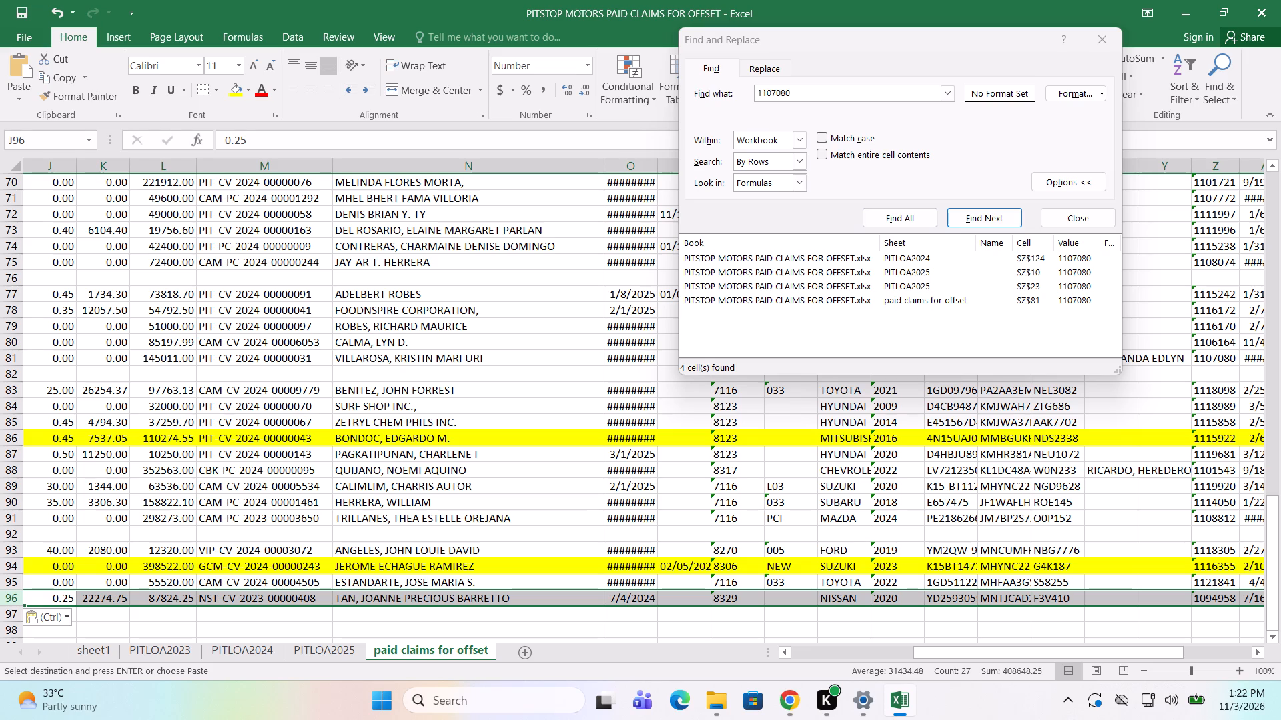
{"action": "left_click", "coordinate": [323, 649]}
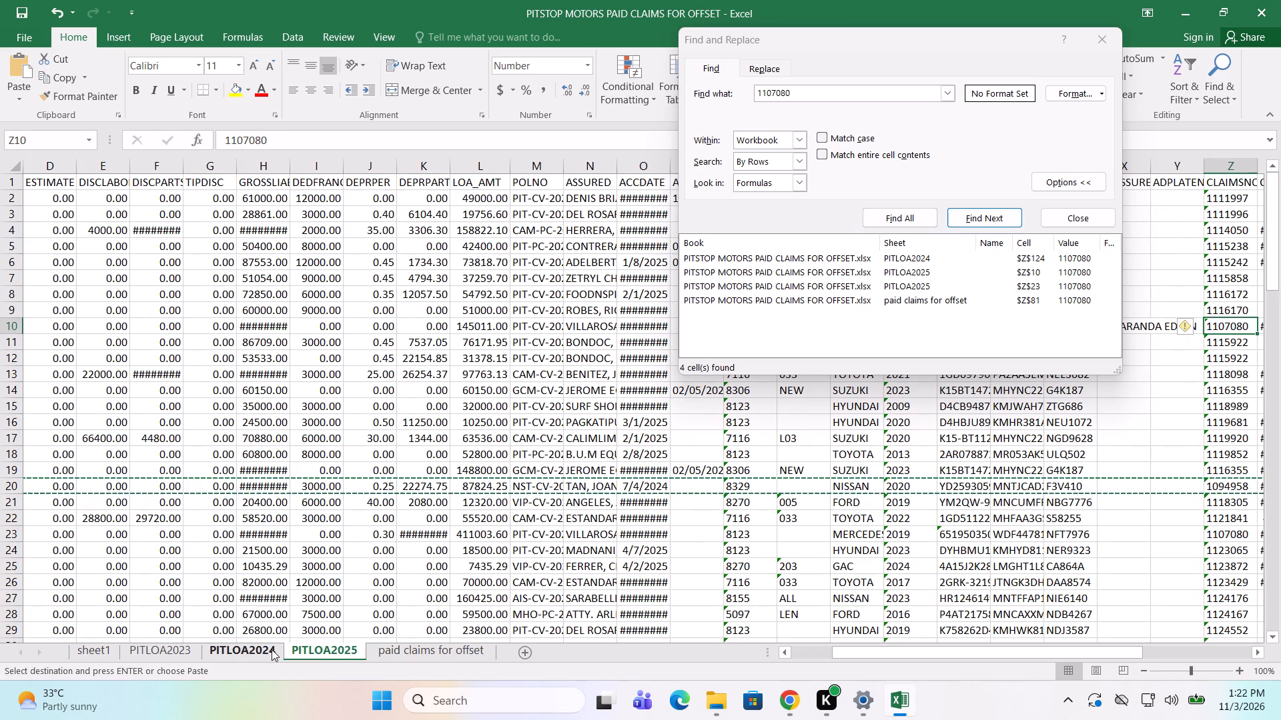
{"action": "left_click", "coordinate": [272, 649]}
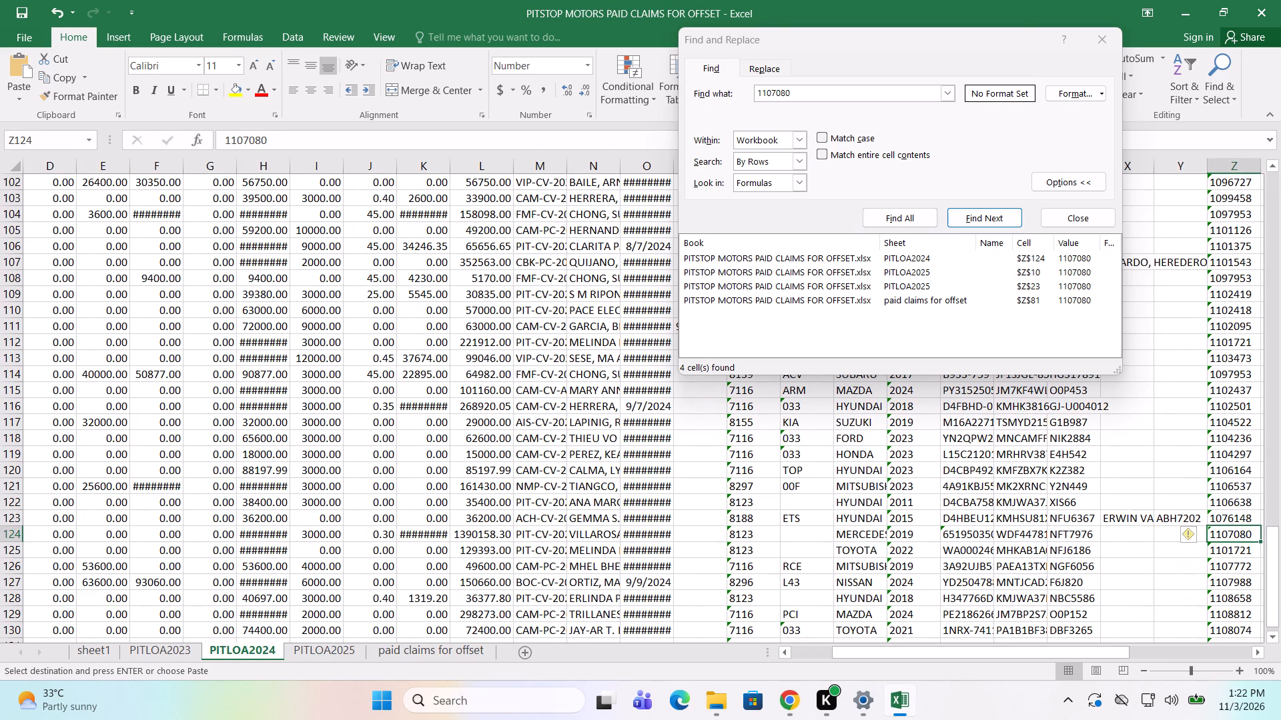
{"action": "left_click", "coordinate": [326, 646]}
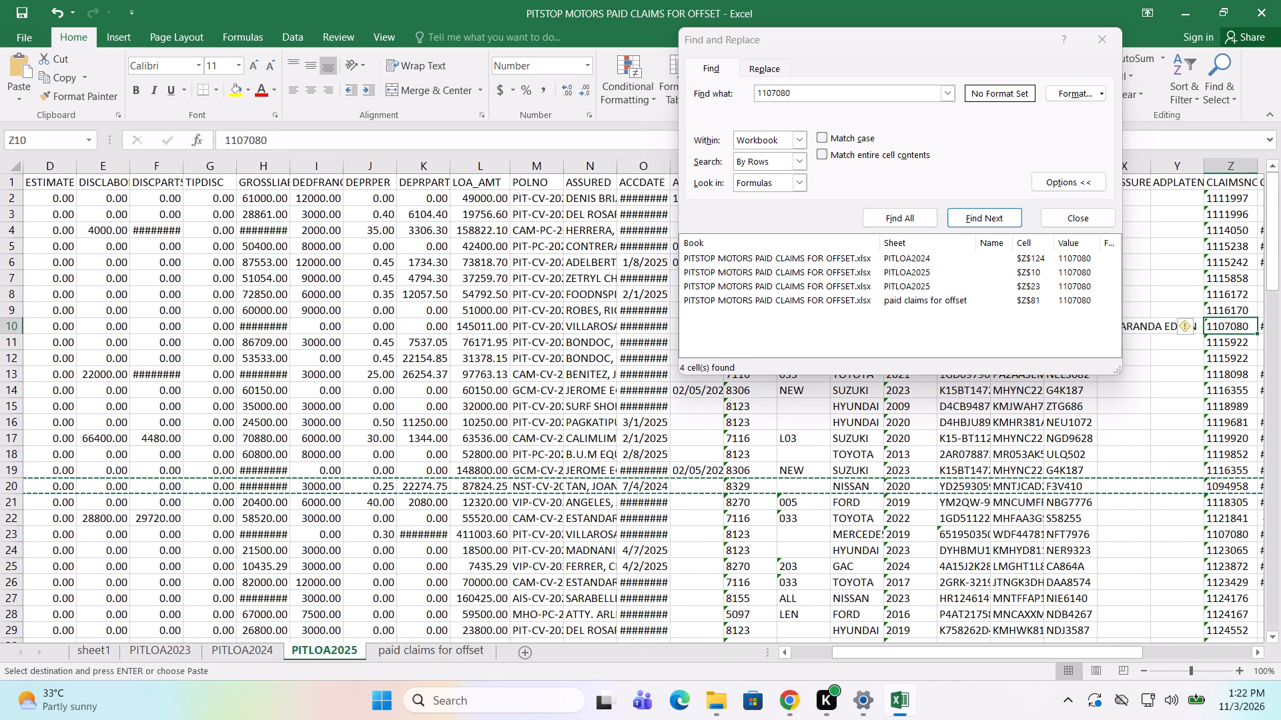
{"action": "left_click", "coordinate": [1080, 286]}
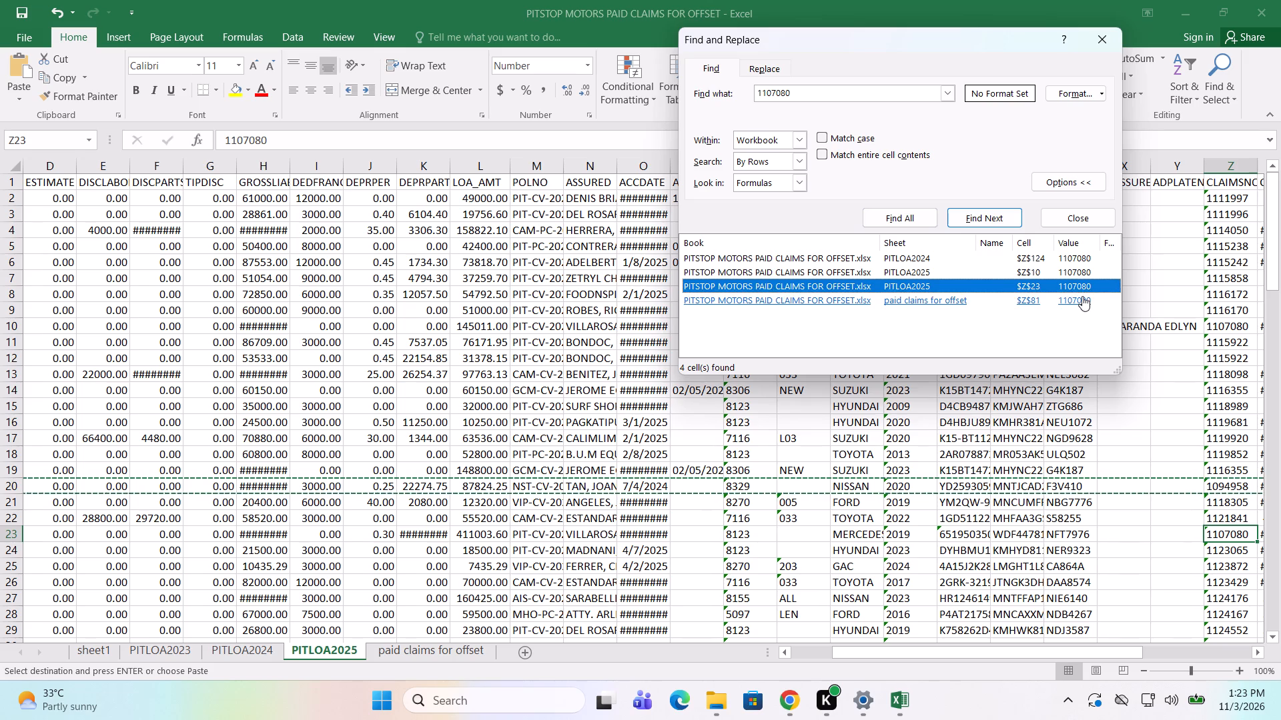
{"action": "left_click", "coordinate": [1082, 296]}
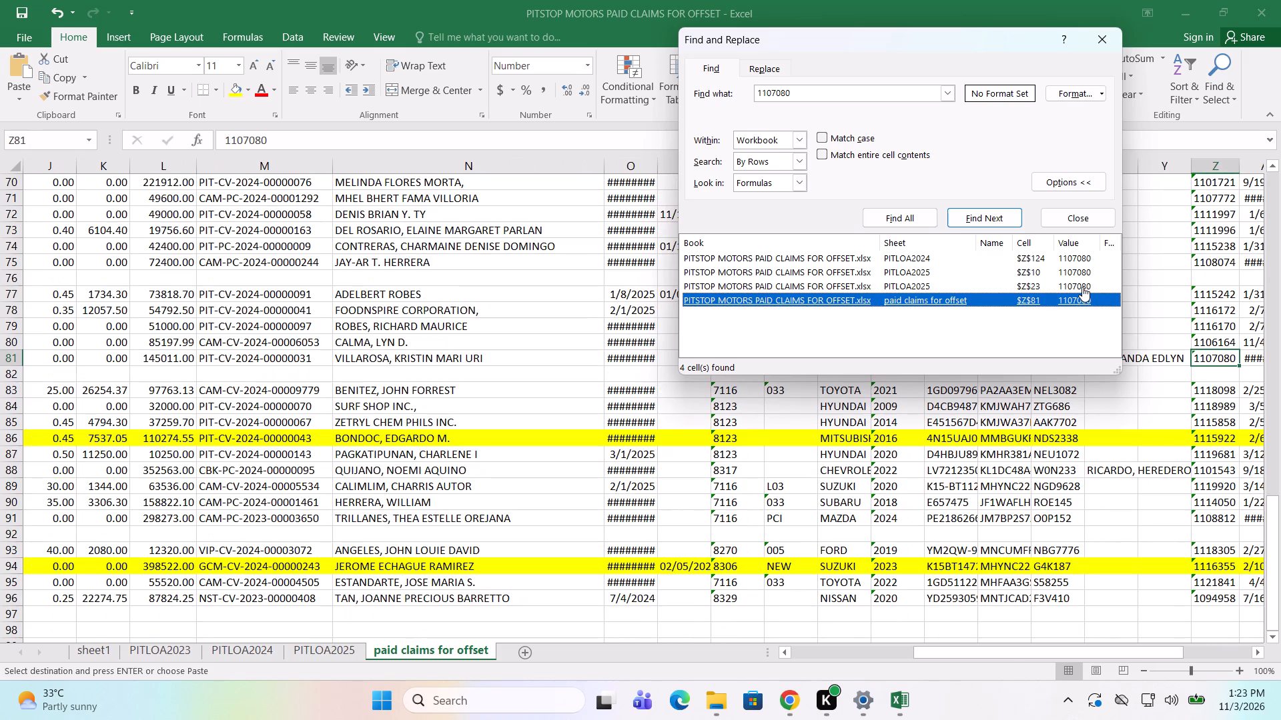
{"action": "left_click", "coordinate": [1082, 287]}
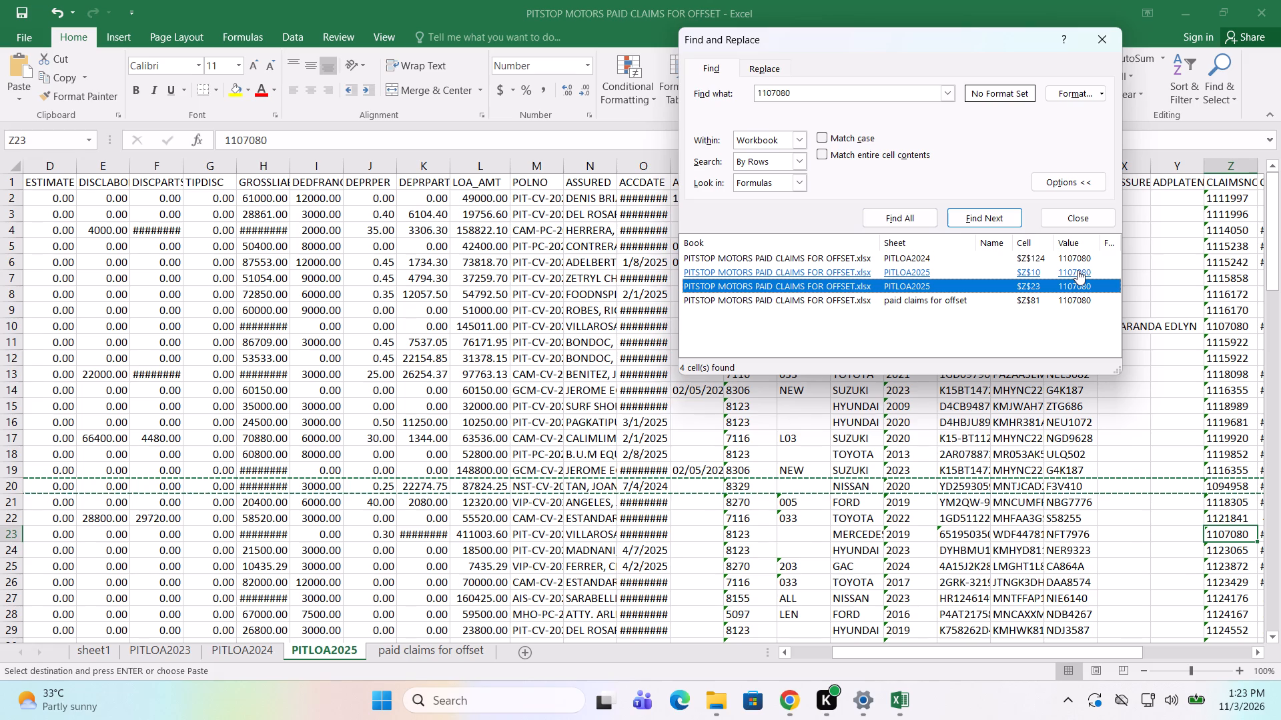
{"action": "left_click", "coordinate": [1078, 263]}
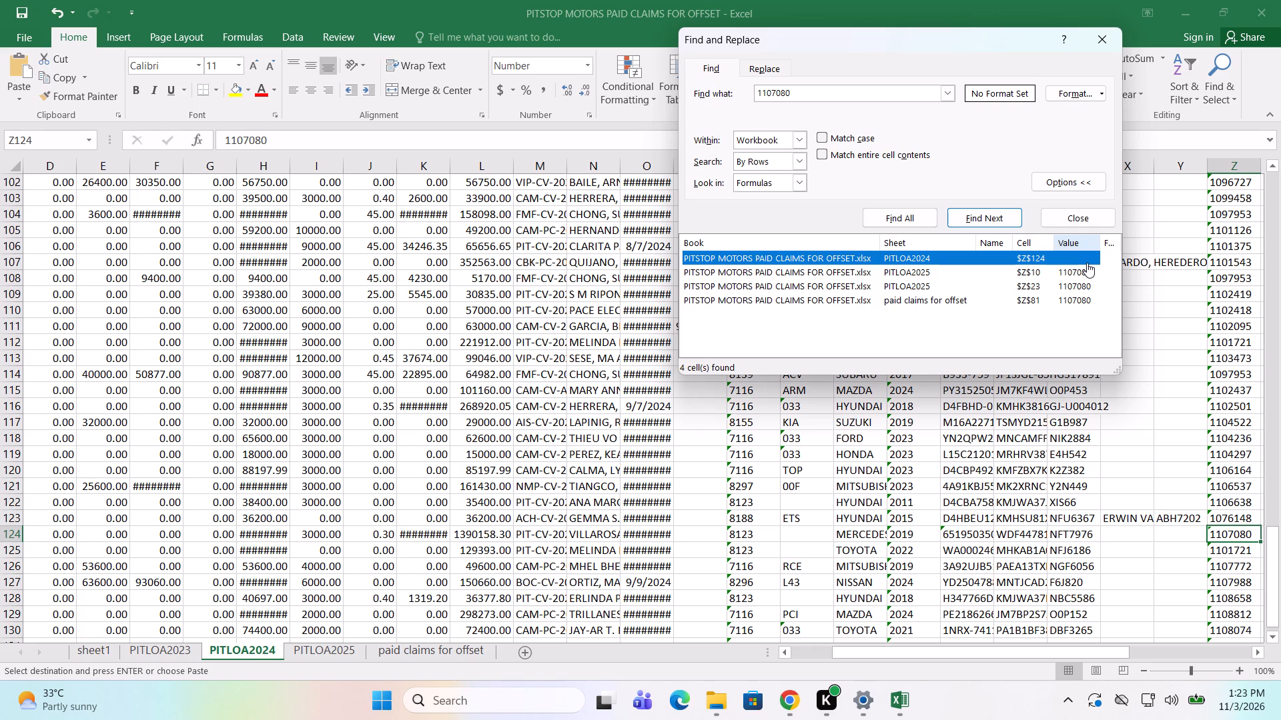
{"action": "left_click", "coordinate": [9, 535]}
{"action": "key", "text": "ctrl+c"}
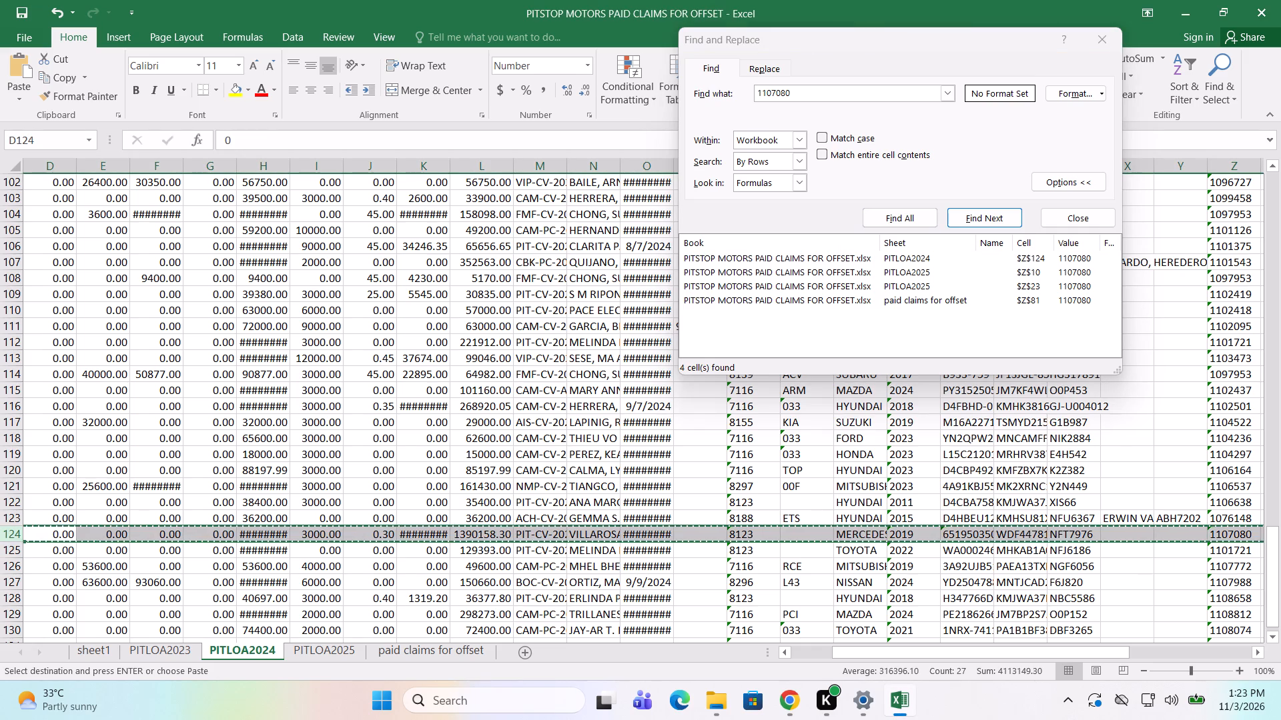
{"action": "left_click", "coordinate": [432, 647]}
{"action": "right_click", "coordinate": [13, 613]}
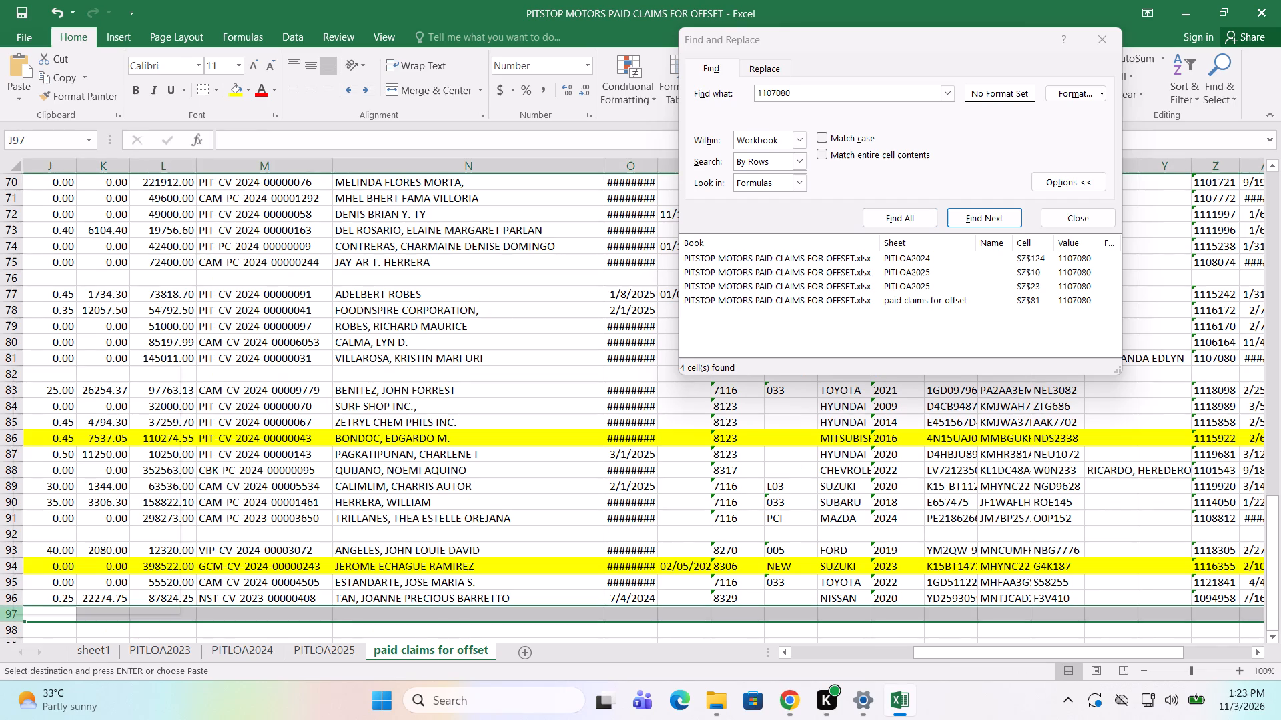
{"action": "key", "text": "ctrl+v"}
{"action": "left_click", "coordinate": [288, 577]}
{"action": "key", "text": "ctrl+v"}
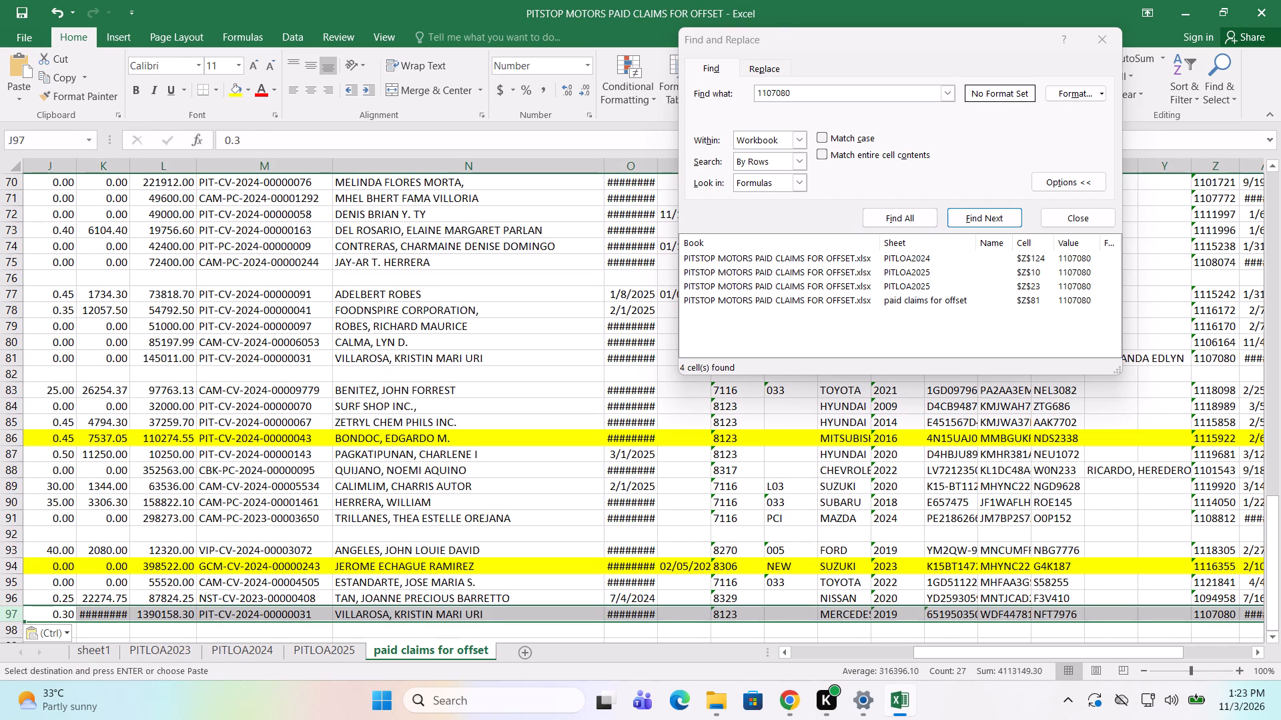
Check the LOA amount in PITLOA2025 row 23, and set the LOA amount in row 97 of paid claims for offset to 1801161.90.
{"action": "left_click", "coordinate": [339, 649]}
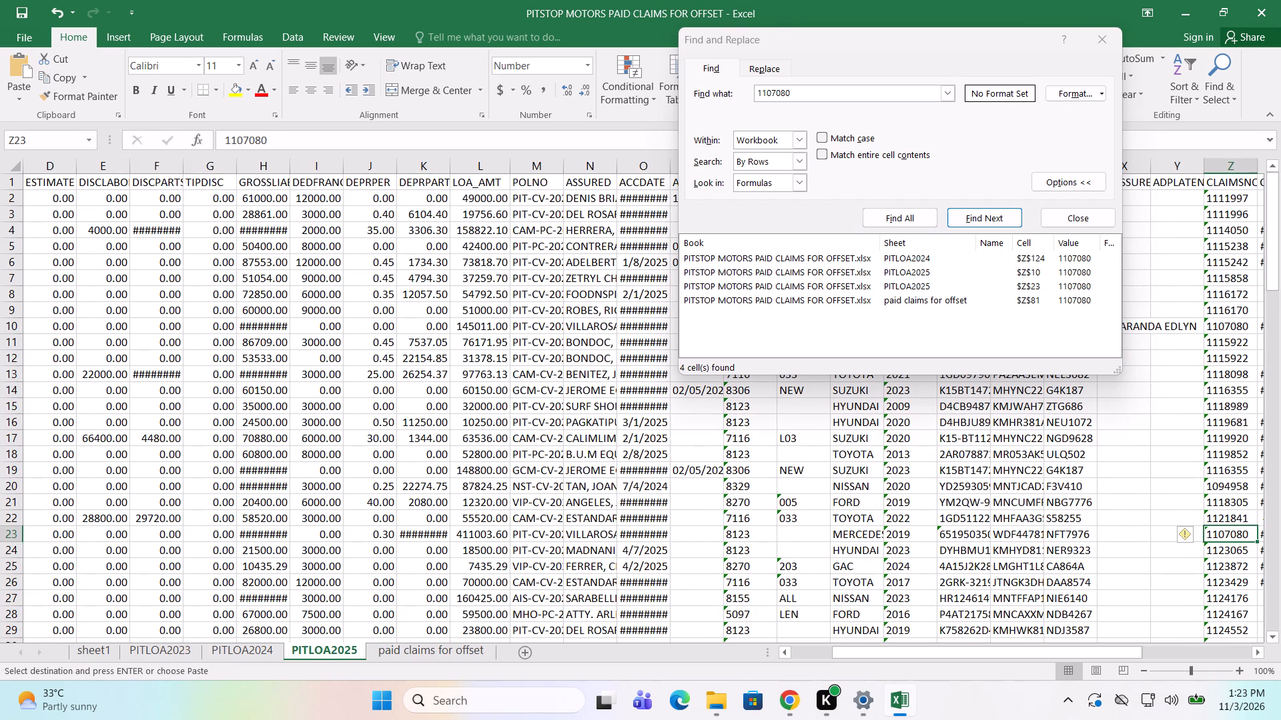
{"action": "left_click", "coordinate": [1063, 285]}
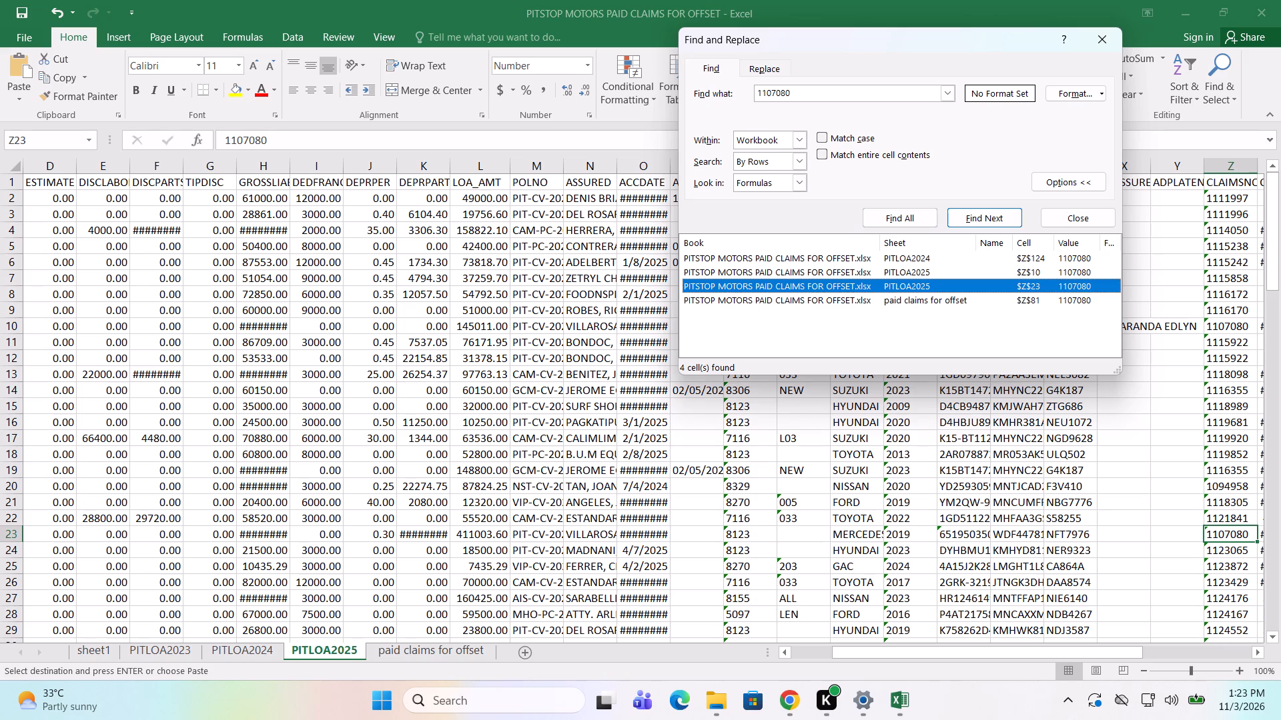
{"action": "left_click", "coordinate": [483, 536]}
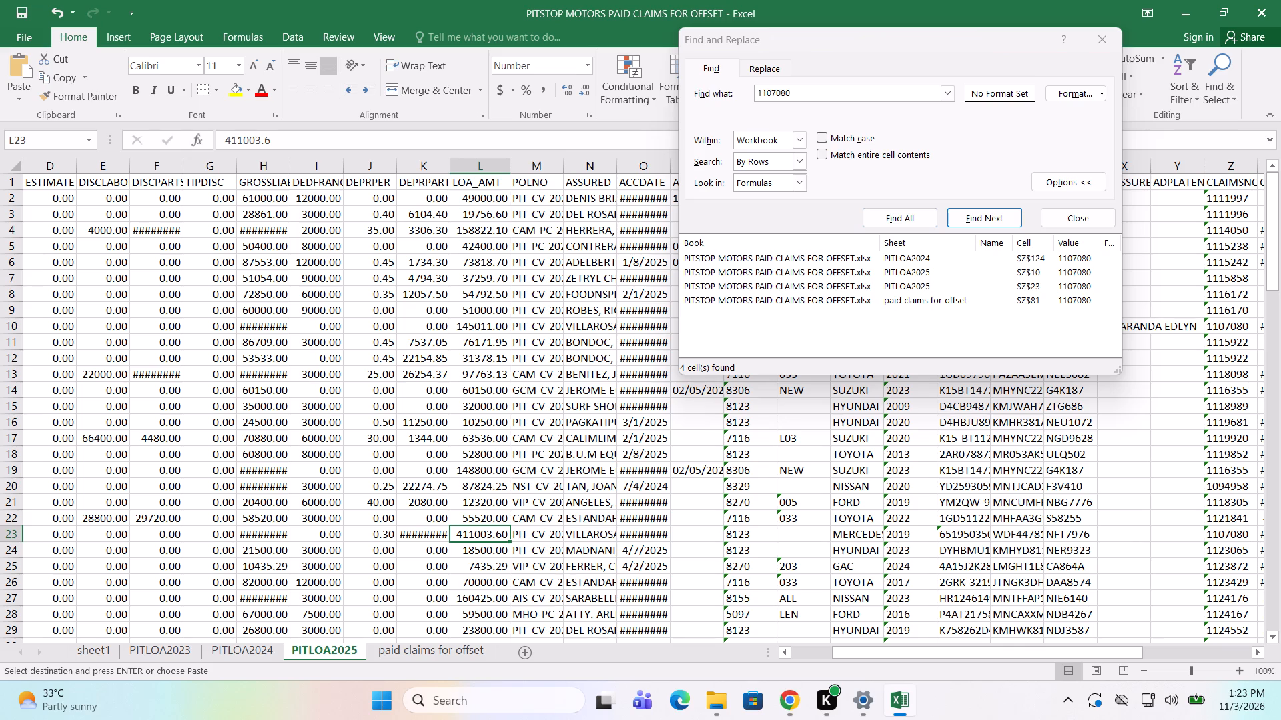
{"action": "left_click", "coordinate": [440, 656]}
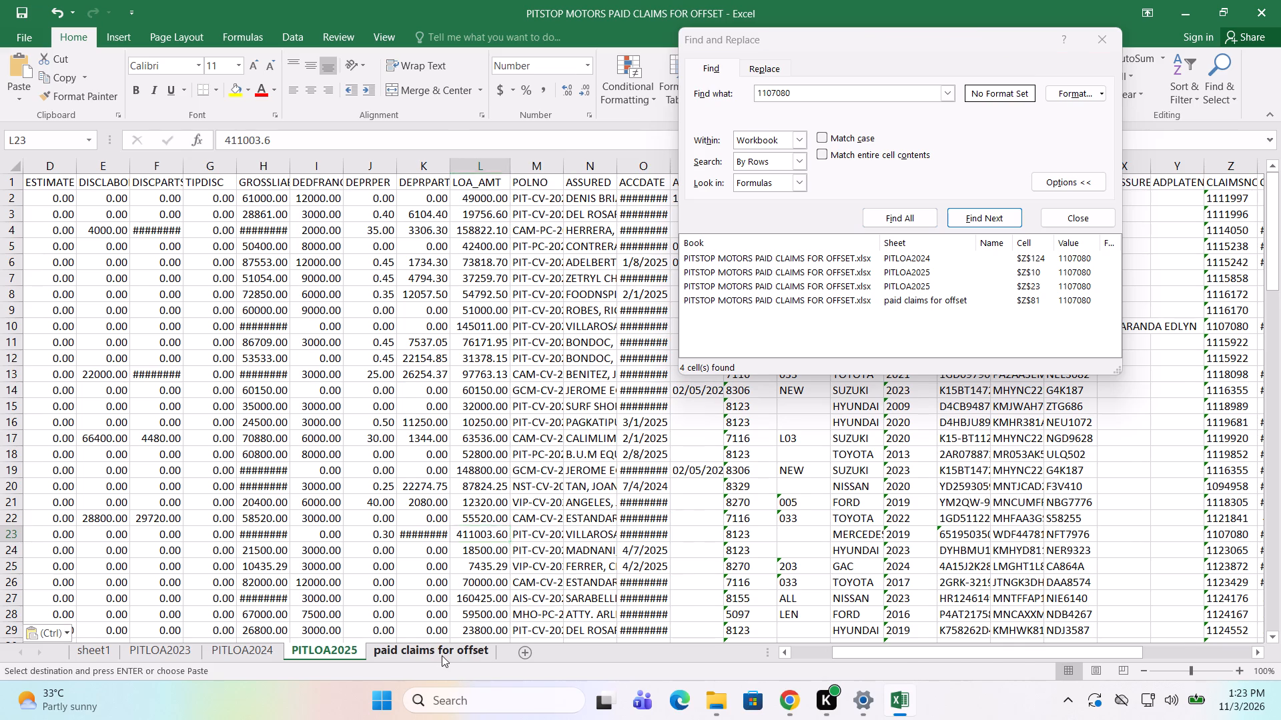
{"action": "left_click", "coordinate": [159, 607]}
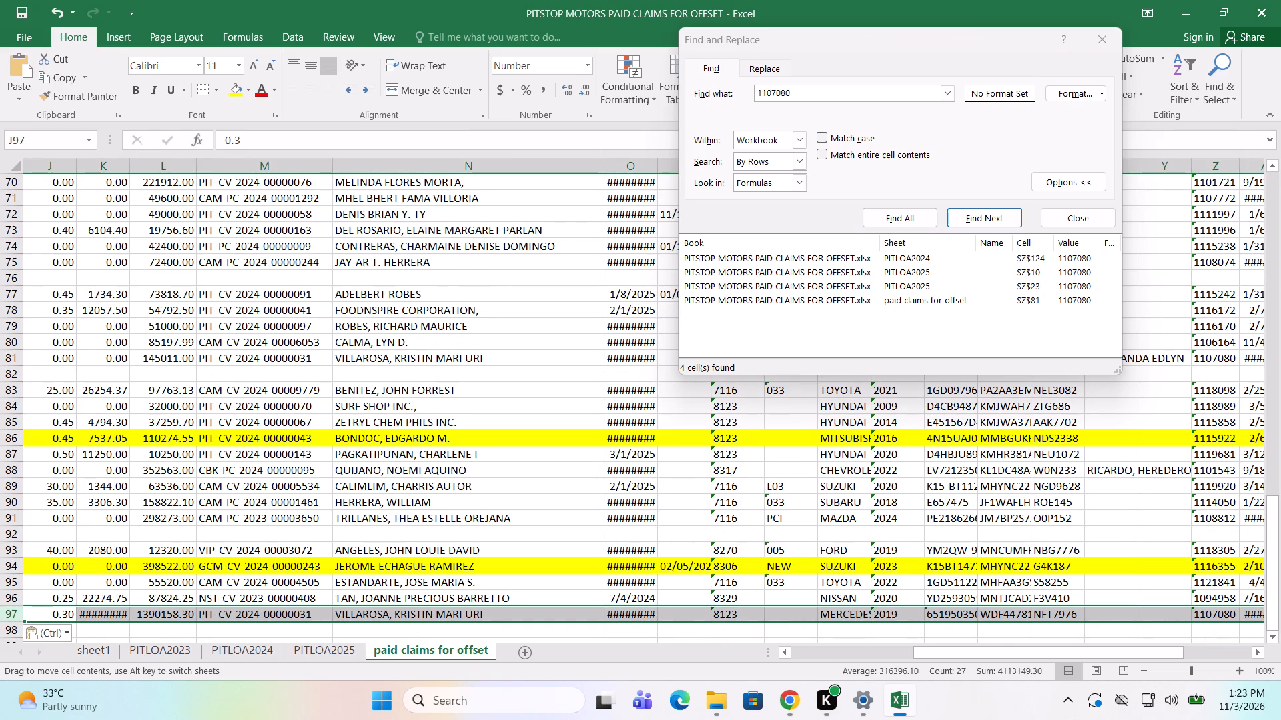
{"action": "left_click", "coordinate": [158, 613]}
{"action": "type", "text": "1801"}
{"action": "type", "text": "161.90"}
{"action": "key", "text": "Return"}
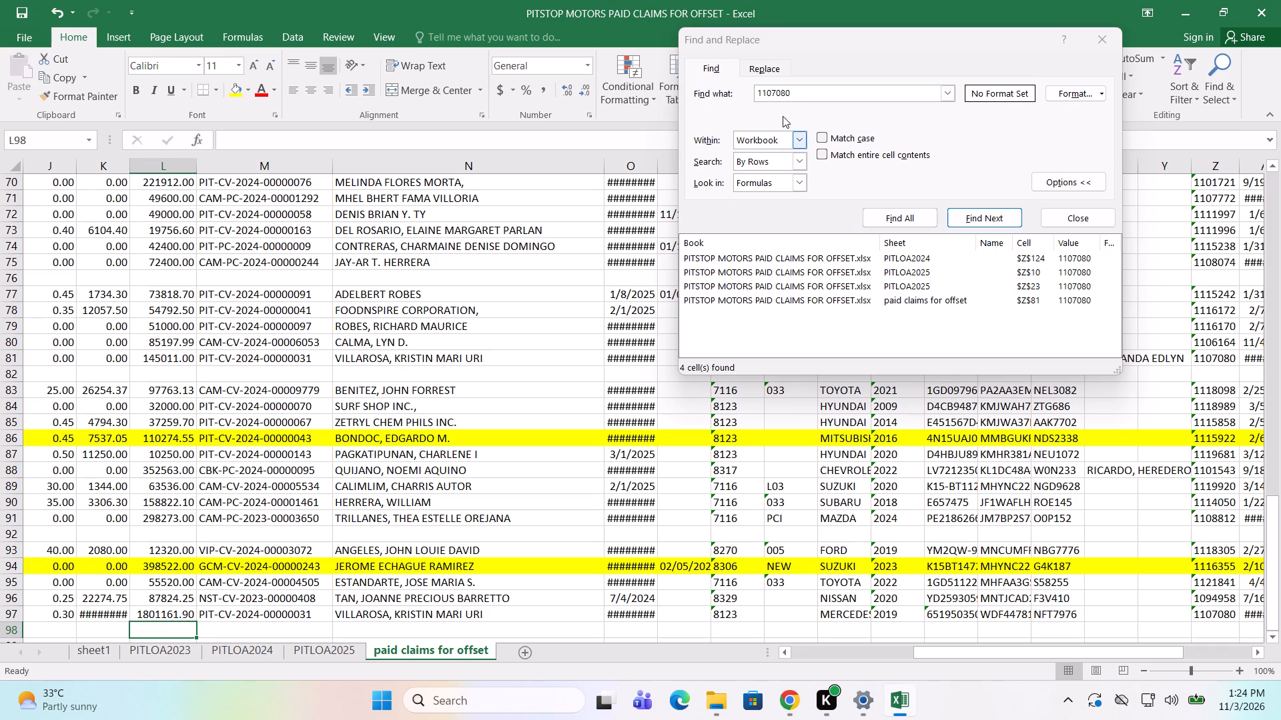
{"action": "left_click_drag", "start_coordinate": [806, 93], "coordinate": [677, 93]}
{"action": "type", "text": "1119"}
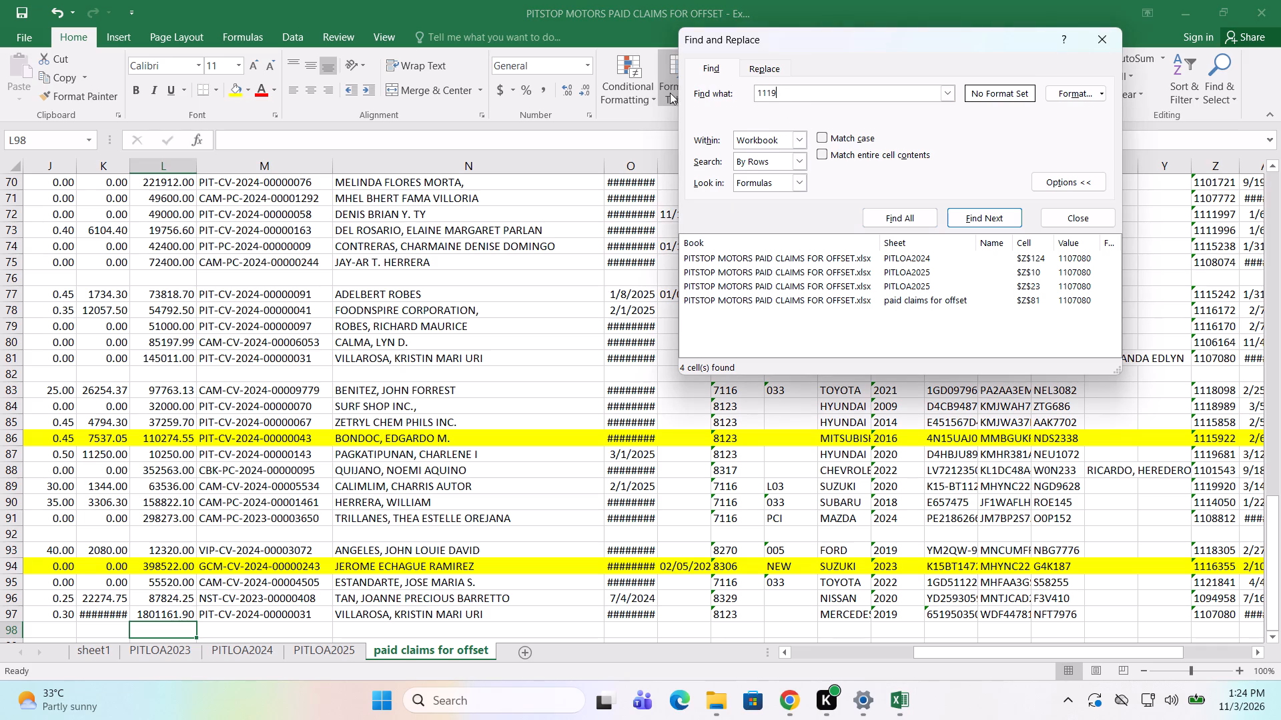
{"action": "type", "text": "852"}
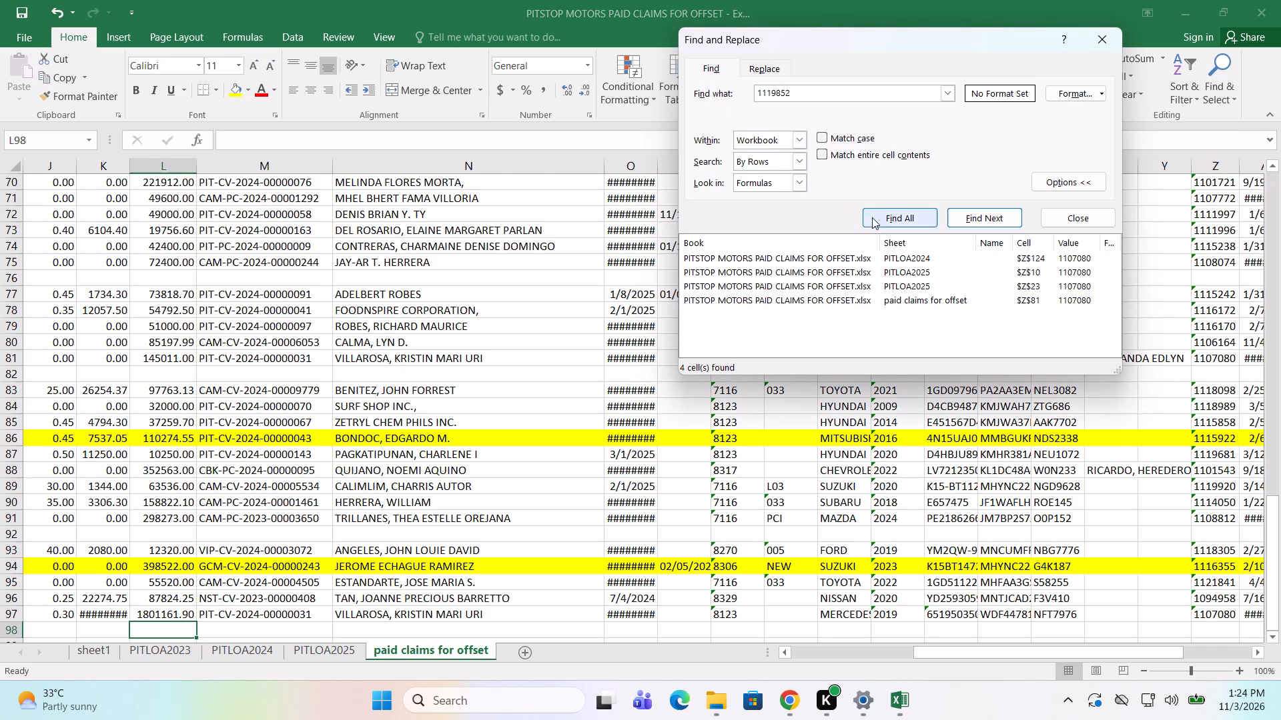
{"action": "left_click", "coordinate": [872, 217]}
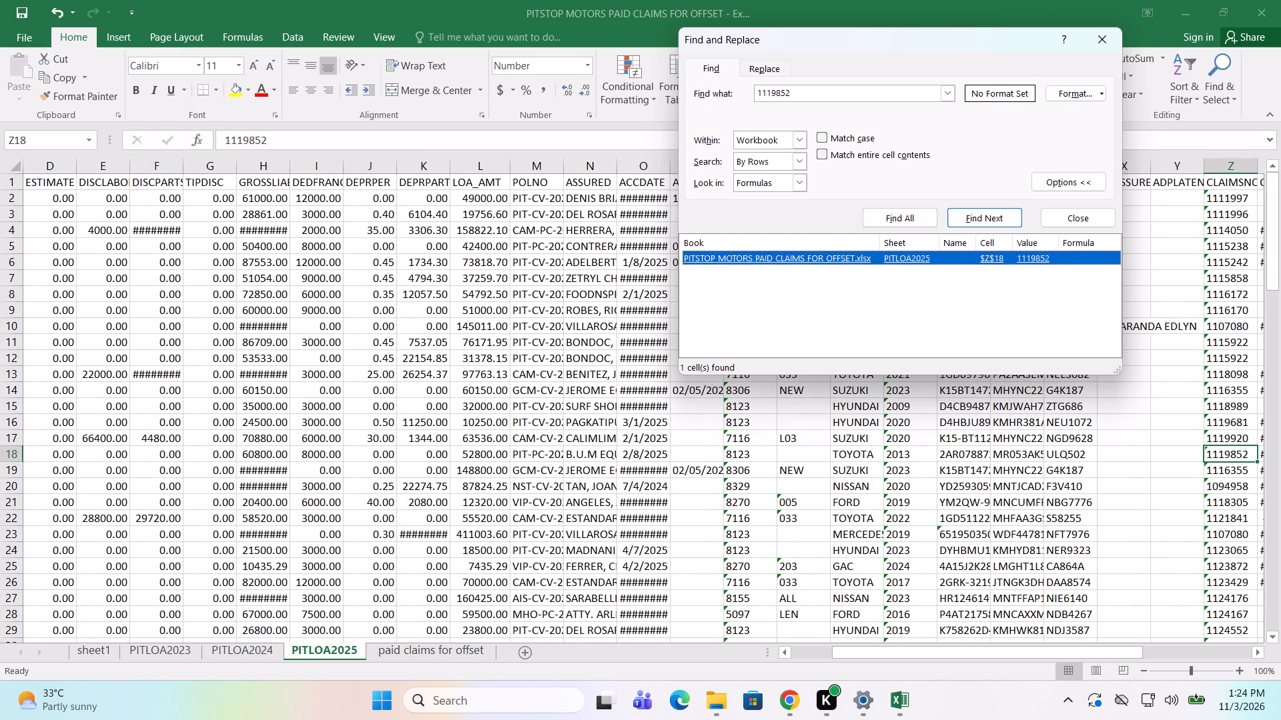
{"action": "left_click", "coordinate": [6, 452]}
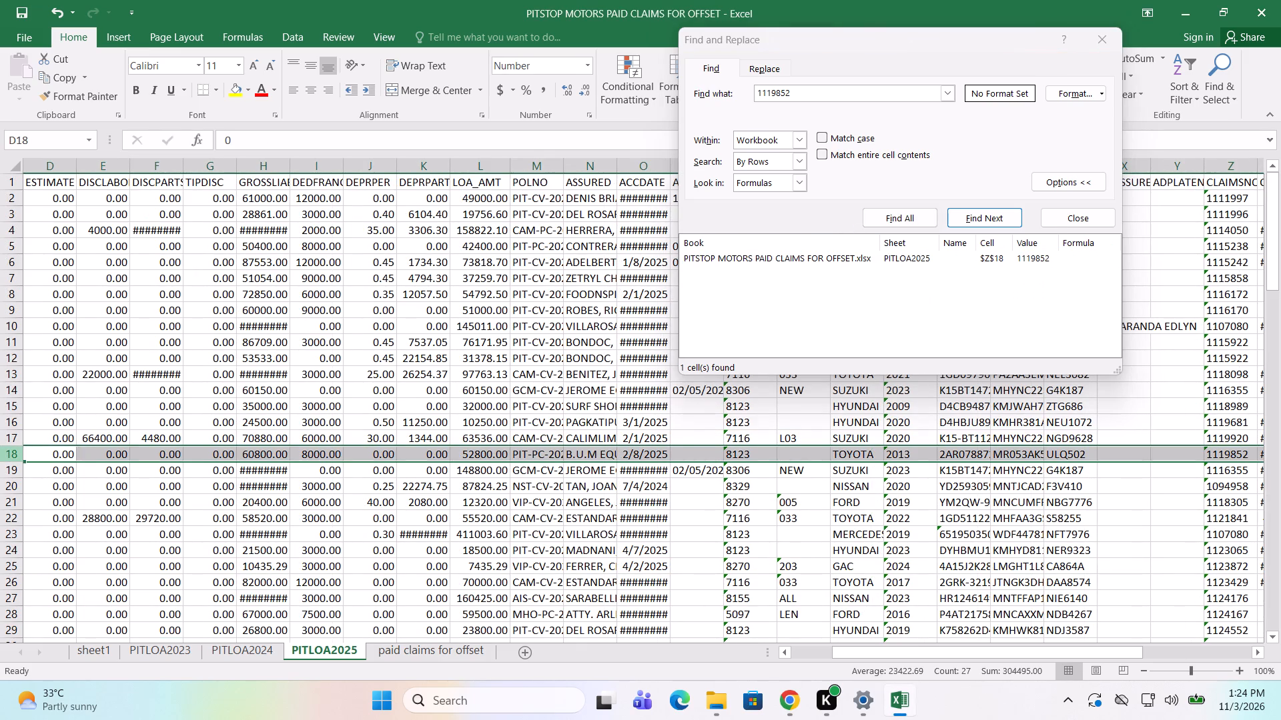
{"action": "key", "text": "ctrl+c"}
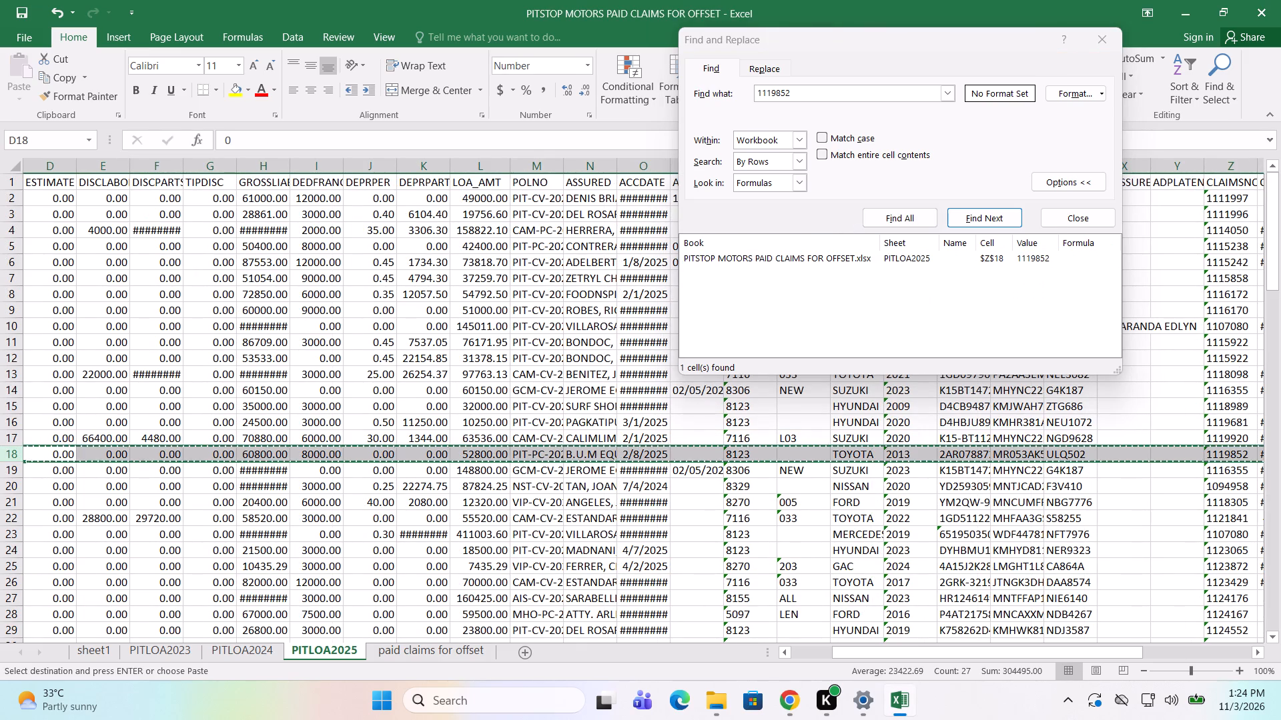
{"action": "left_click", "coordinate": [419, 651]}
{"action": "left_click", "coordinate": [3, 633]}
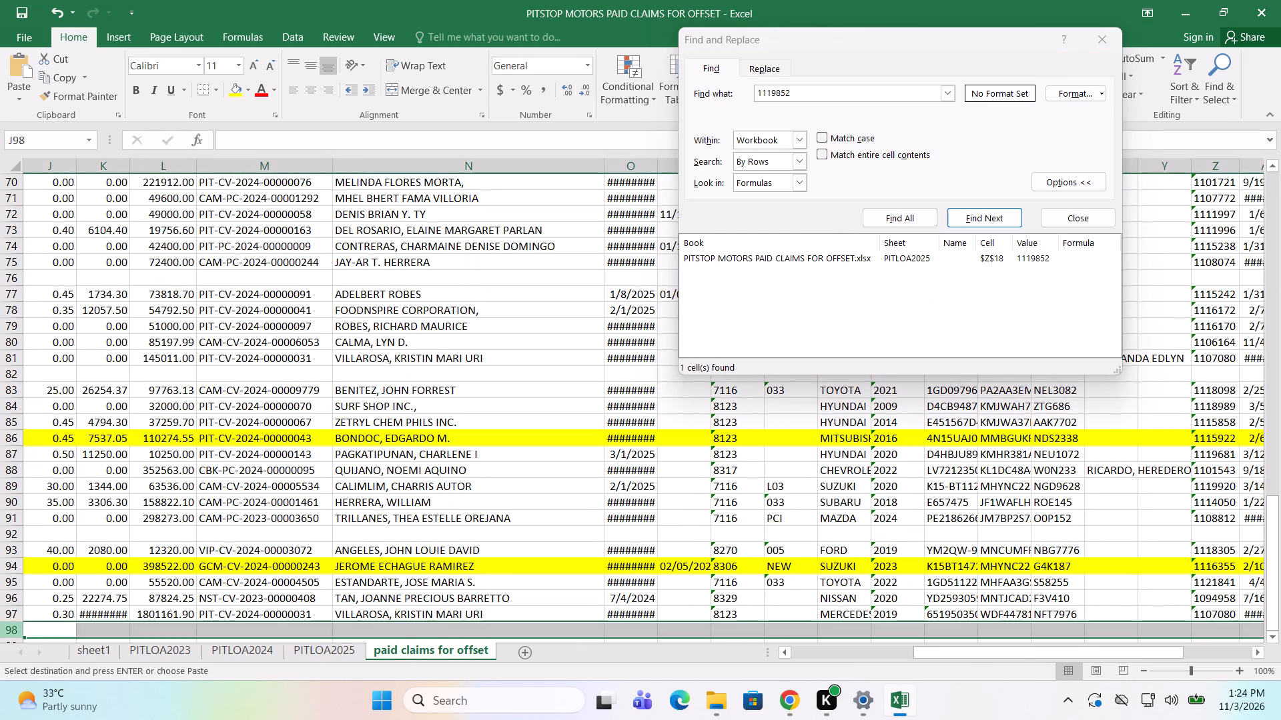
{"action": "key", "text": "ctrl+v"}
{"action": "left_click", "coordinate": [380, 537]}
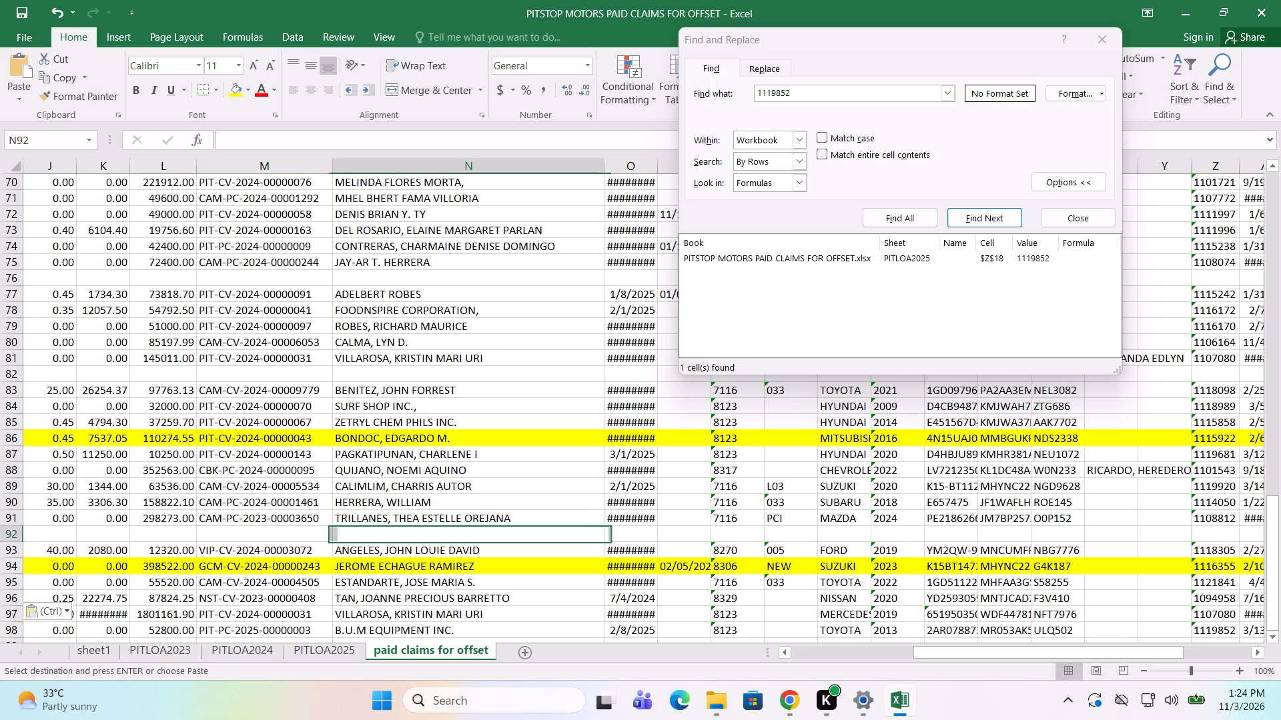
{"action": "scroll", "coordinate": [394, 547], "scroll_direction": "down", "scroll_amount": 2}
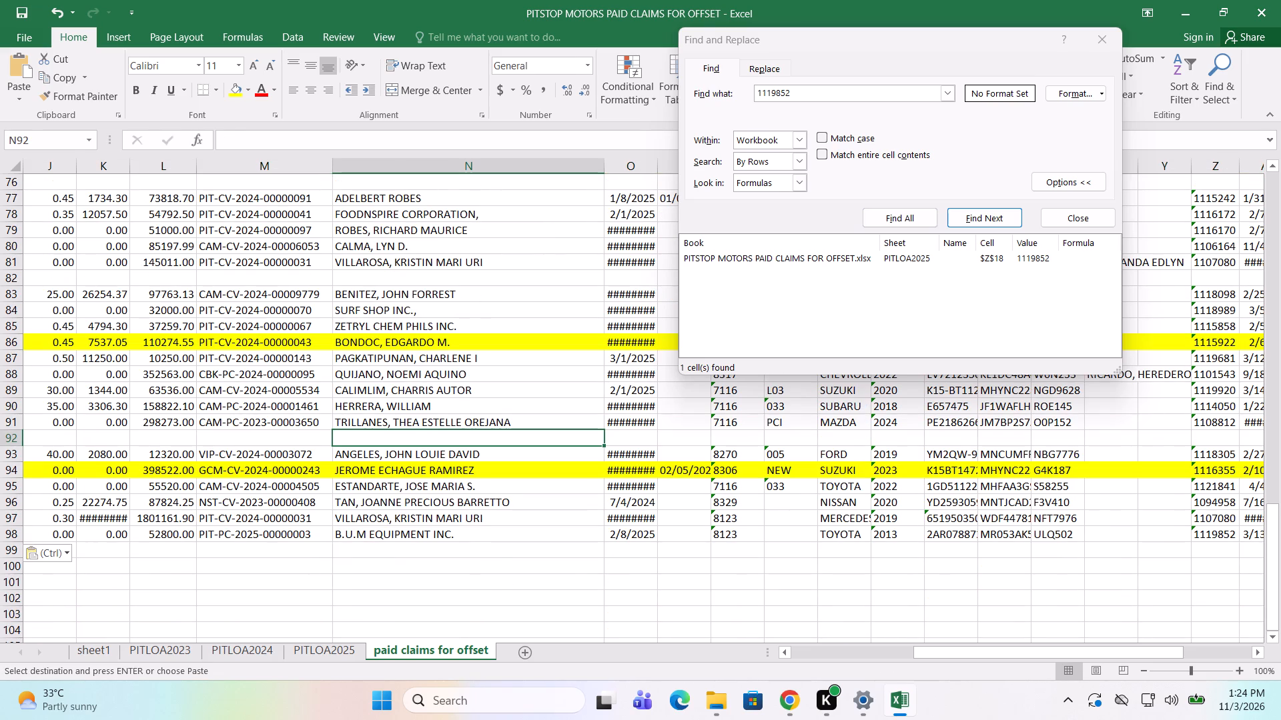
{"action": "left_click_drag", "start_coordinate": [847, 90], "coordinate": [607, 93]}
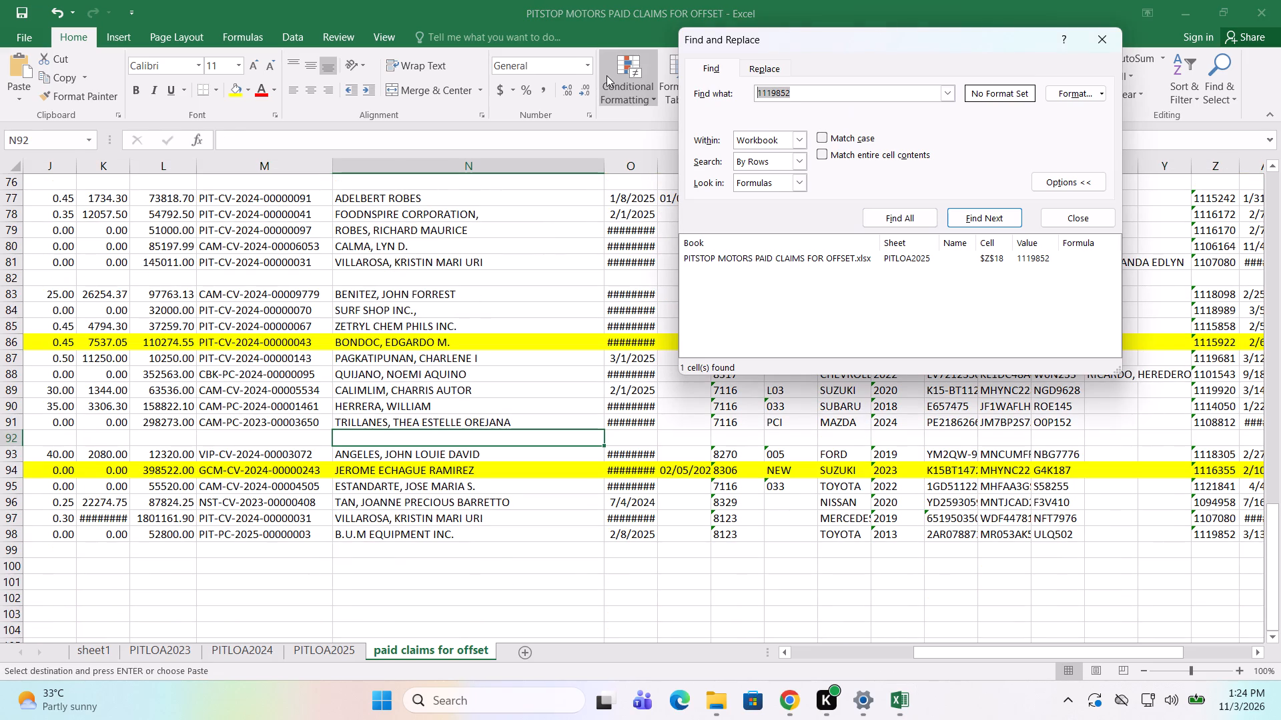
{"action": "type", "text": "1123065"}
{"action": "left_click", "coordinate": [914, 222]}
{"action": "left_click", "coordinate": [1033, 258]}
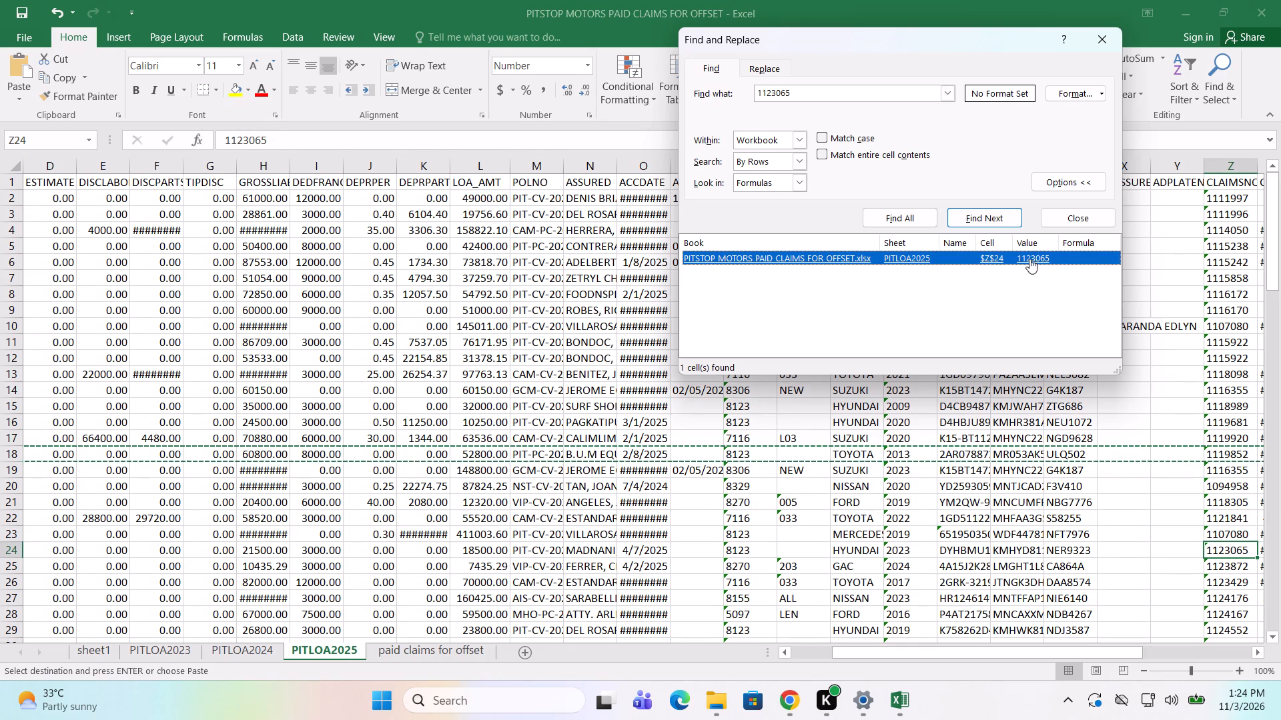
{"action": "left_click", "coordinate": [12, 549]}
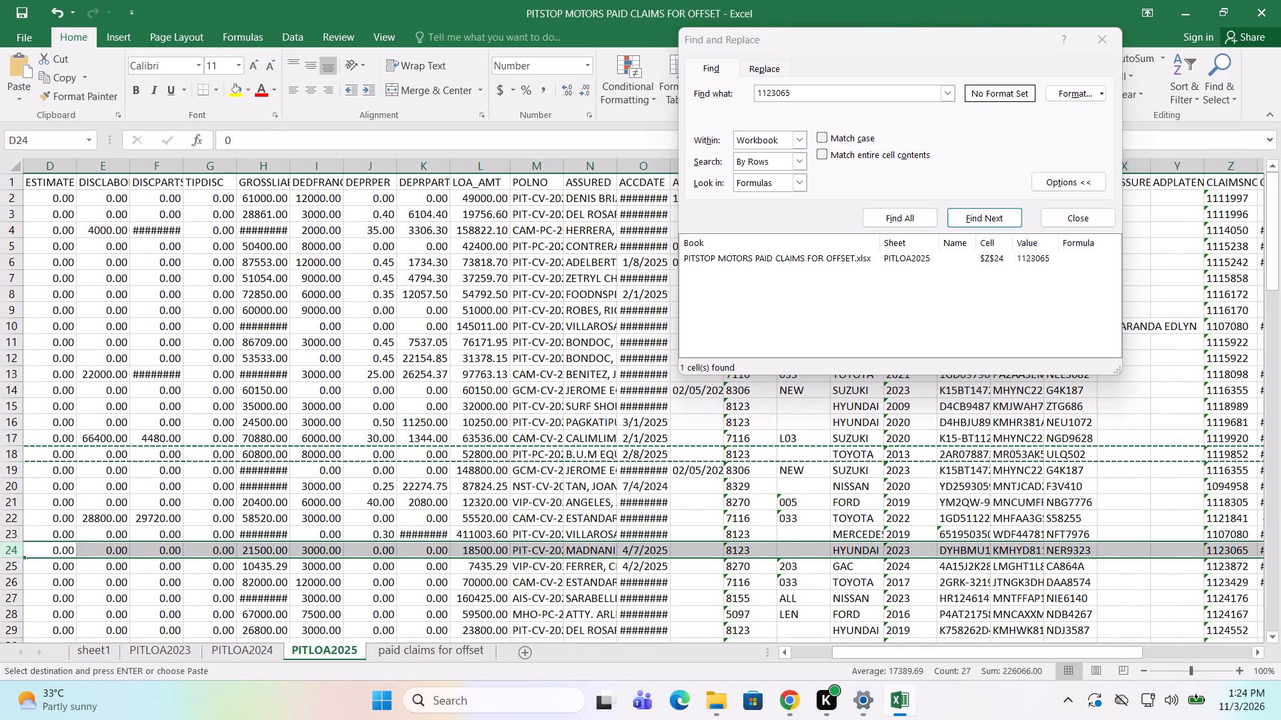
{"action": "key", "text": "ctrl+c"}
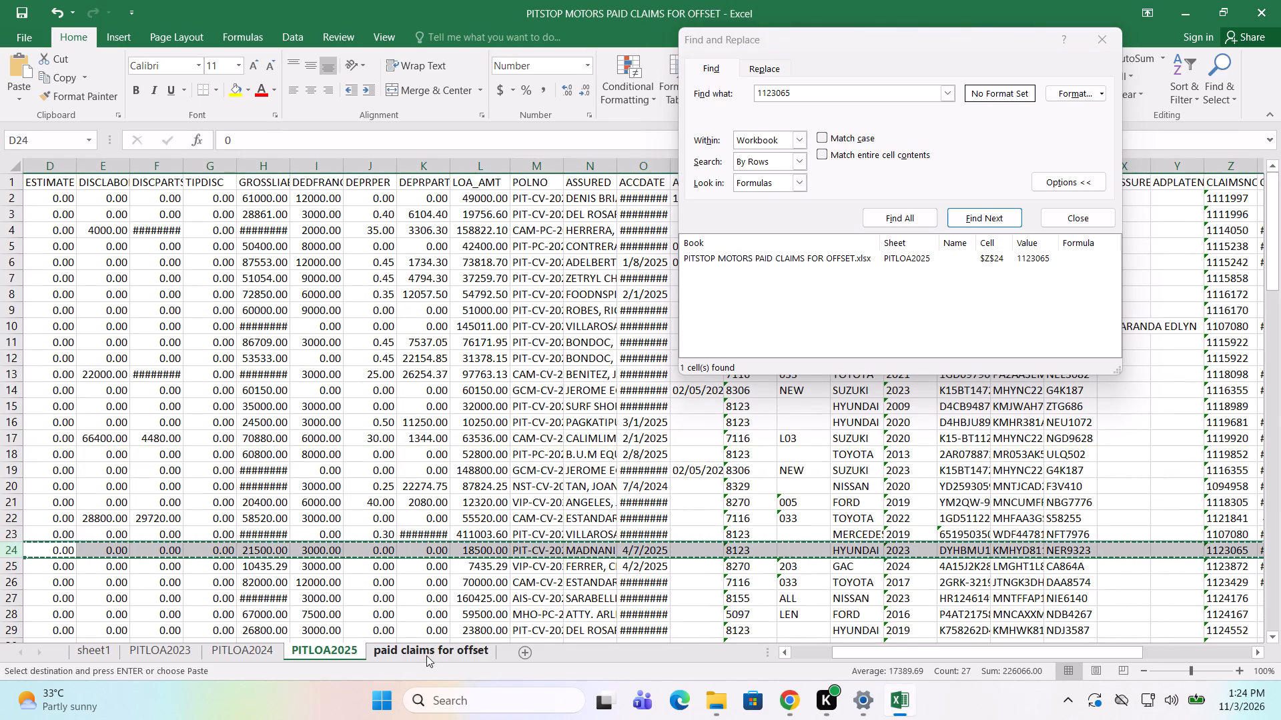
{"action": "left_click", "coordinate": [428, 650]}
{"action": "left_click", "coordinate": [15, 549]}
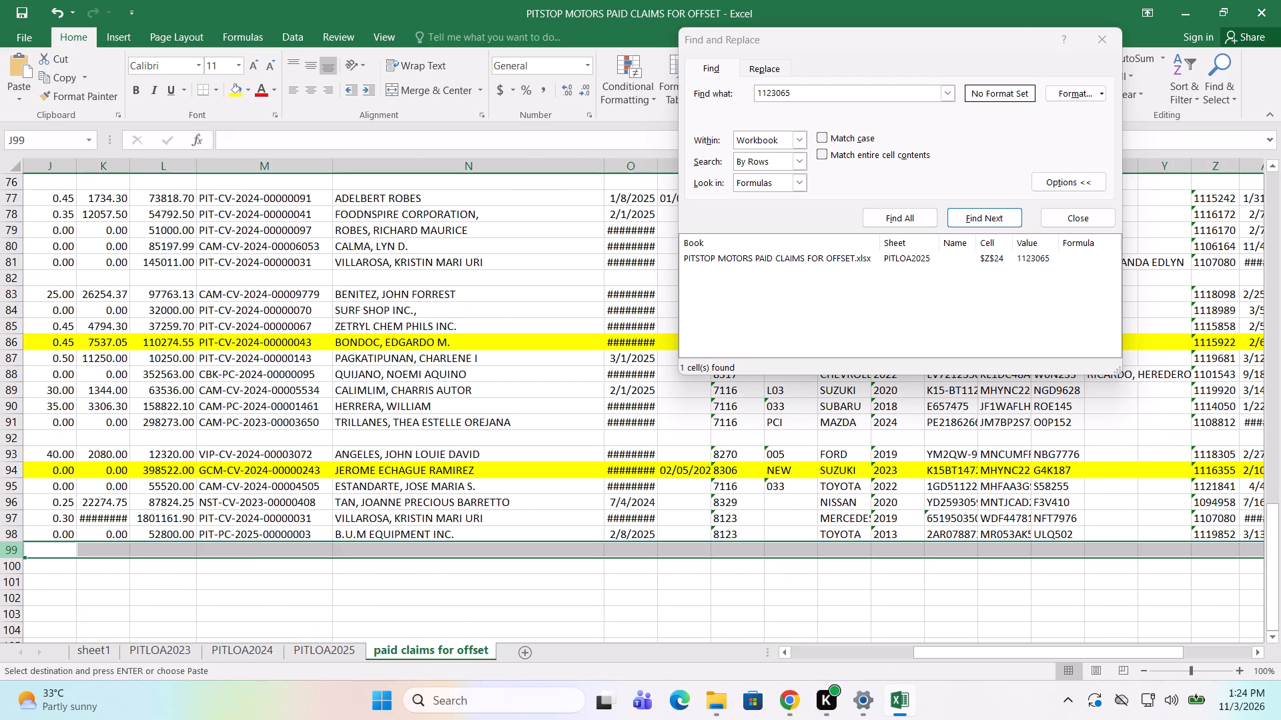
{"action": "key", "text": "ctrl+v"}
{"action": "left_click", "coordinate": [399, 583]}
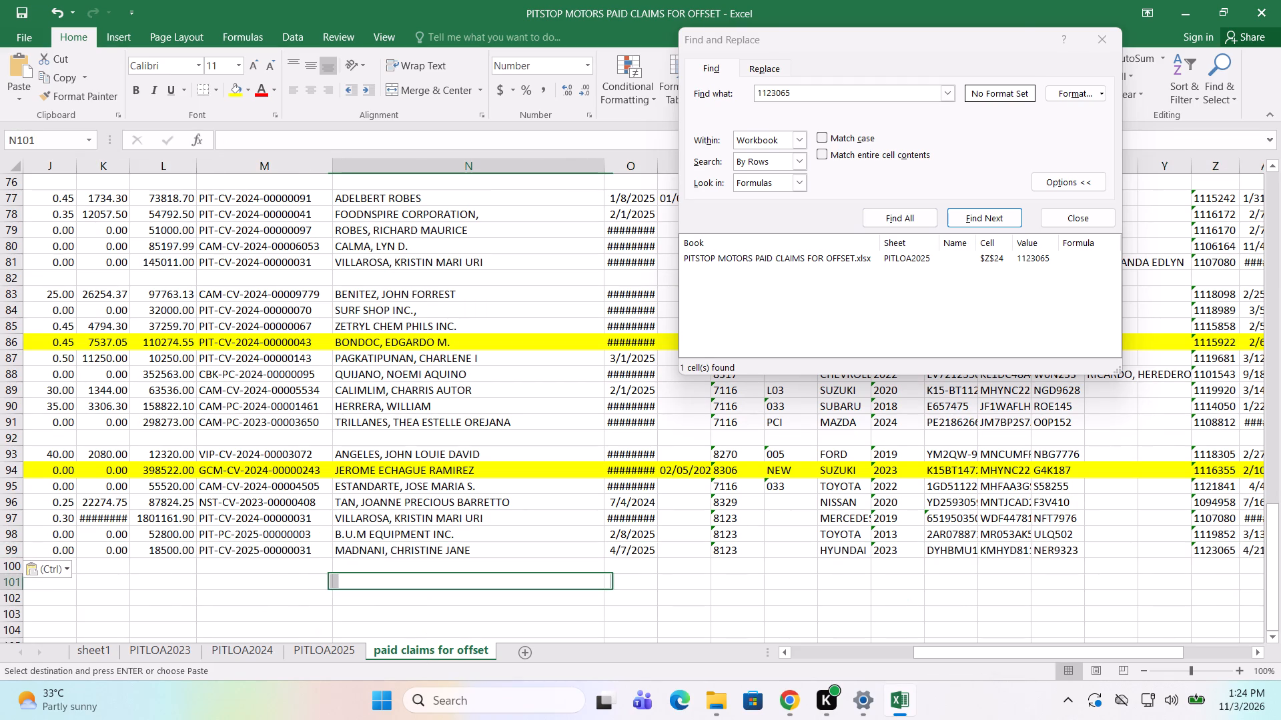
Check the total of the LOA amounts in rows 93 to 99 of the paid claims for offset sheet.
{"action": "left_click_drag", "start_coordinate": [176, 457], "coordinate": [177, 546]}
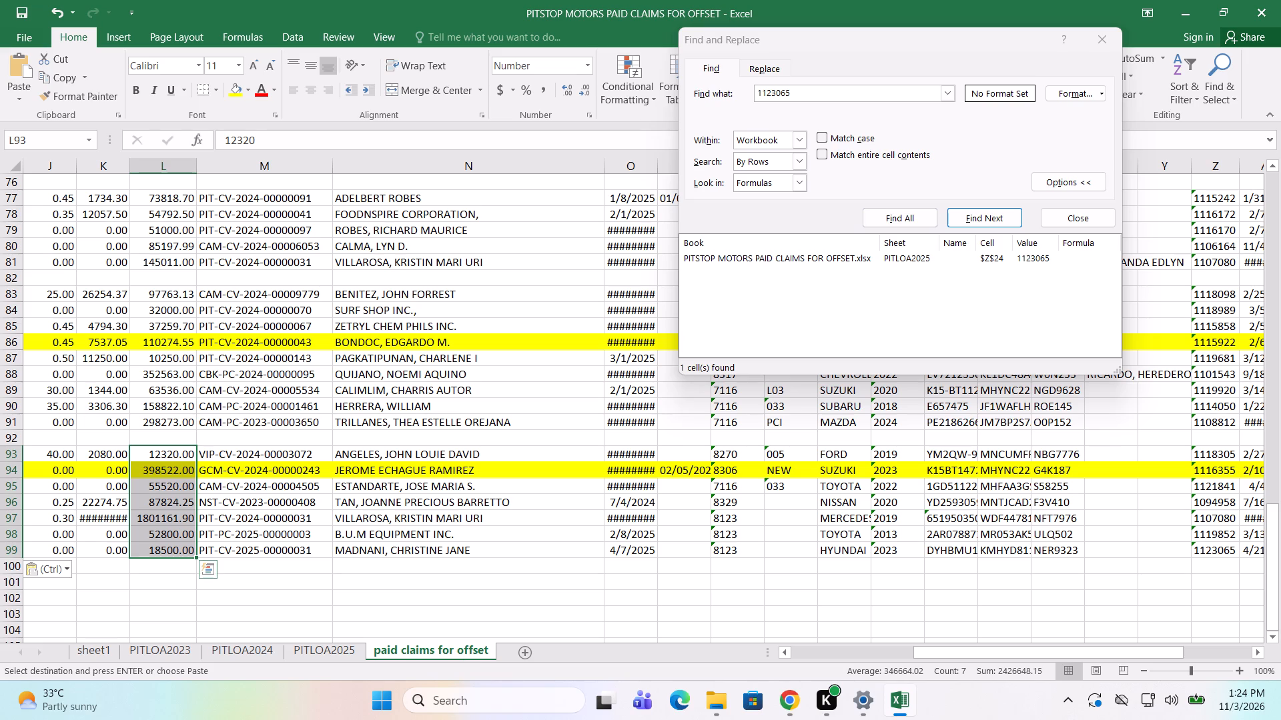
{"action": "left_click", "coordinate": [422, 624]}
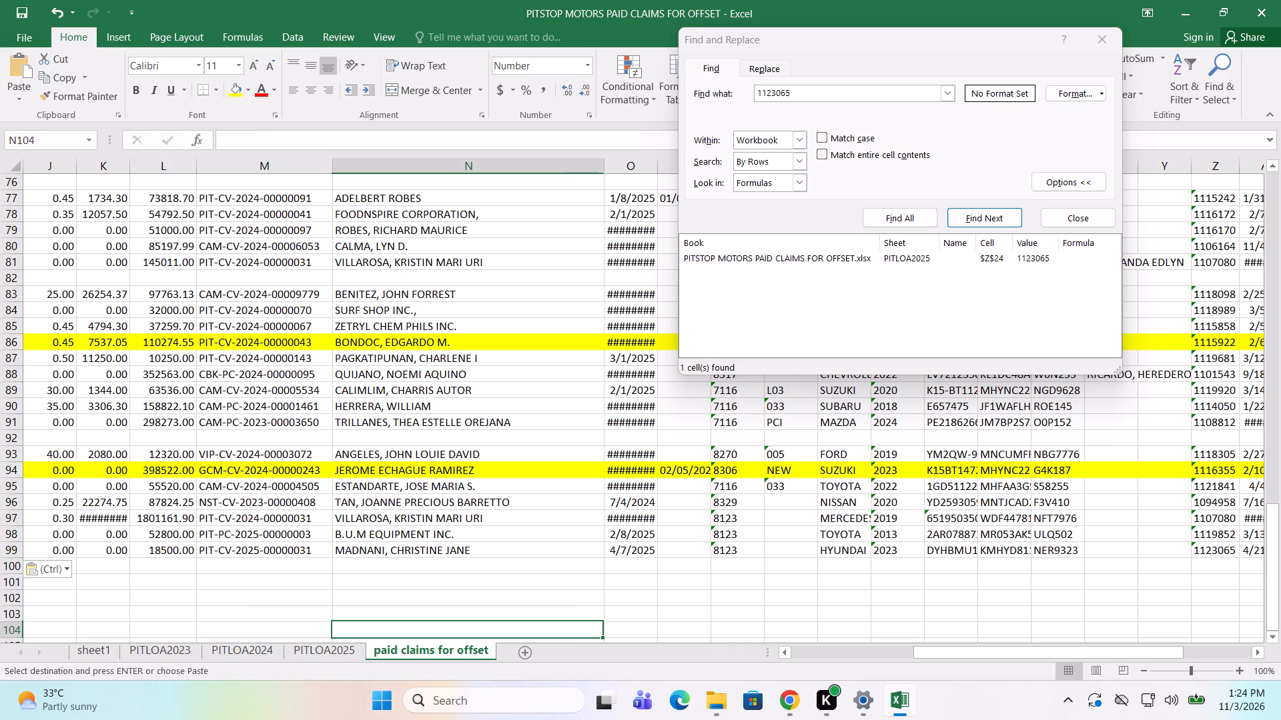
{"action": "scroll", "coordinate": [422, 606], "scroll_direction": "down", "scroll_amount": 4}
{"action": "scroll", "coordinate": [387, 522], "scroll_direction": "down", "scroll_amount": 1}
{"action": "scroll", "coordinate": [387, 522], "scroll_direction": "up", "scroll_amount": 1}
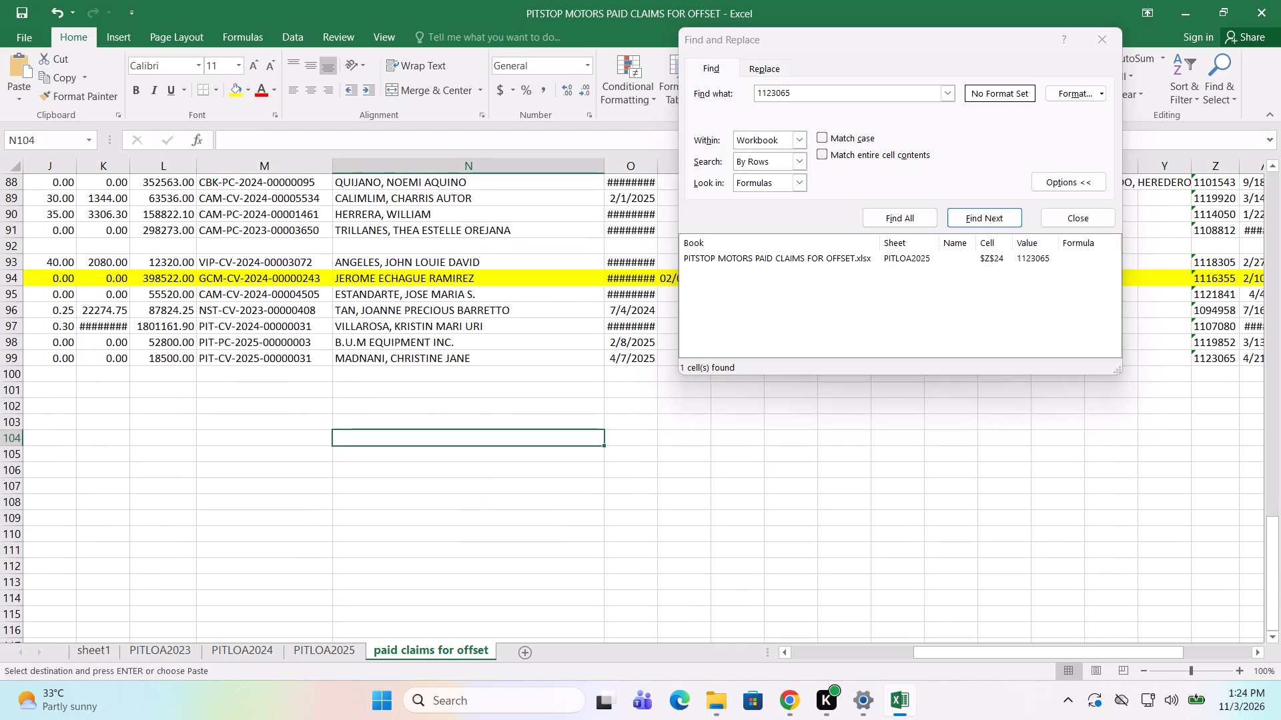
{"action": "scroll", "coordinate": [387, 522], "scroll_direction": "up", "scroll_amount": 2}
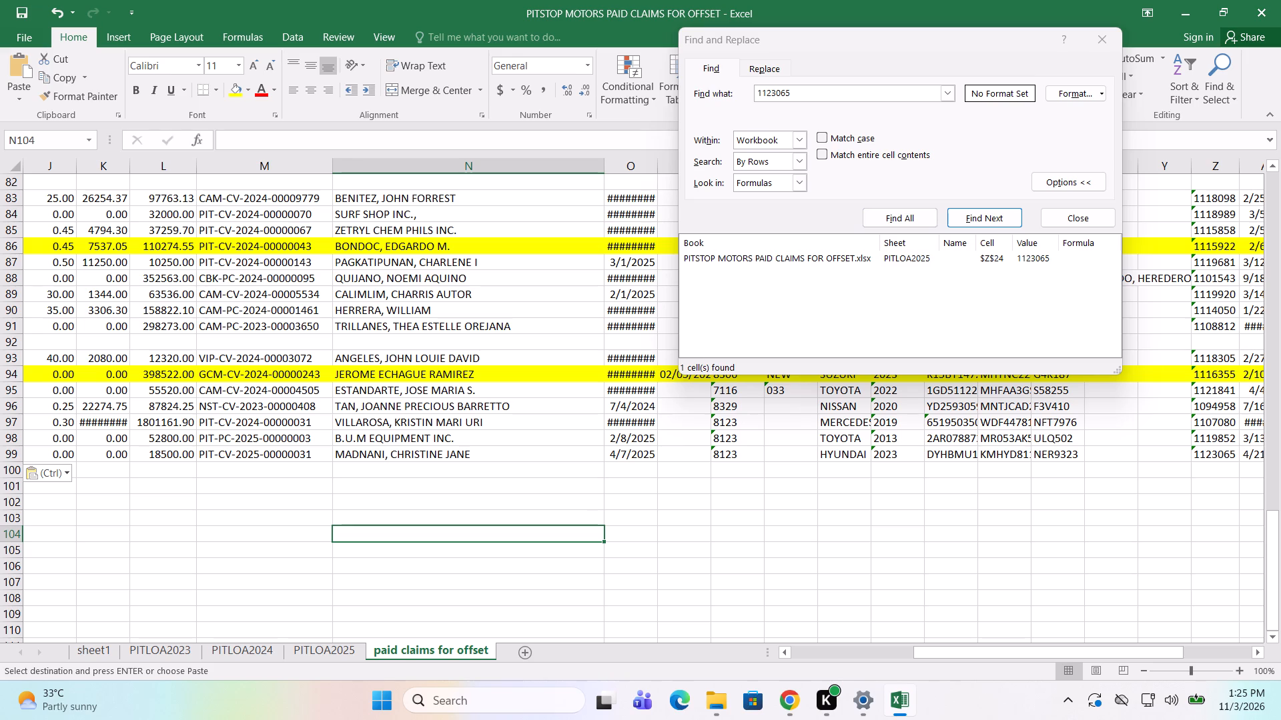
{"action": "left_click", "coordinate": [829, 94]}
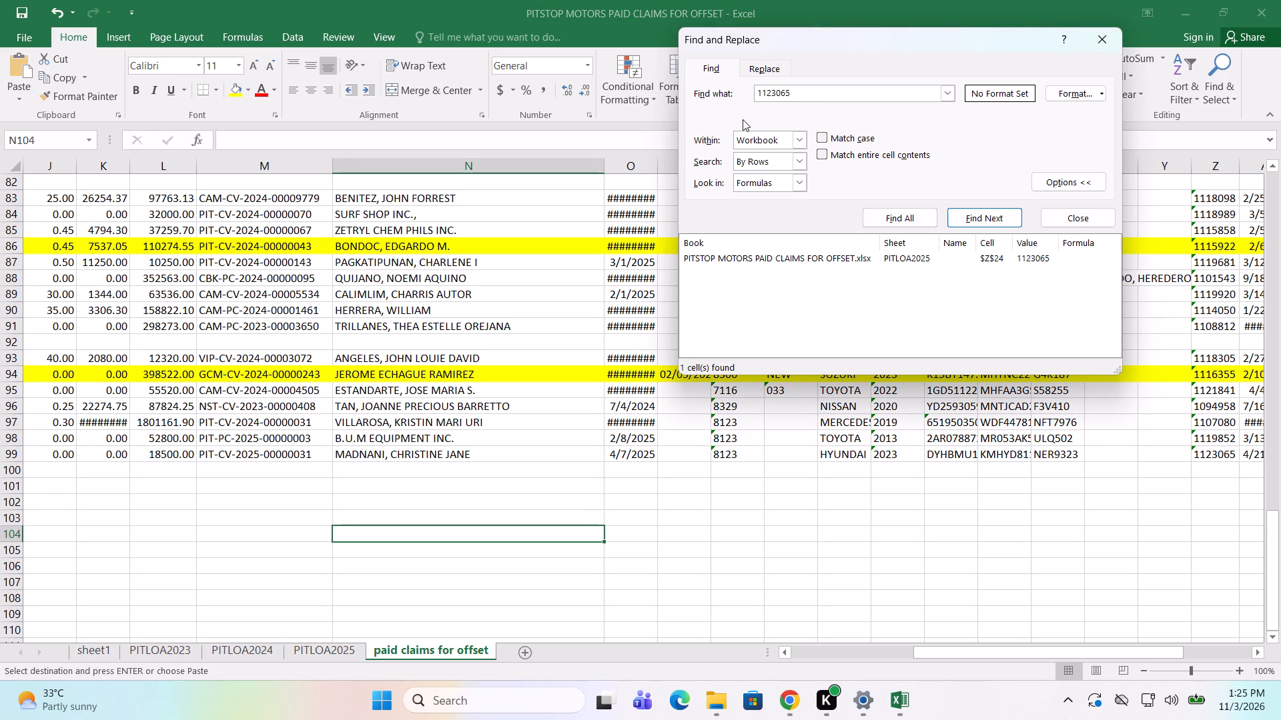
{"action": "key", "text": "BackSpace"}
{"action": "key", "text": "BackSpace"}
{"action": "key", "text": "BackSpace"}
{"action": "key", "text": "BackSpace"}
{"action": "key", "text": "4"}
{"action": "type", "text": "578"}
{"action": "left_click", "coordinate": [910, 222]}
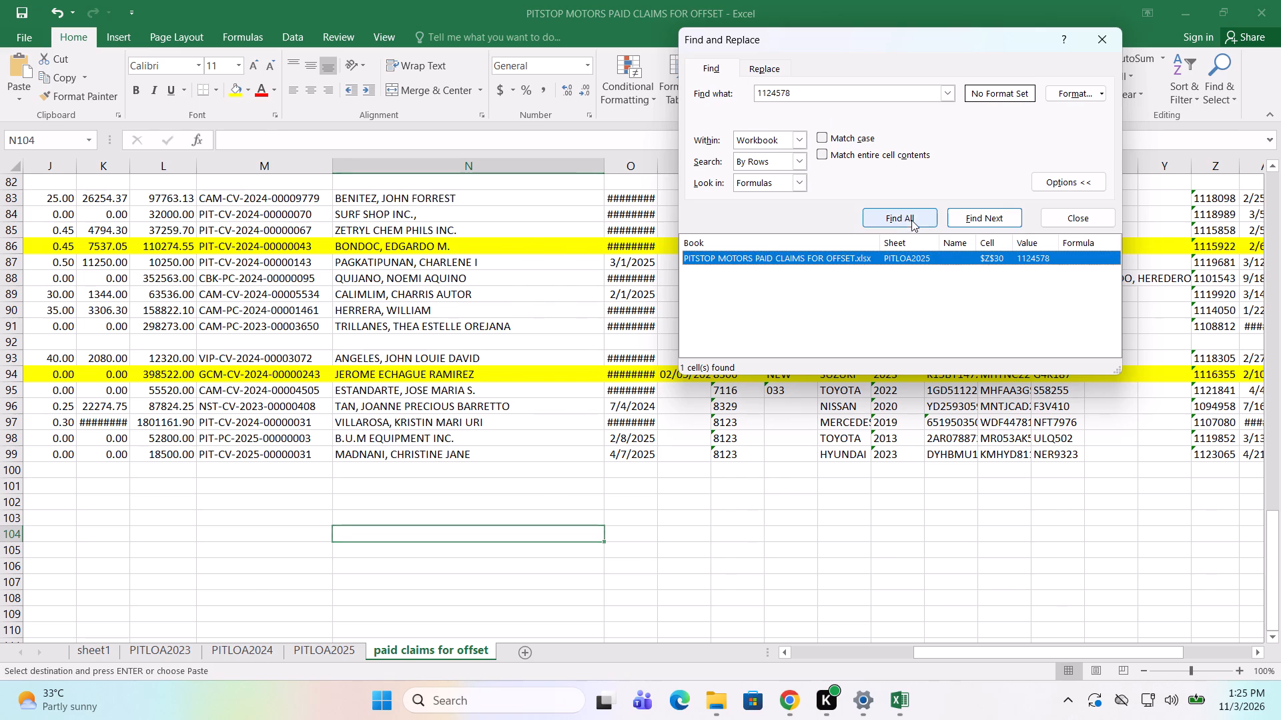
{"action": "left_click", "coordinate": [17, 628]}
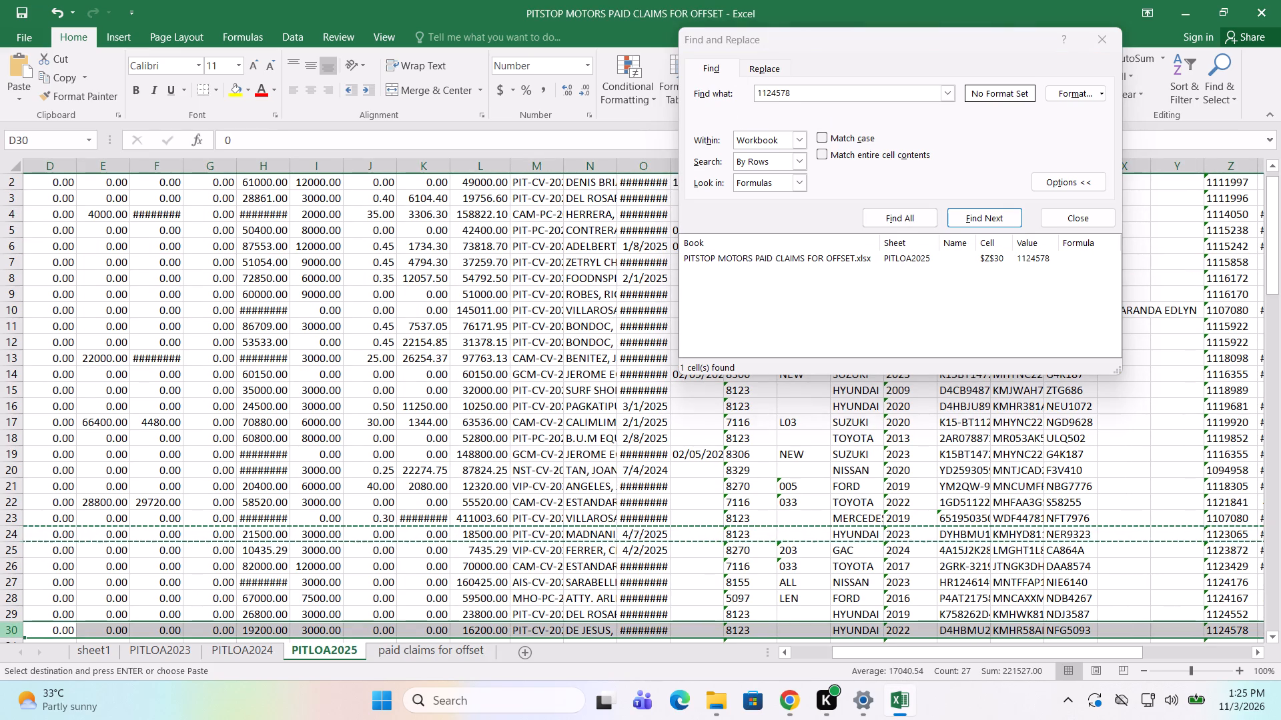
{"action": "key", "text": "ctrl+c"}
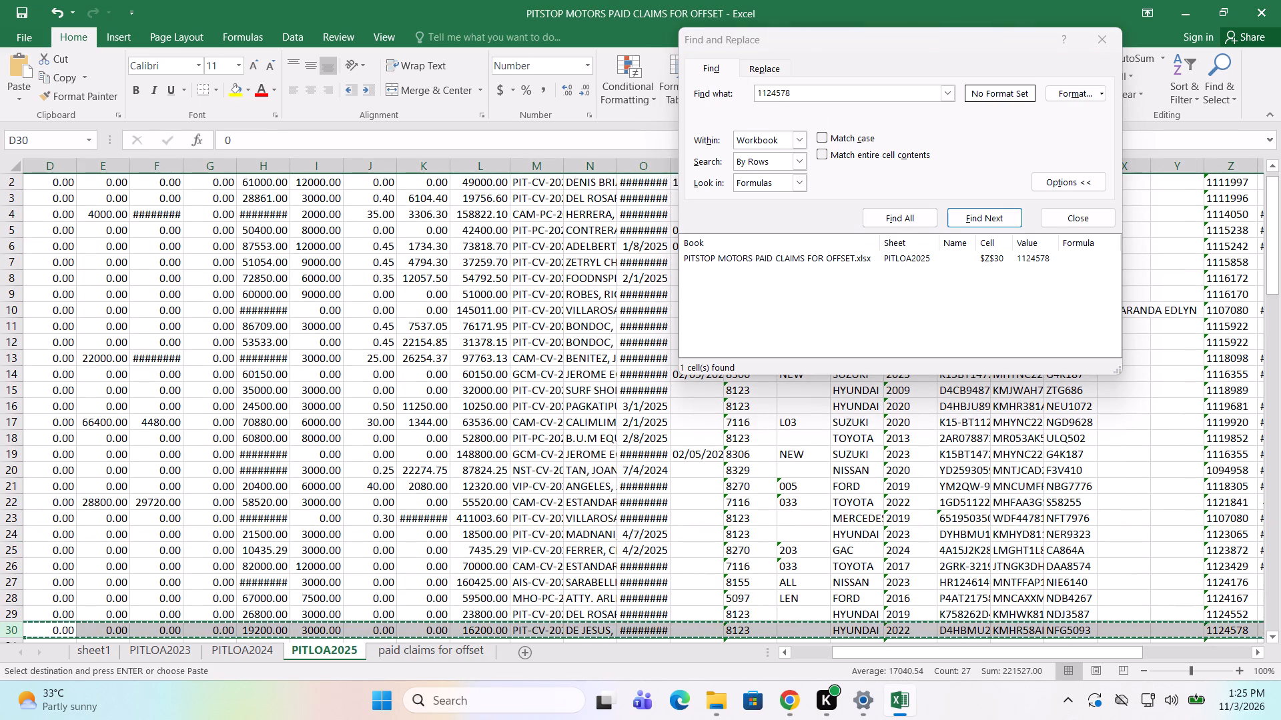
{"action": "left_click", "coordinate": [428, 651]}
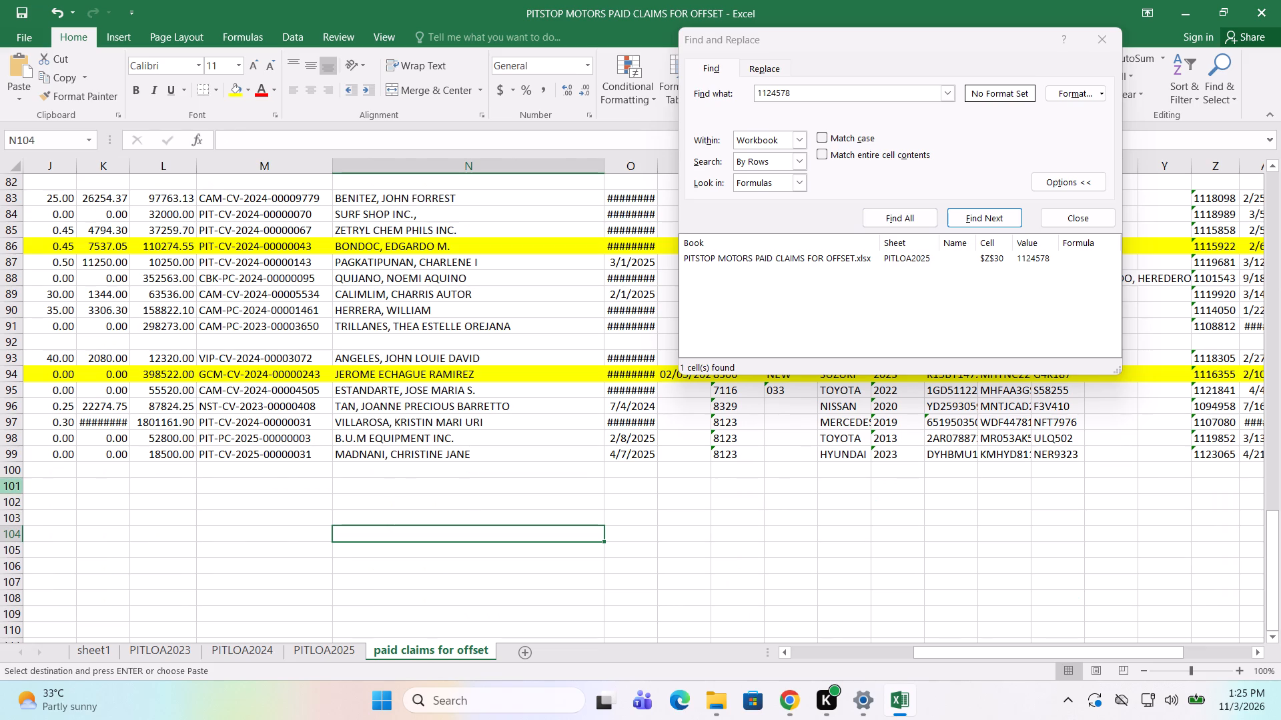
{"action": "right_click", "coordinate": [13, 490]}
{"action": "key", "text": "ctrl+v"}
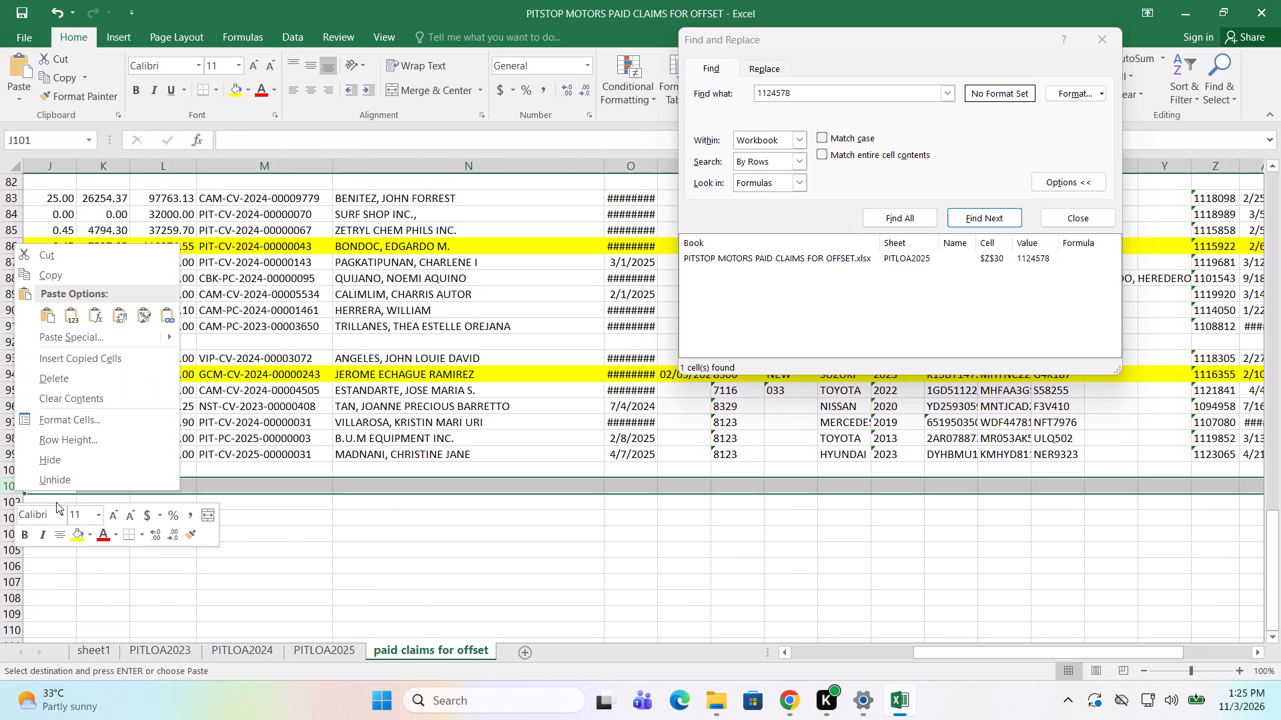
{"action": "left_click", "coordinate": [344, 550]}
{"action": "key", "text": "ctrl+v"}
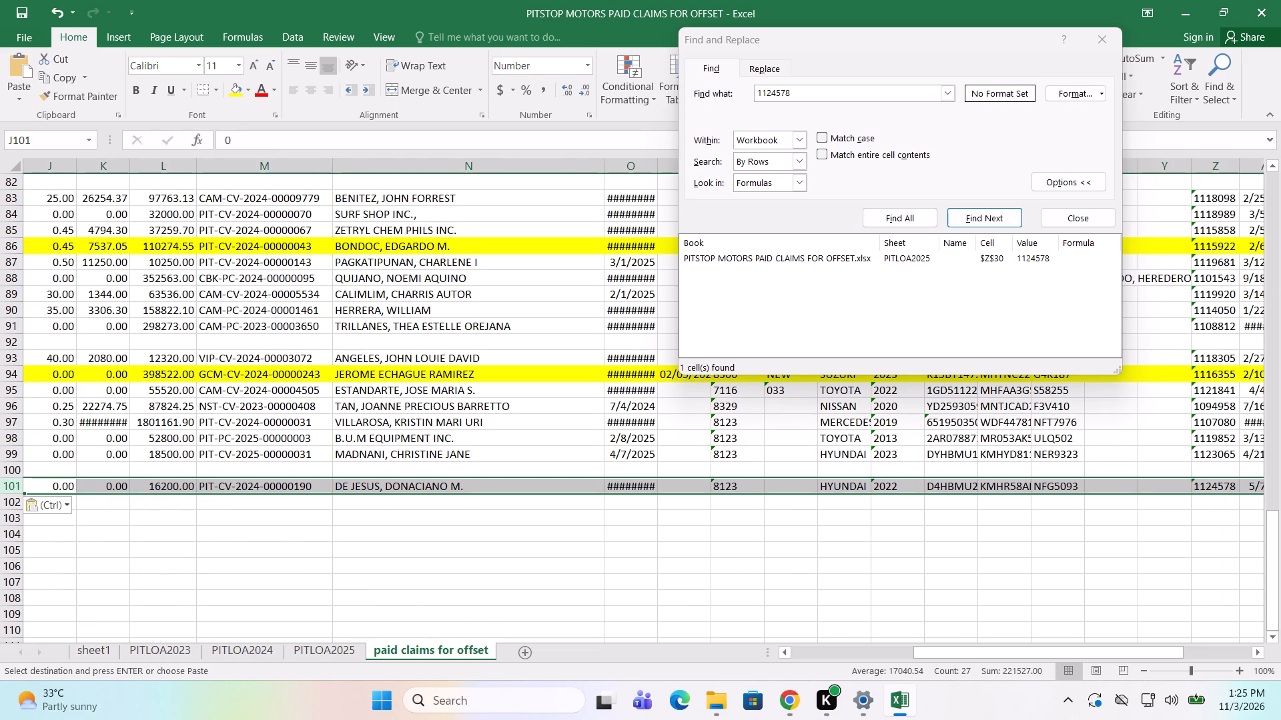
{"action": "left_click_drag", "start_coordinate": [831, 93], "coordinate": [671, 90]}
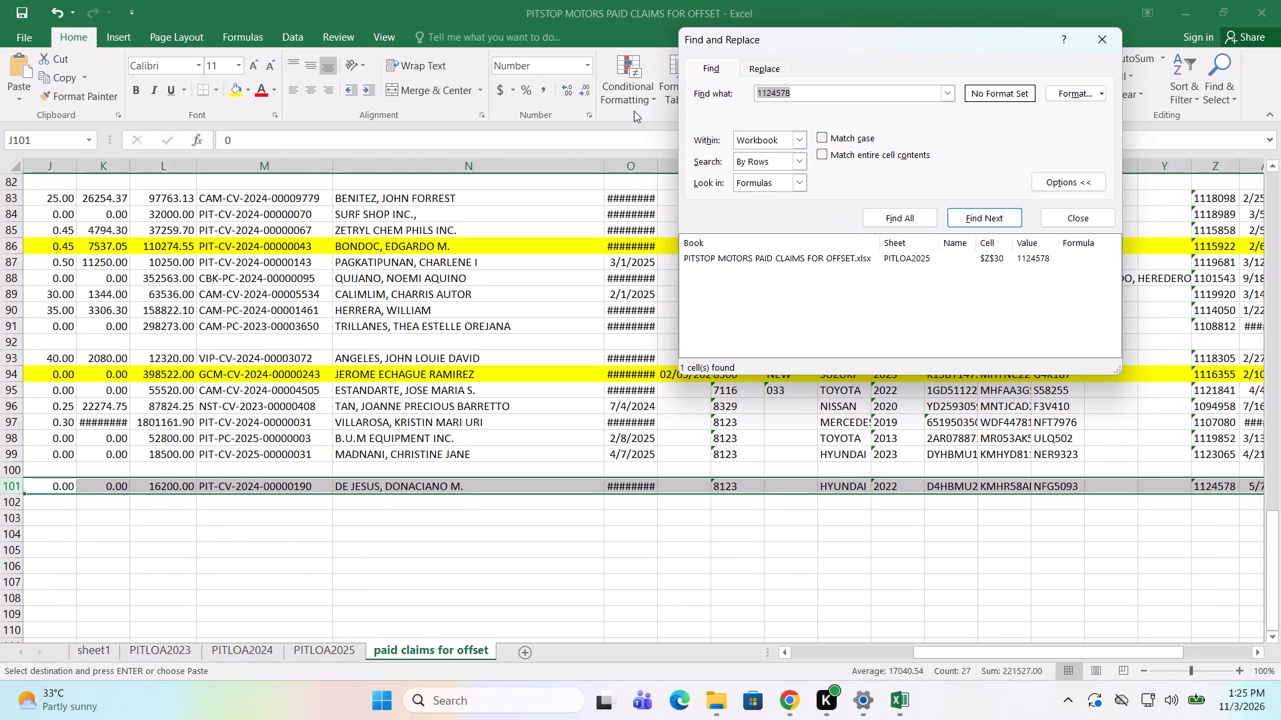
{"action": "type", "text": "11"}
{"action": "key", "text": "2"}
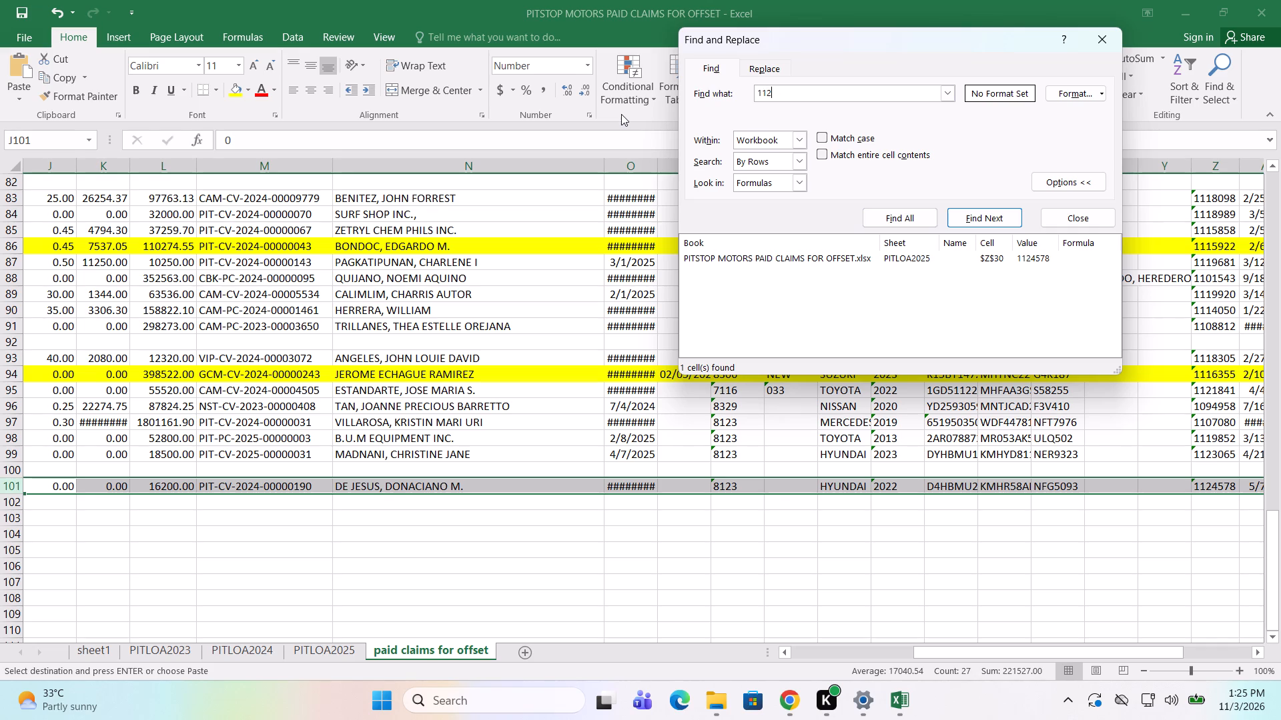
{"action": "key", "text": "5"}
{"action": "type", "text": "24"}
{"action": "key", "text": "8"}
{"action": "left_click_drag", "start_coordinate": [906, 229], "coordinate": [907, 220]}
{"action": "left_click", "coordinate": [907, 209]}
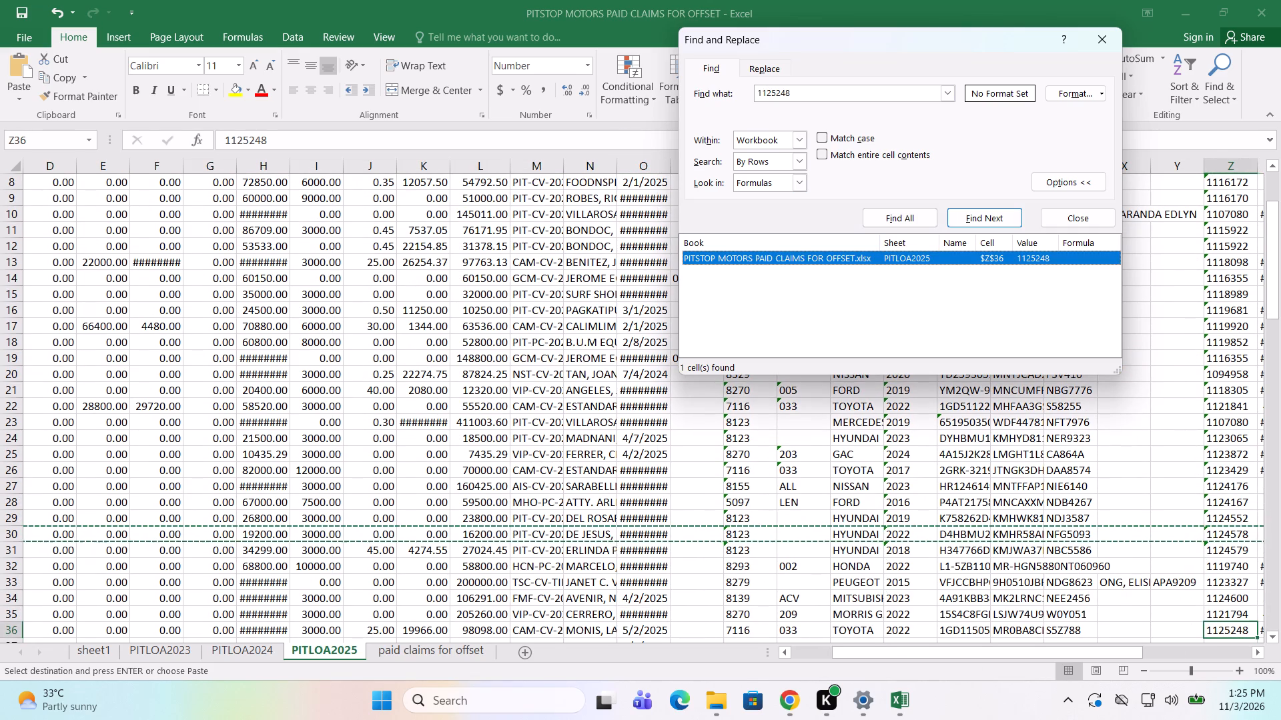
{"action": "left_click", "coordinate": [17, 630]}
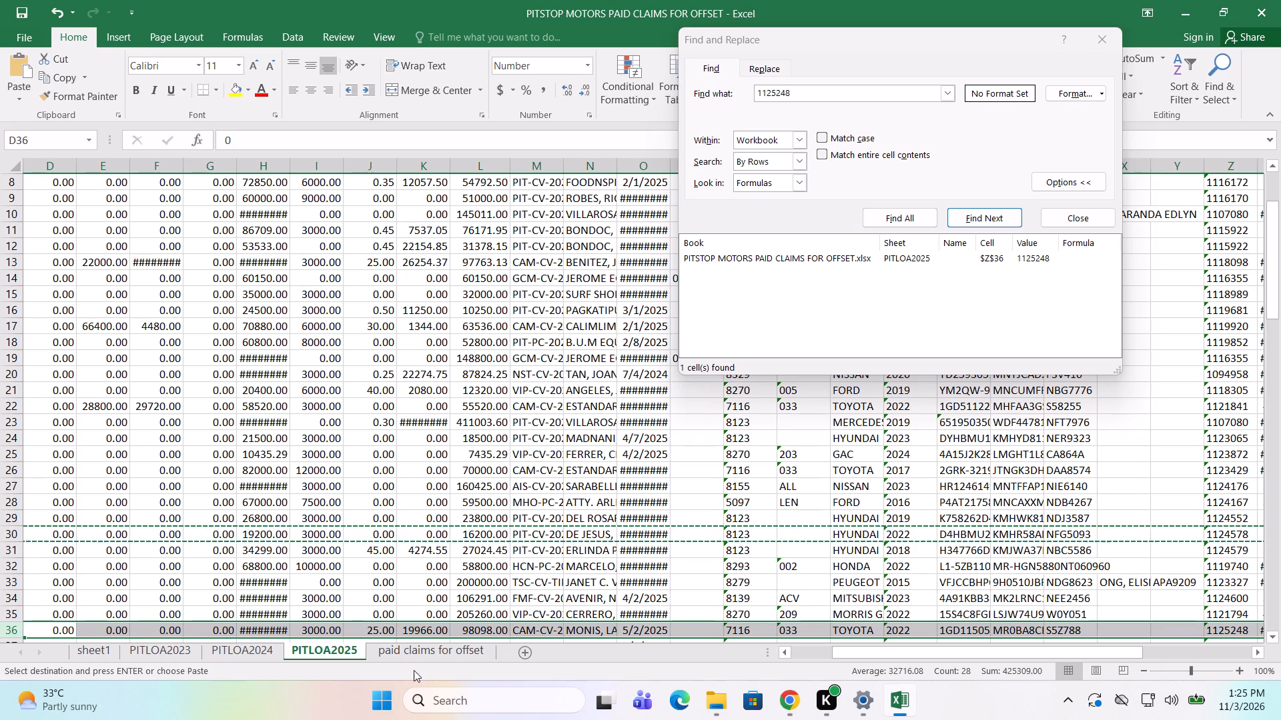
{"action": "key", "text": "ctrl+c"}
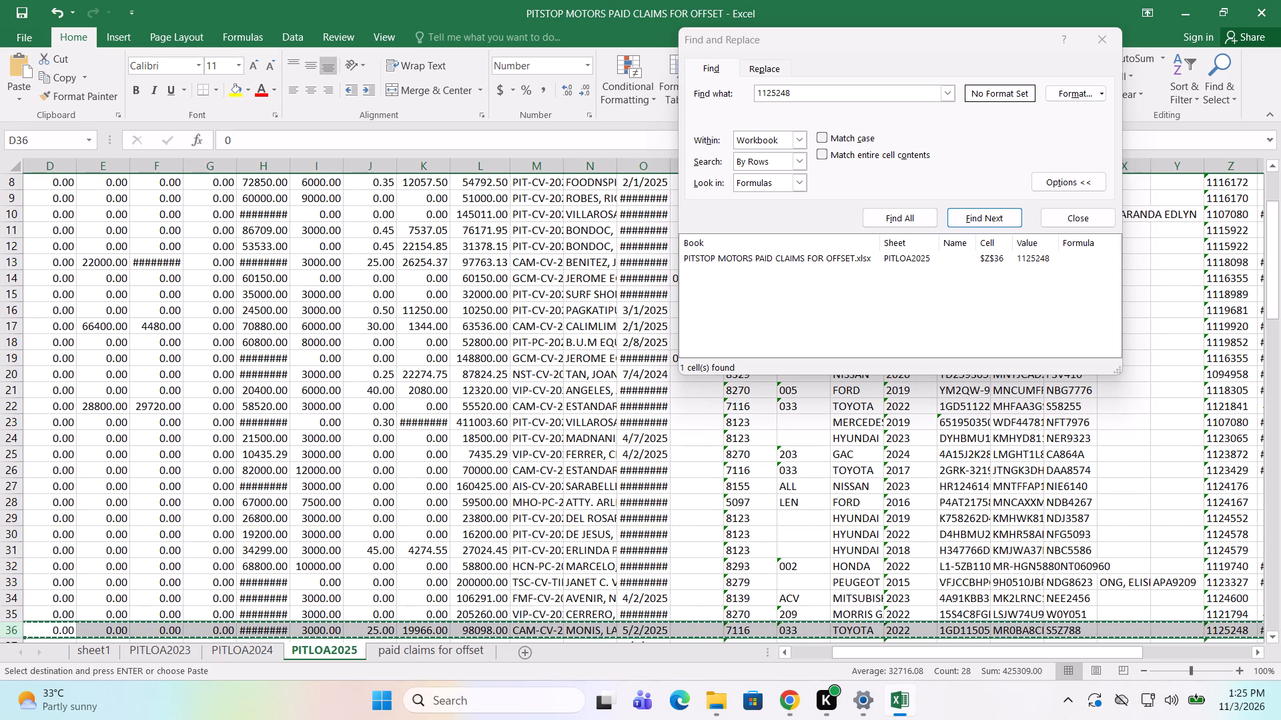
{"action": "left_click", "coordinate": [424, 657]}
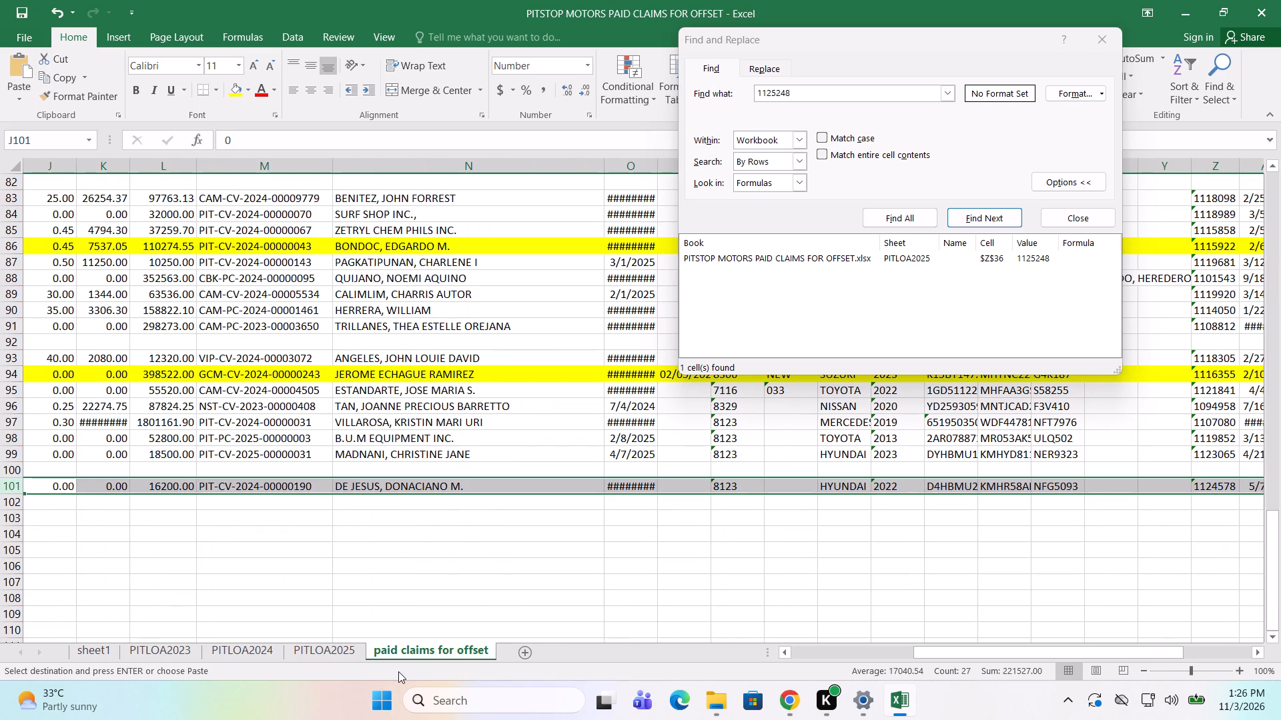
{"action": "left_click", "coordinate": [17, 507]}
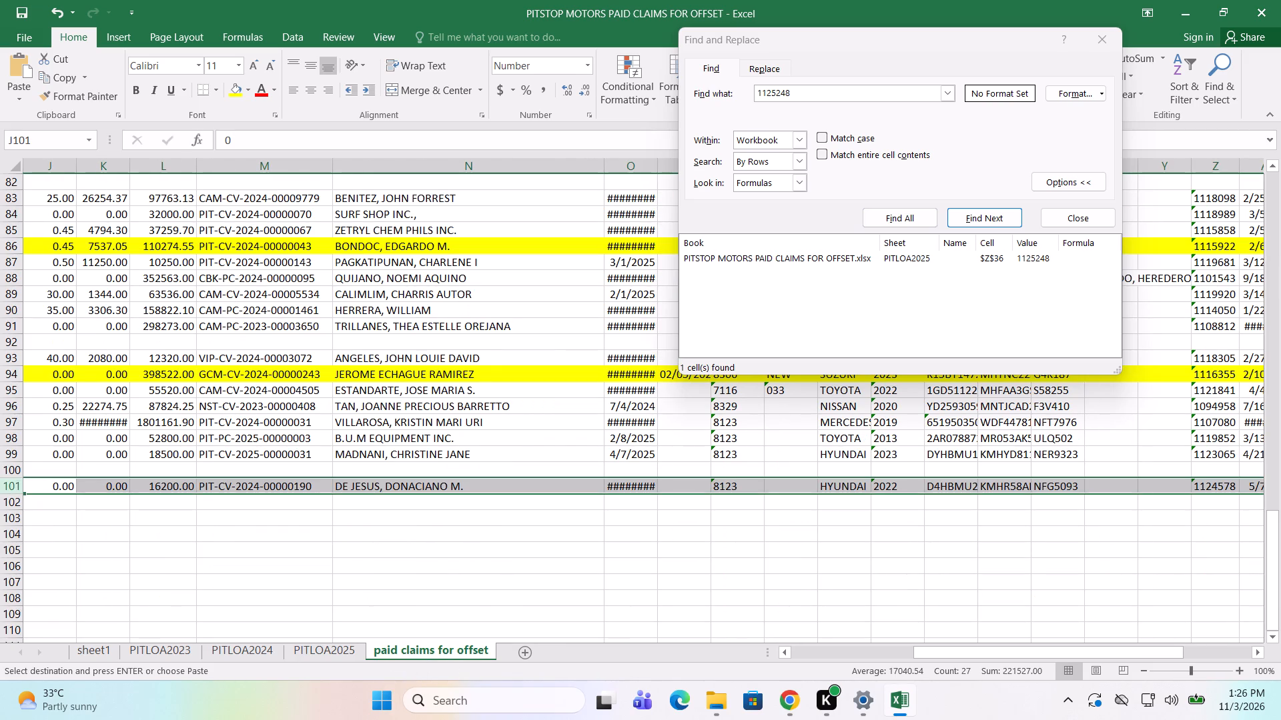
{"action": "left_click", "coordinate": [0, 507]}
{"action": "left_click", "coordinate": [1, 503]}
{"action": "key", "text": "ctrl+v"}
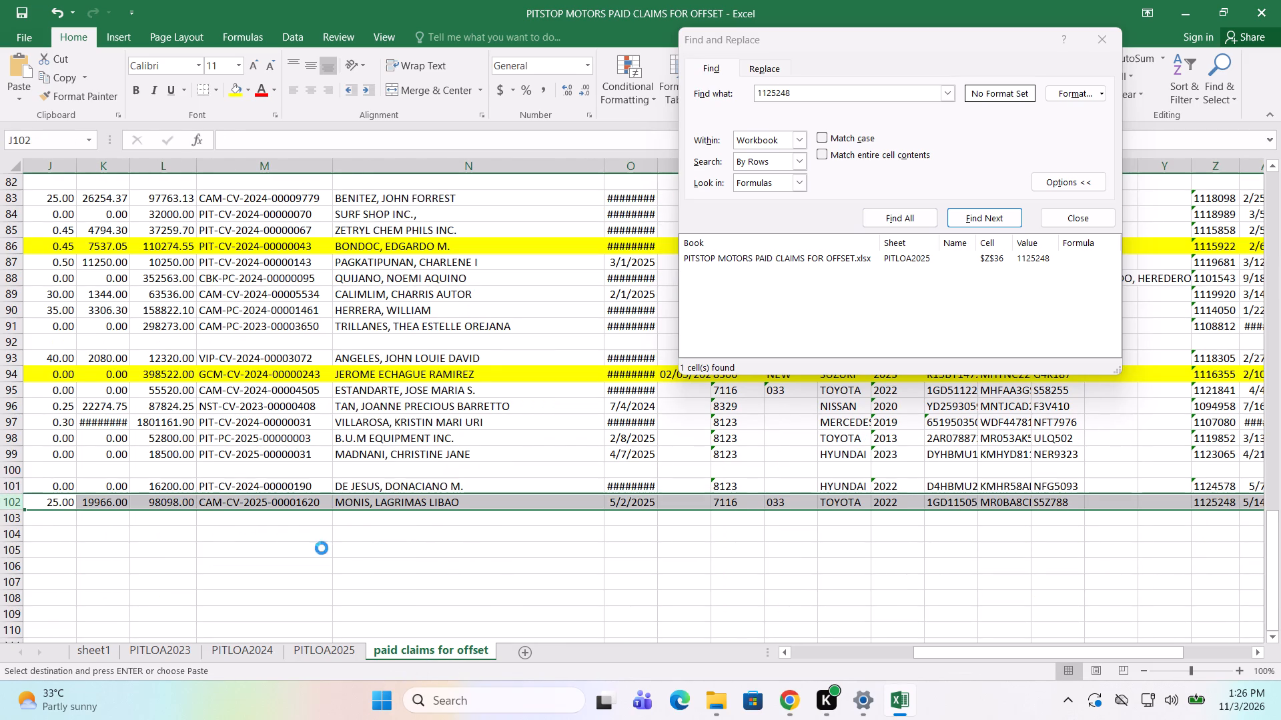
{"action": "left_click", "coordinate": [823, 97]}
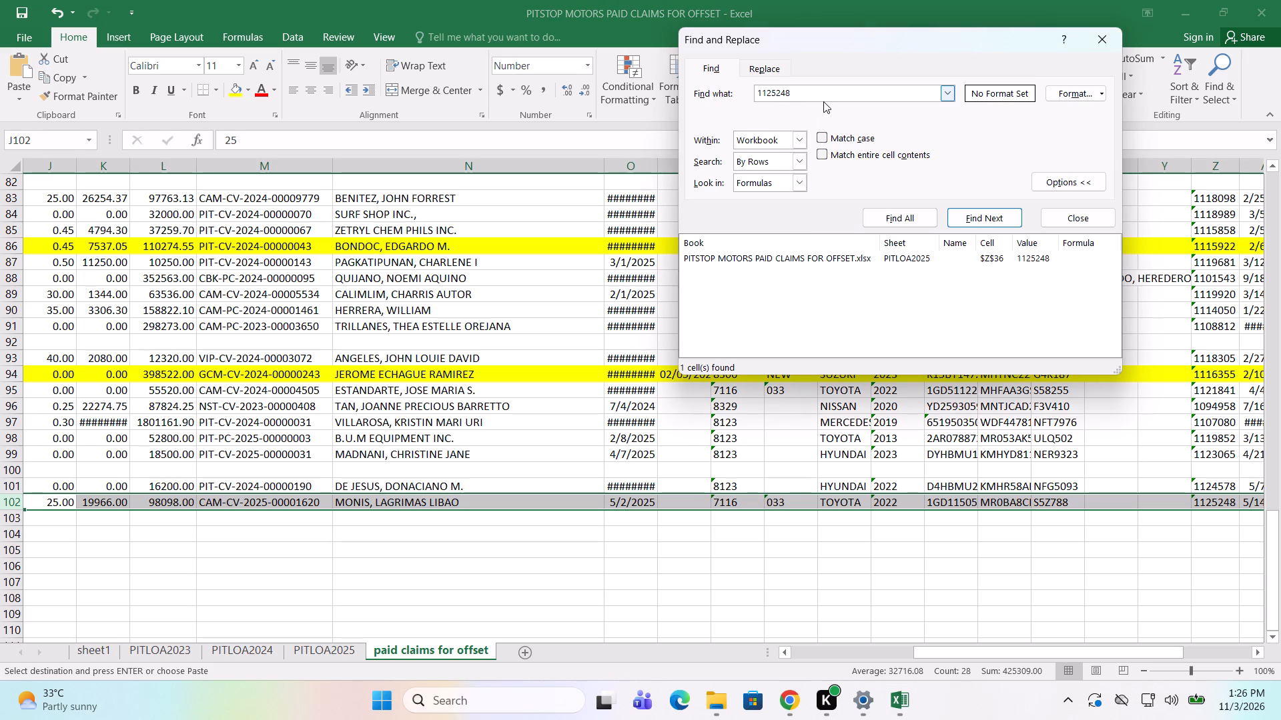
{"action": "key", "text": "BackSpace"}
{"action": "key", "text": "BackSpace"}
{"action": "key", "text": "BackSpace"}
{"action": "key", "text": "BackSpace"}
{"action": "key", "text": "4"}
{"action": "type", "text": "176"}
{"action": "left_click", "coordinate": [909, 222]}
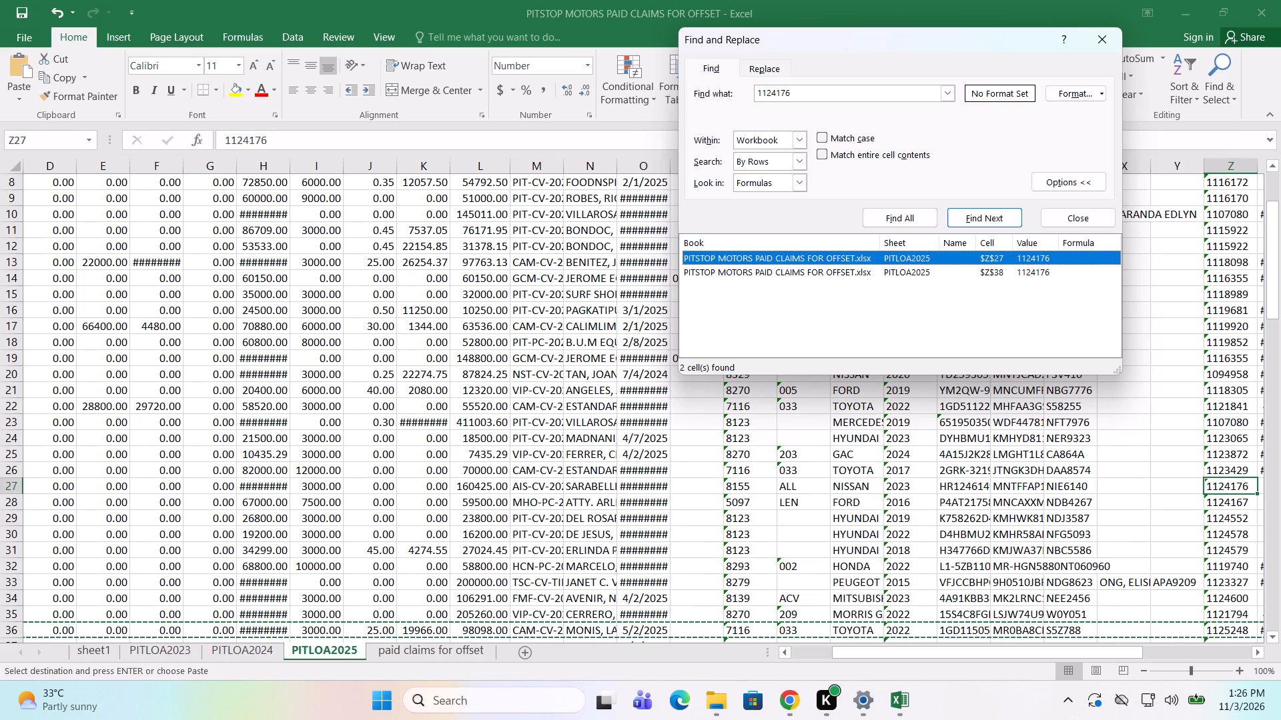
{"action": "left_click", "coordinate": [10, 487]}
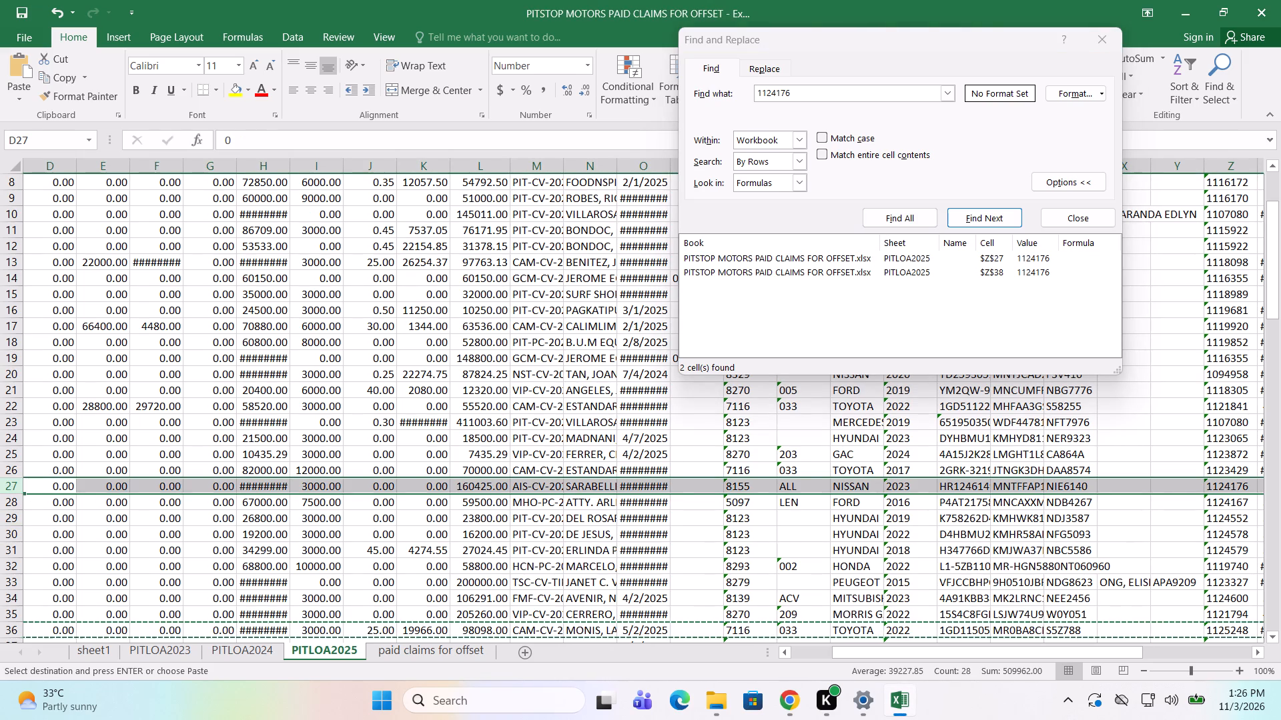
{"action": "left_click", "coordinate": [1048, 272]}
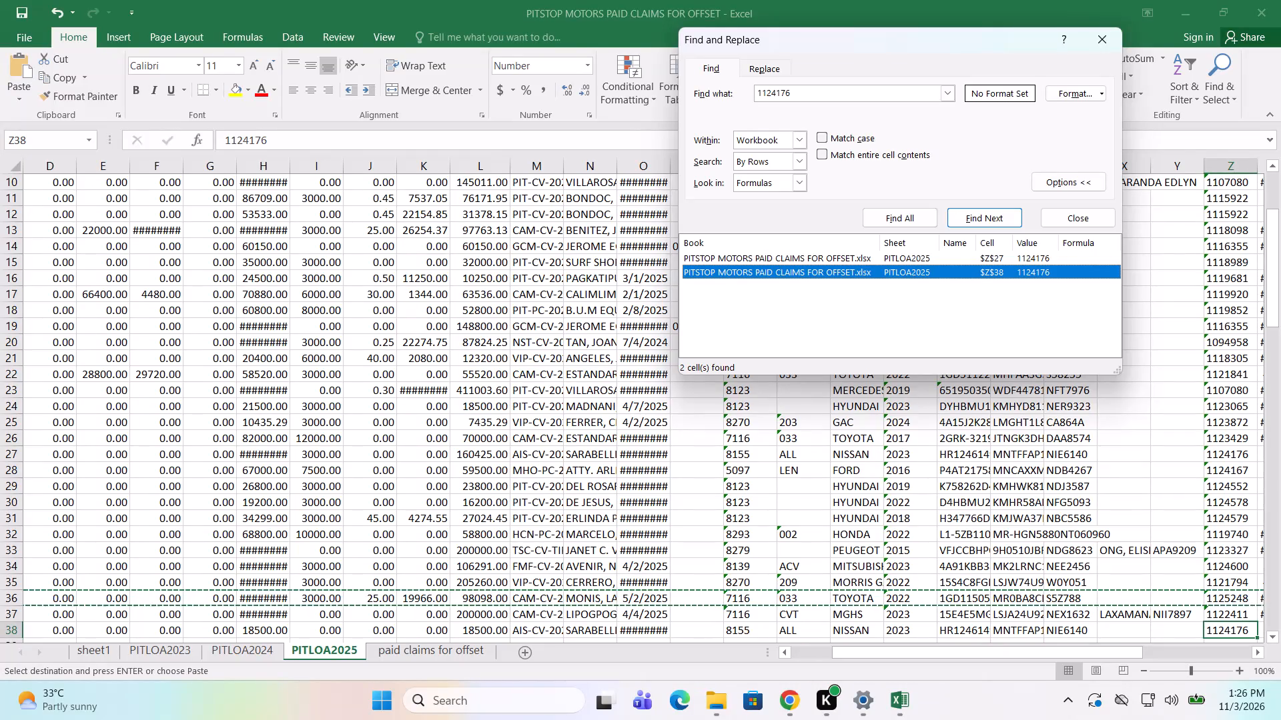
{"action": "left_click", "coordinate": [482, 454]}
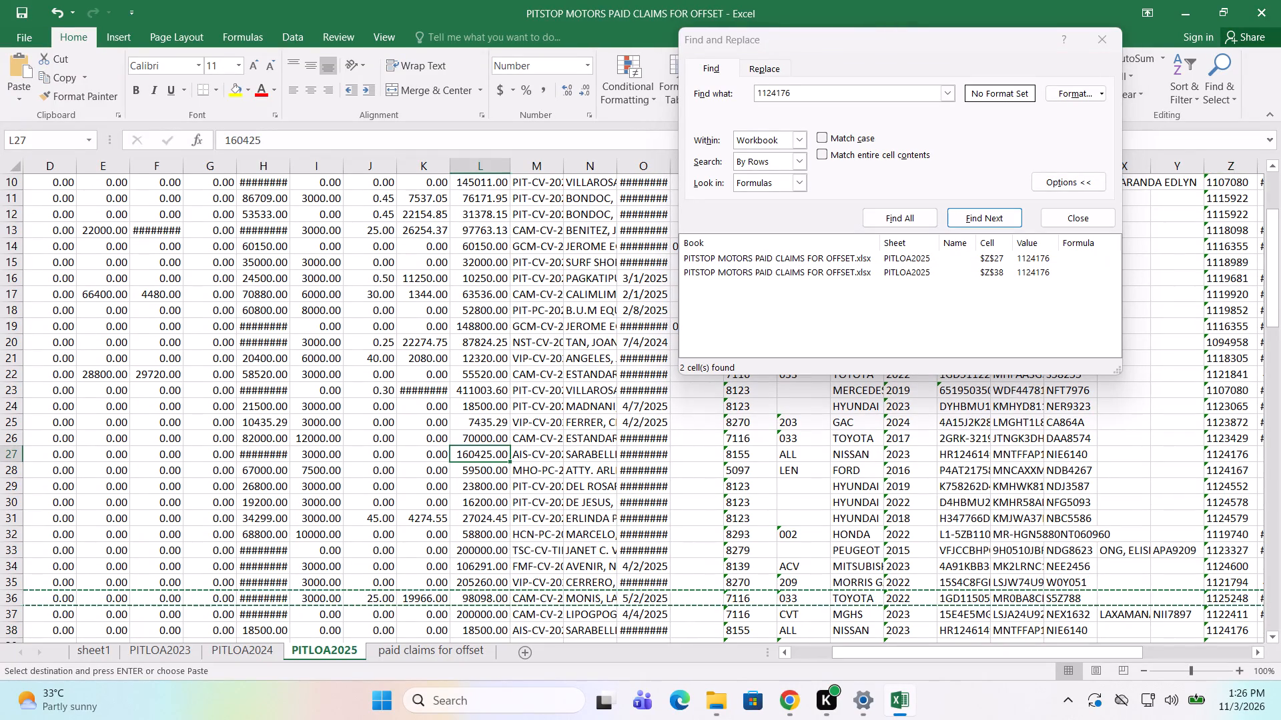
{"action": "left_click", "coordinate": [10, 455]}
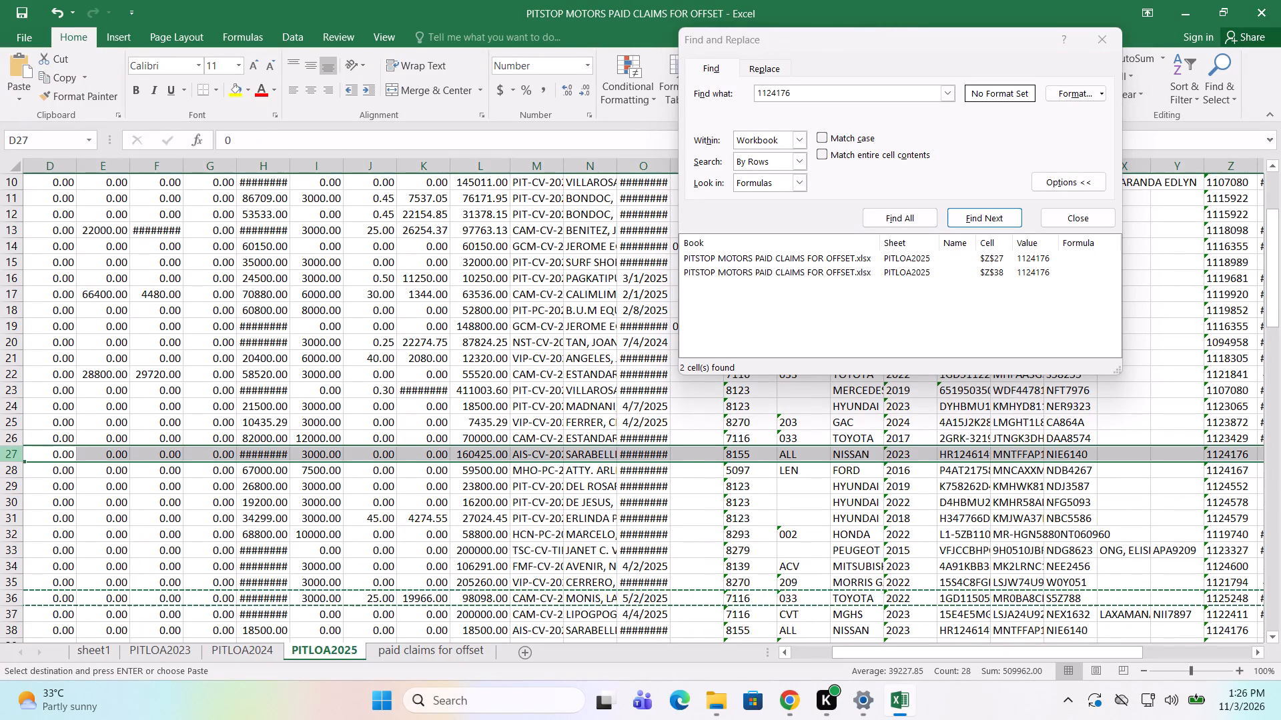
{"action": "left_click", "coordinate": [488, 451]}
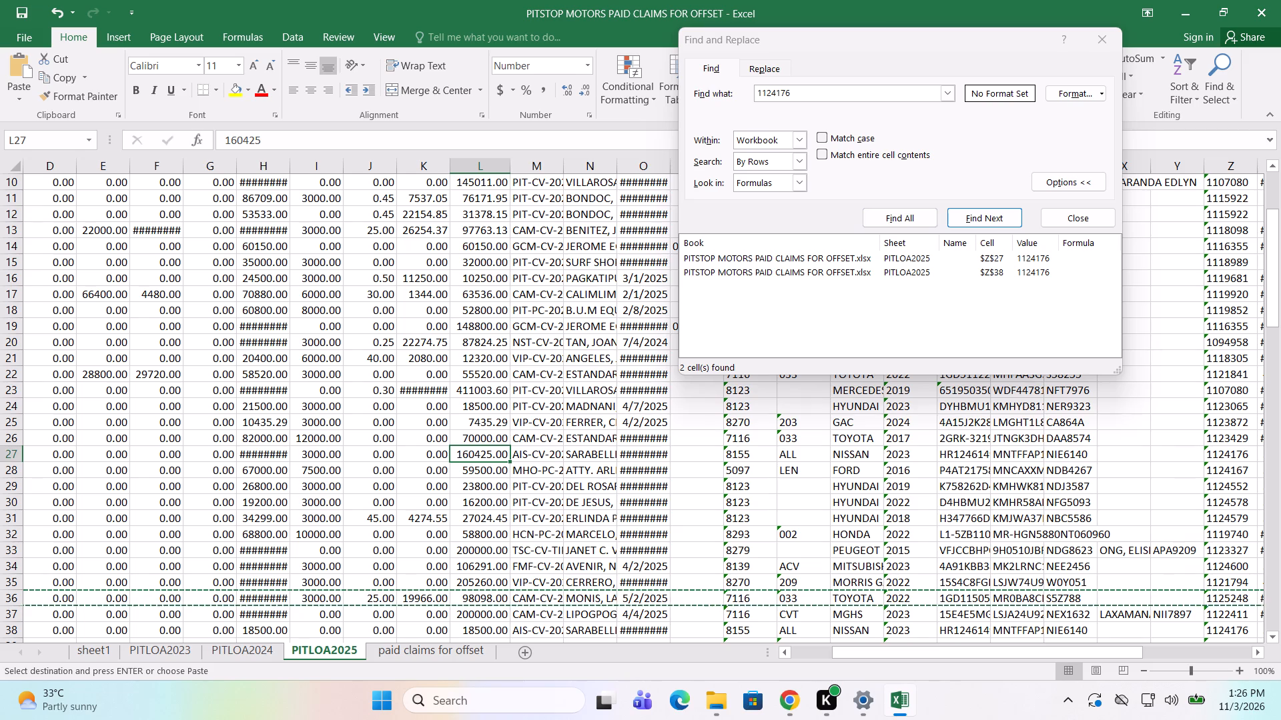
{"action": "left_click", "coordinate": [492, 632], "text": "ctrl"}
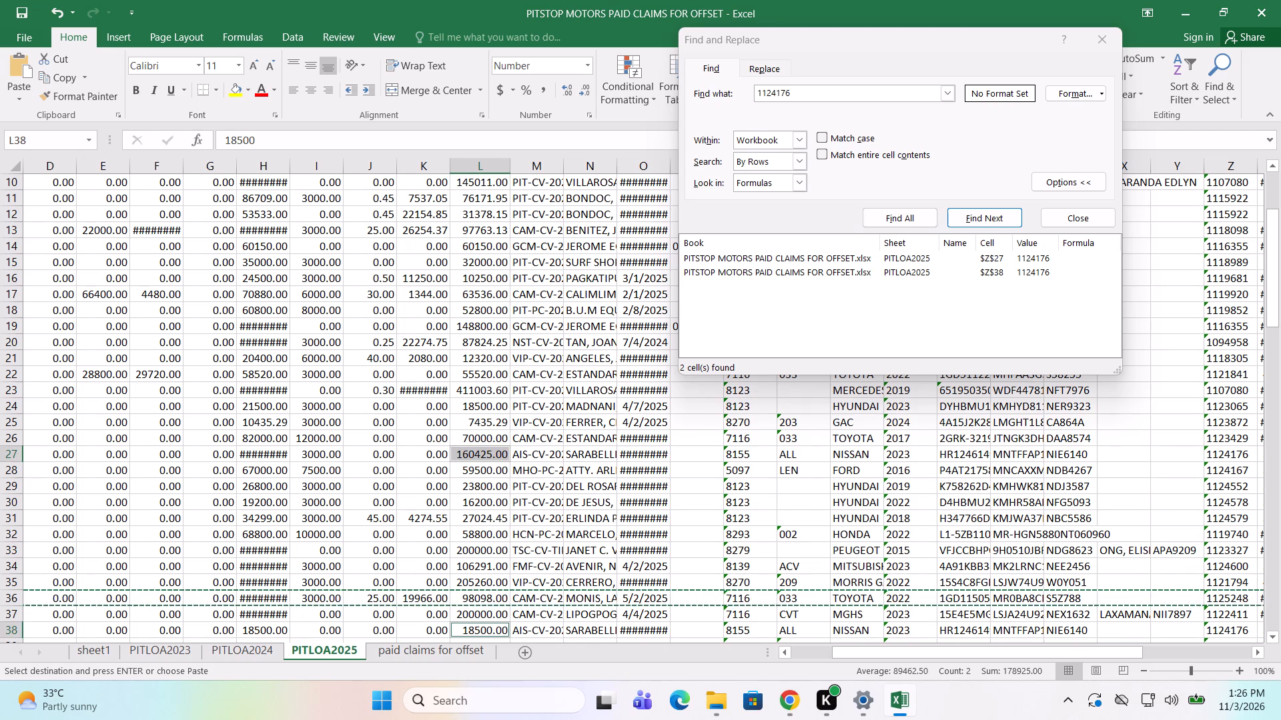
{"action": "left_click", "coordinate": [17, 454]}
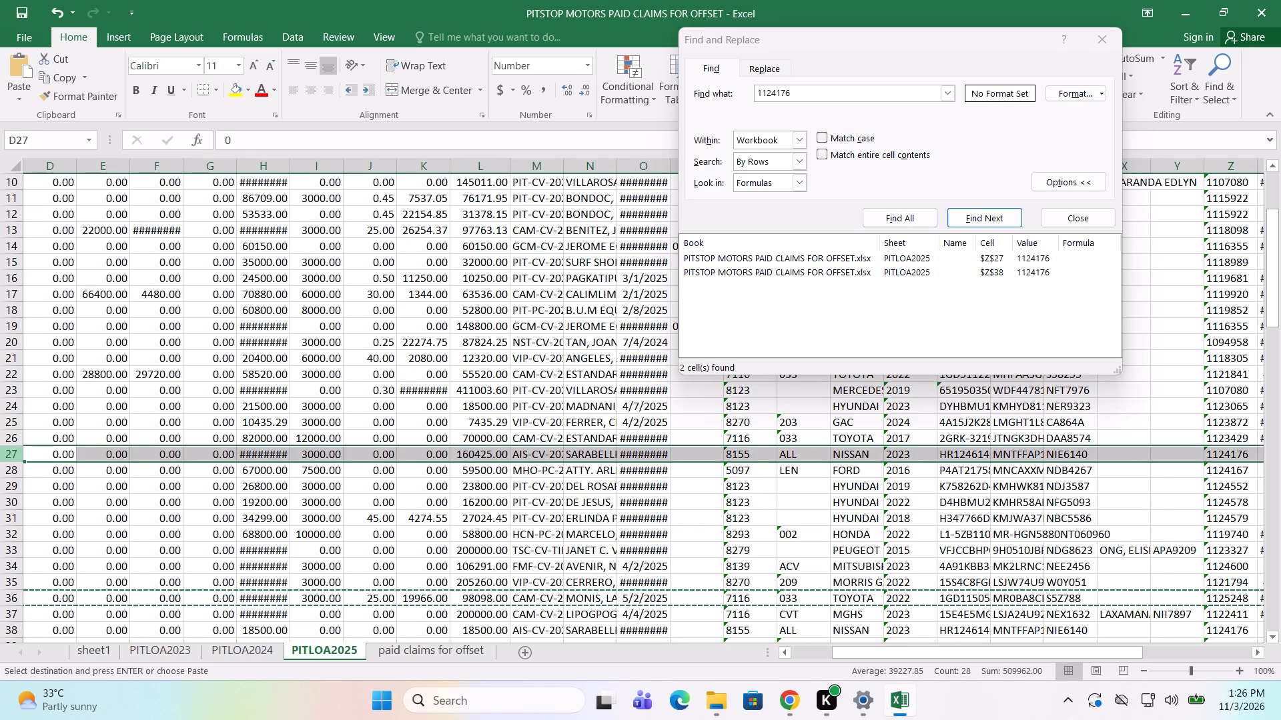
{"action": "key", "text": "ctrl+c"}
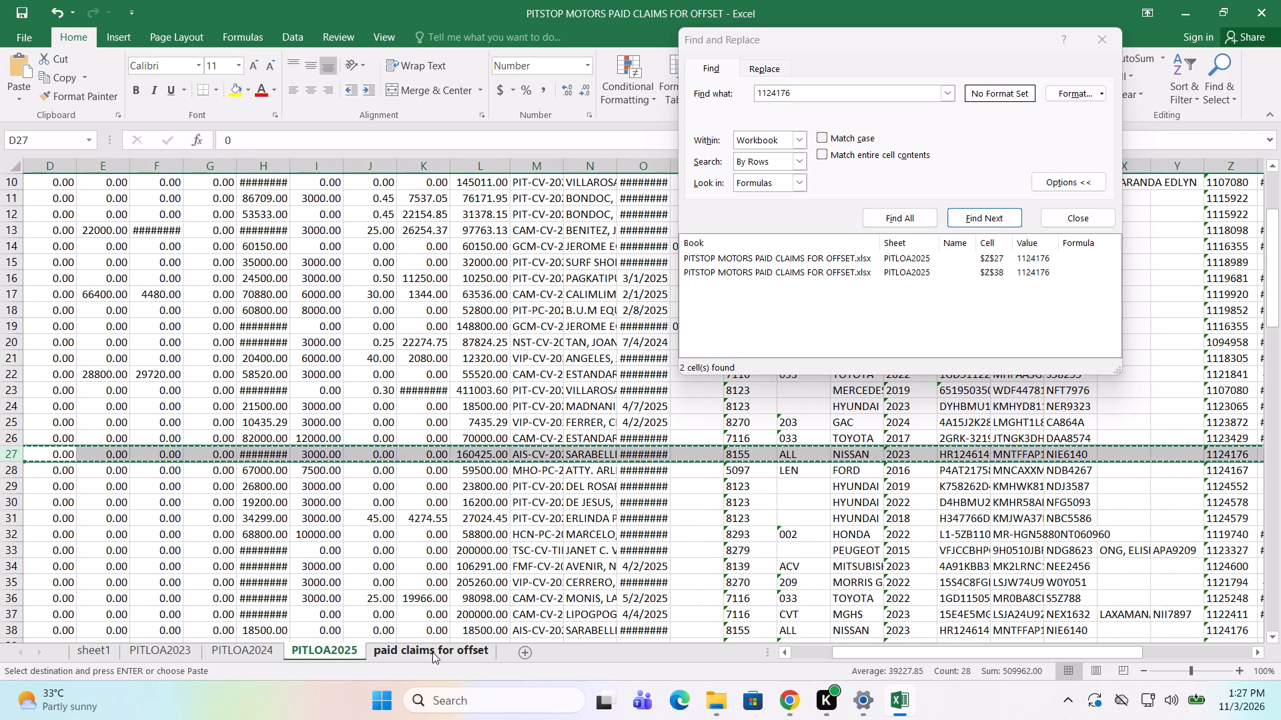
{"action": "left_click", "coordinate": [427, 652]}
{"action": "left_click", "coordinate": [8, 525]}
{"action": "left_click", "coordinate": [7, 519]}
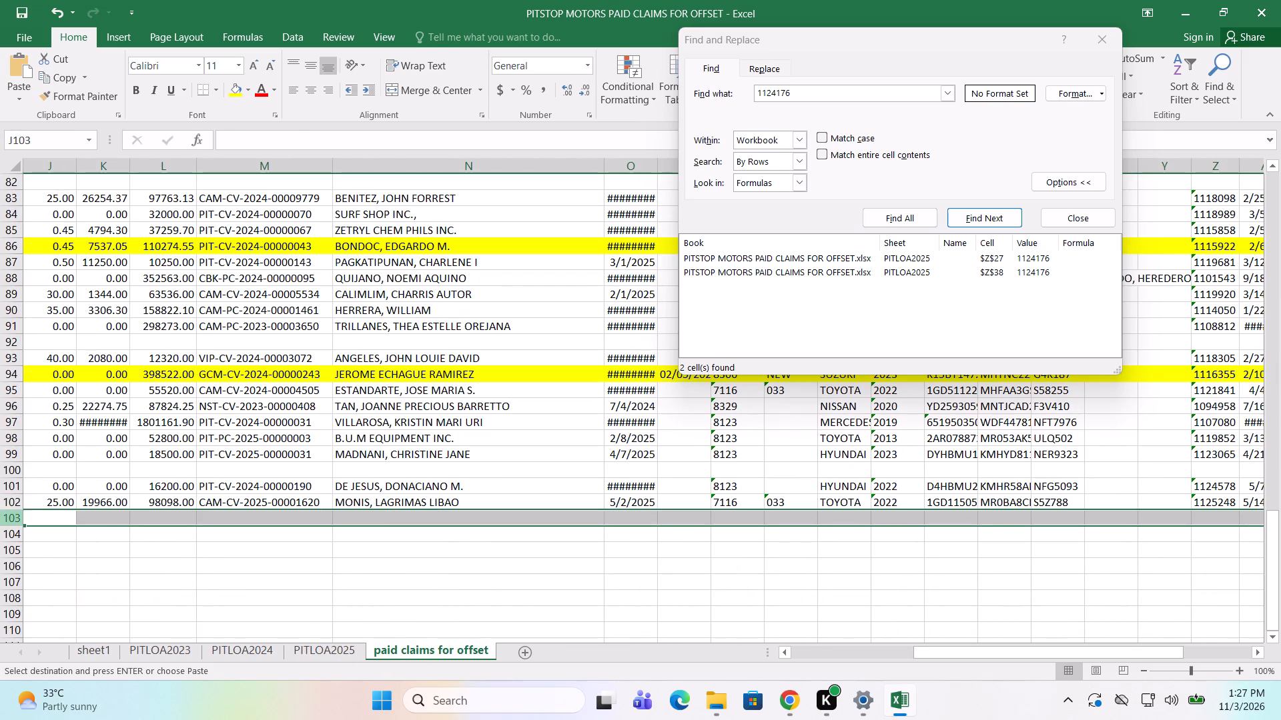
{"action": "key", "text": "ctrl+v"}
{"action": "left_click", "coordinate": [144, 521]}
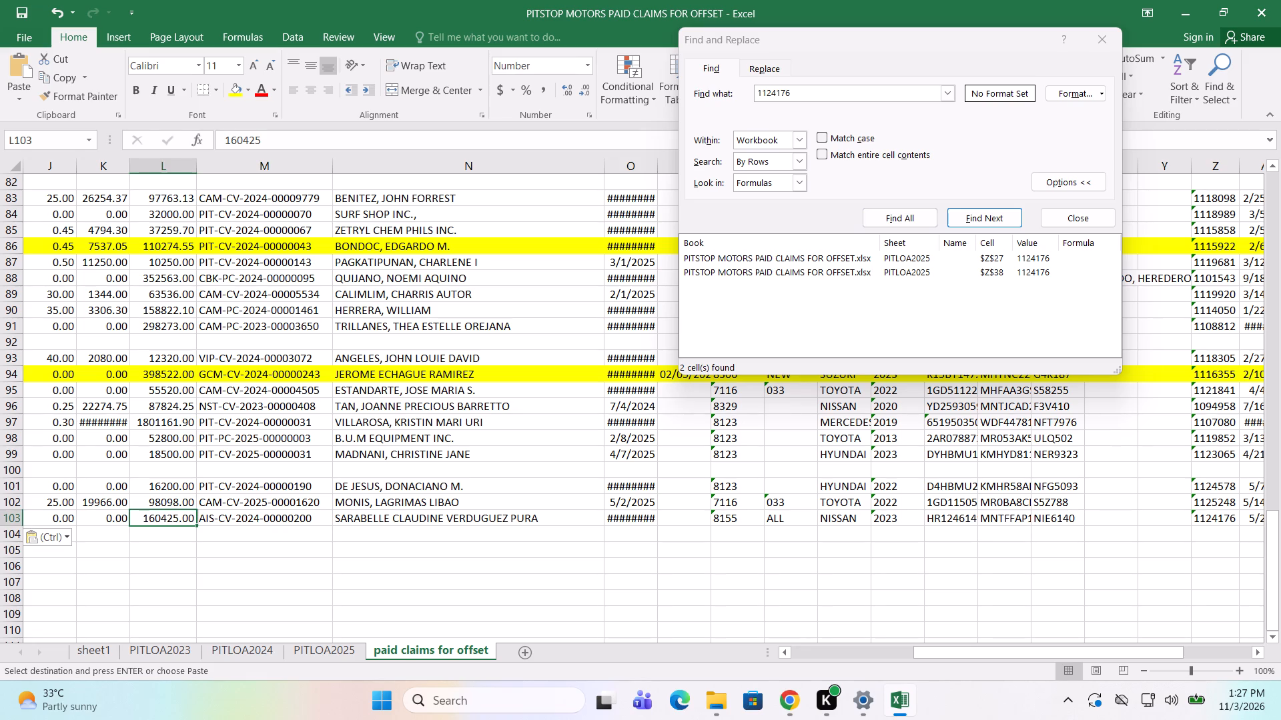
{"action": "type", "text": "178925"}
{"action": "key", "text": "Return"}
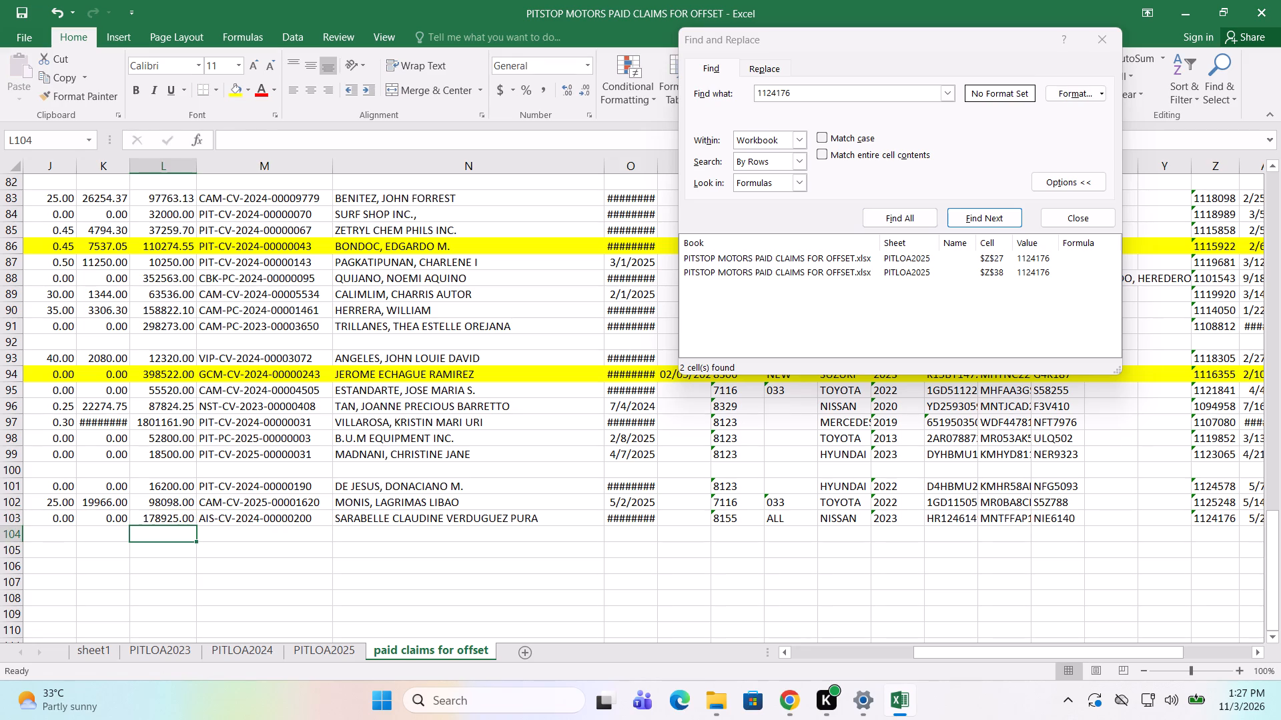
{"action": "left_click", "coordinate": [823, 92]}
{"action": "key", "text": "BackSpace"}
{"action": "key", "text": "BackSpace"}
{"action": "key", "text": "BackSpace"}
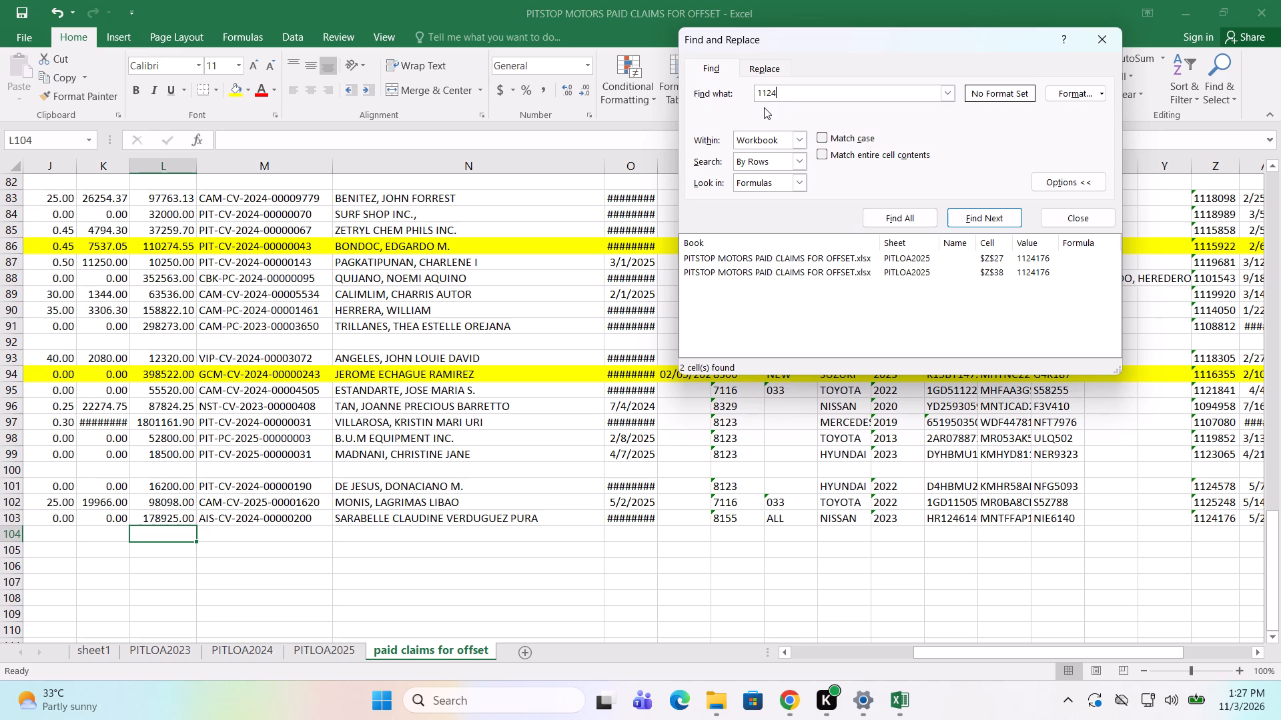
{"action": "key", "text": "BackSpace"}
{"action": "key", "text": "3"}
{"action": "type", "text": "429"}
{"action": "left_click", "coordinate": [898, 219]}
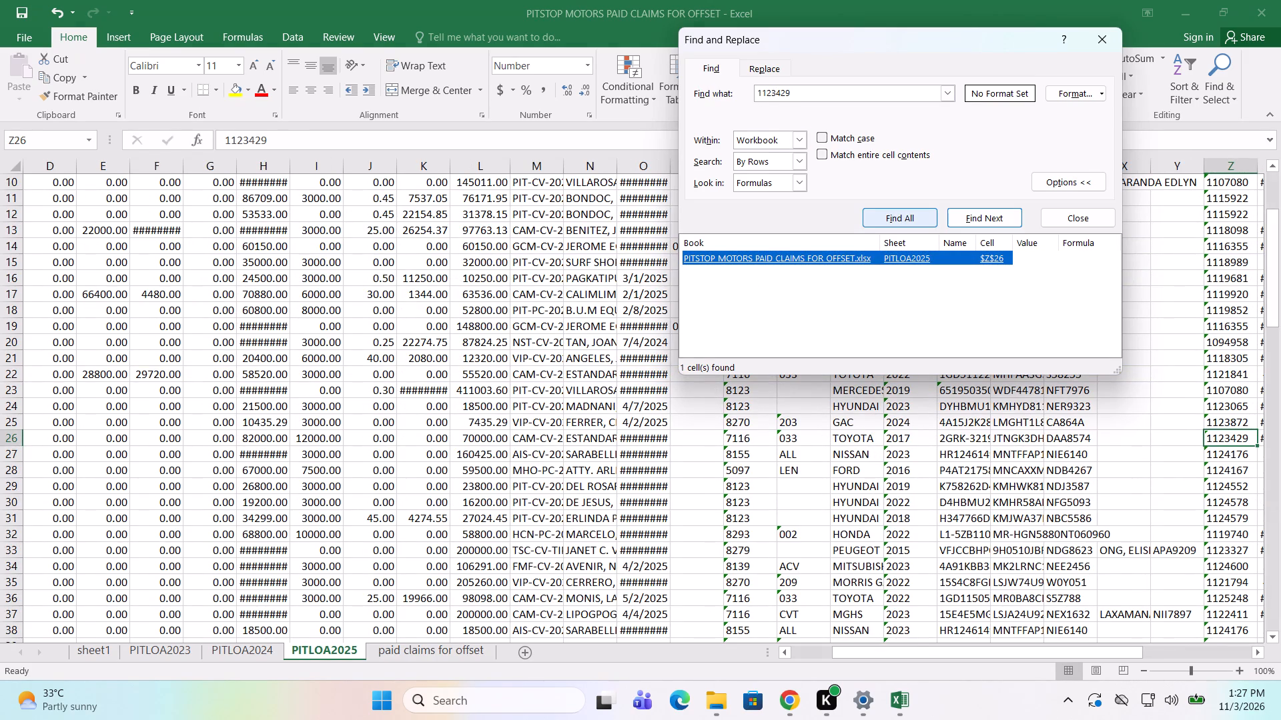
{"action": "left_click", "coordinate": [18, 436]}
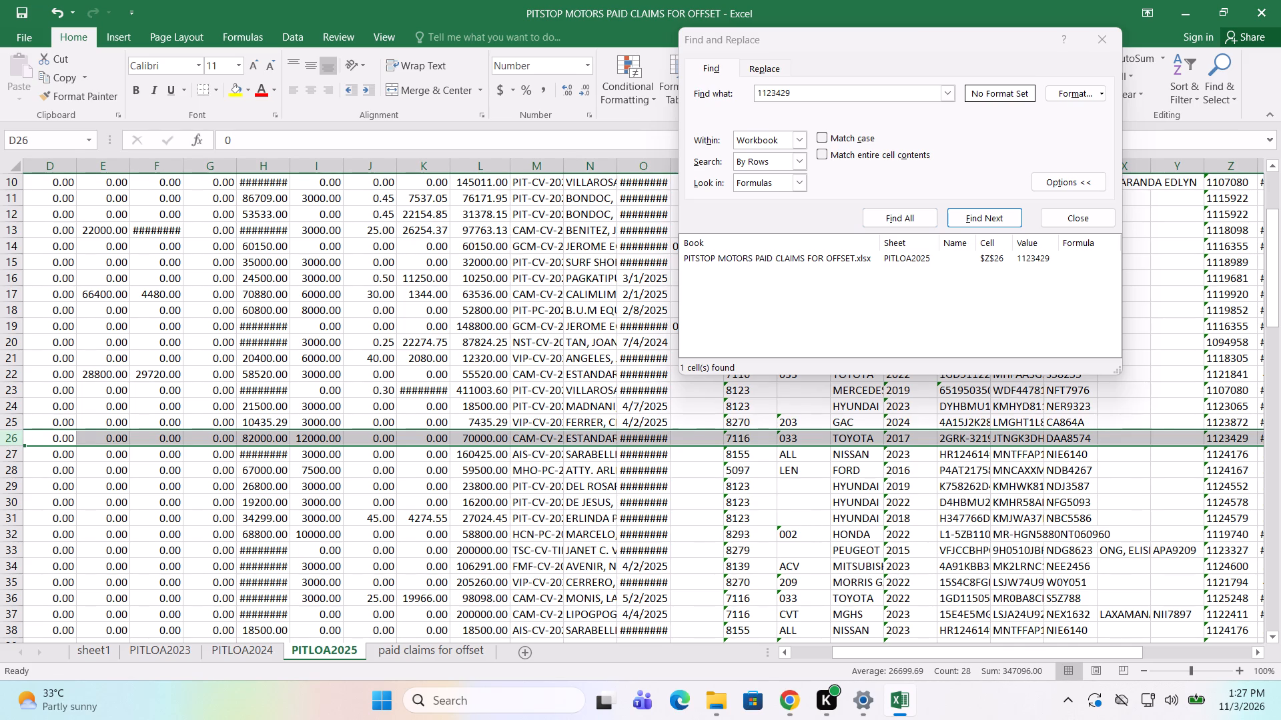
{"action": "key", "text": "ctrl+c"}
{"action": "left_click", "coordinate": [468, 647]}
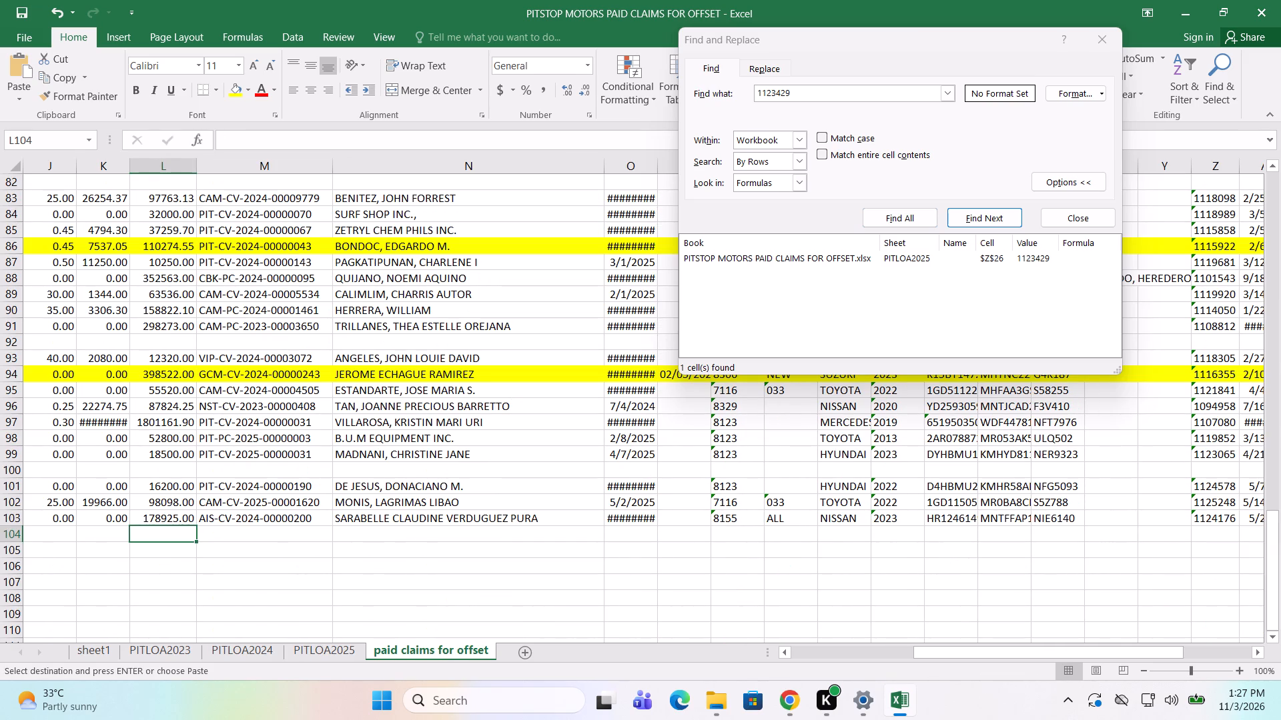
{"action": "left_click", "coordinate": [13, 536]}
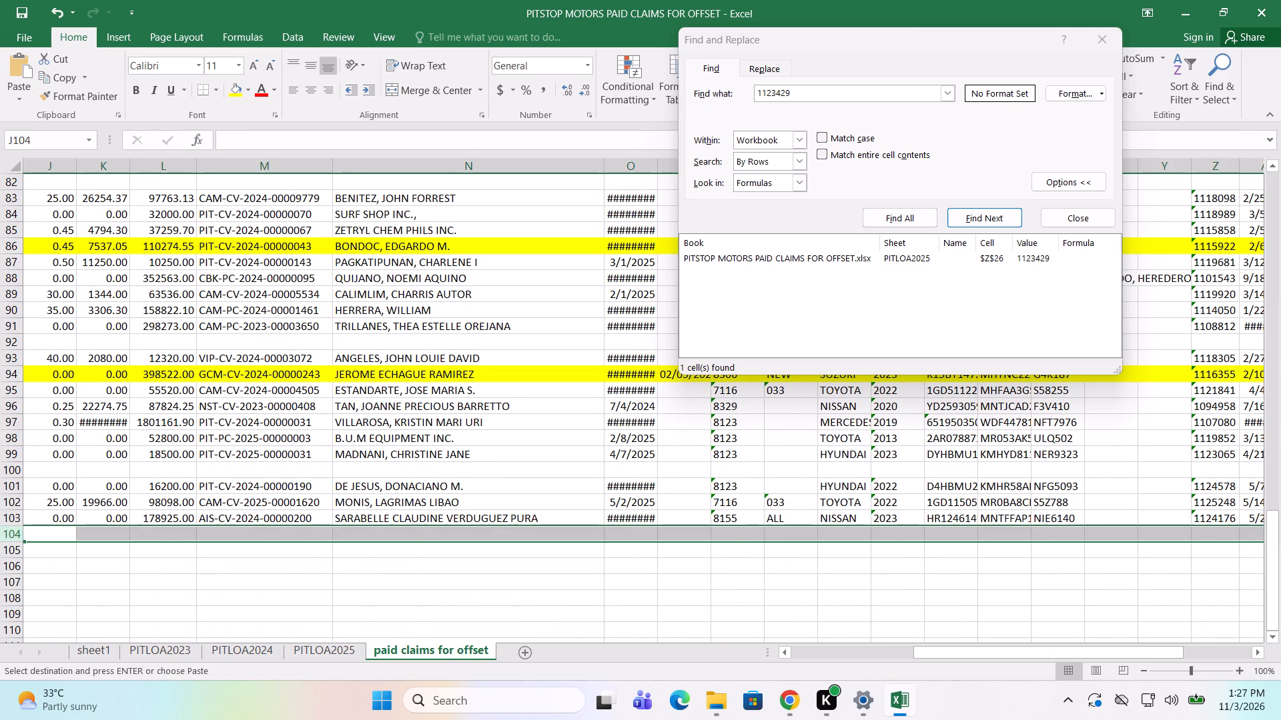
{"action": "key", "text": "ctrl+v"}
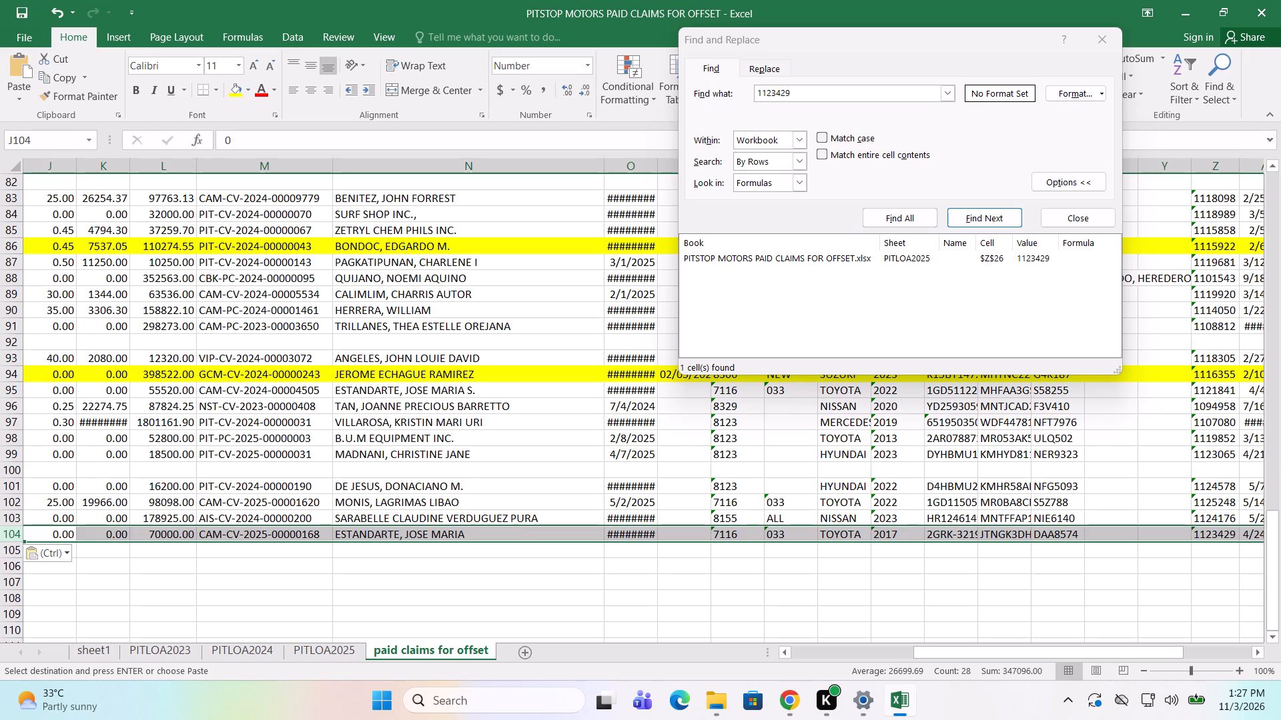
{"action": "left_click", "coordinate": [809, 97]}
{"action": "key", "text": "BackSpace"}
{"action": "key", "text": "BackSpace"}
{"action": "key", "text": "BackSpace"}
{"action": "key", "text": "BackSpace"}
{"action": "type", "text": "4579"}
{"action": "left_click", "coordinate": [897, 225]}
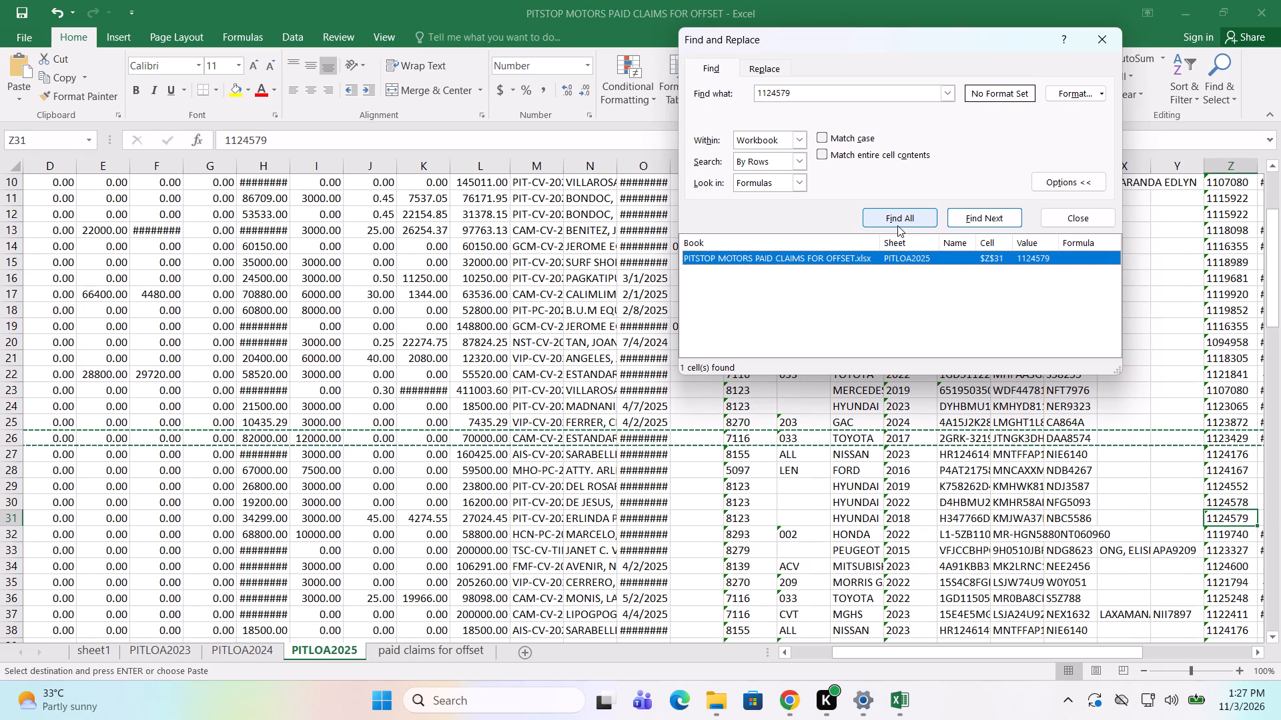
{"action": "left_click", "coordinate": [11, 516]}
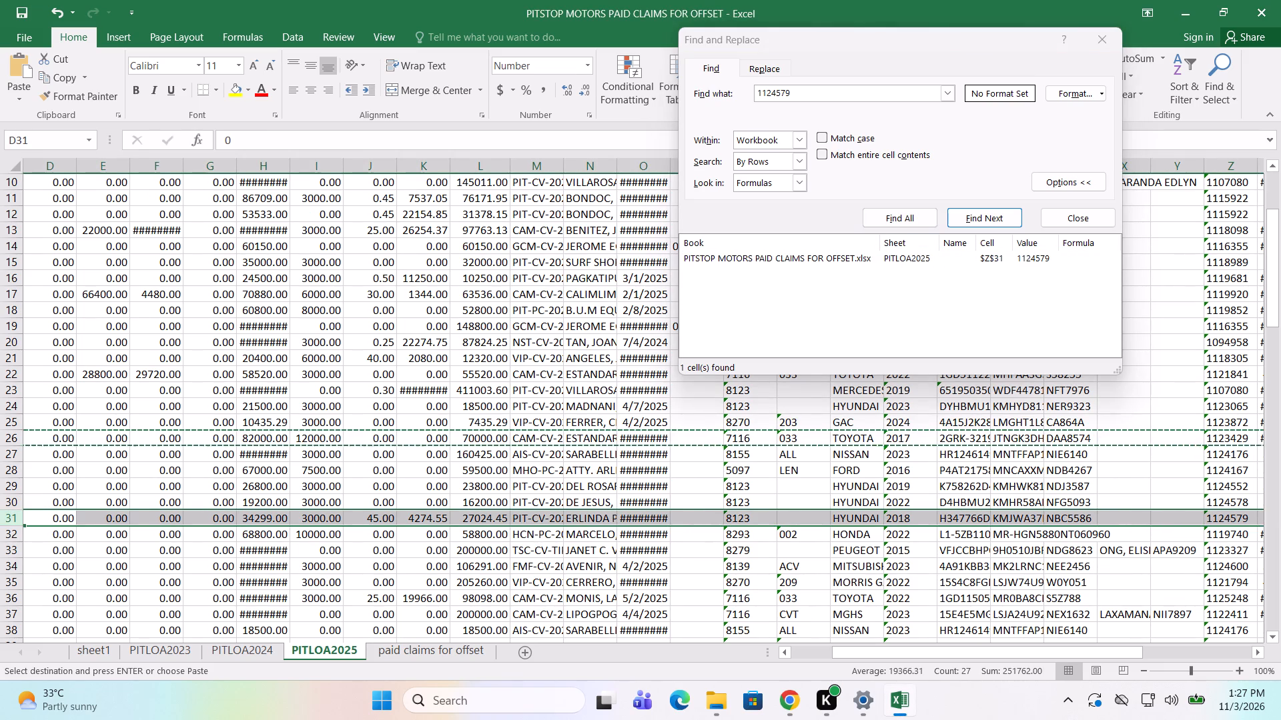
{"action": "key", "text": "ctrl+c"}
{"action": "left_click", "coordinate": [434, 647]}
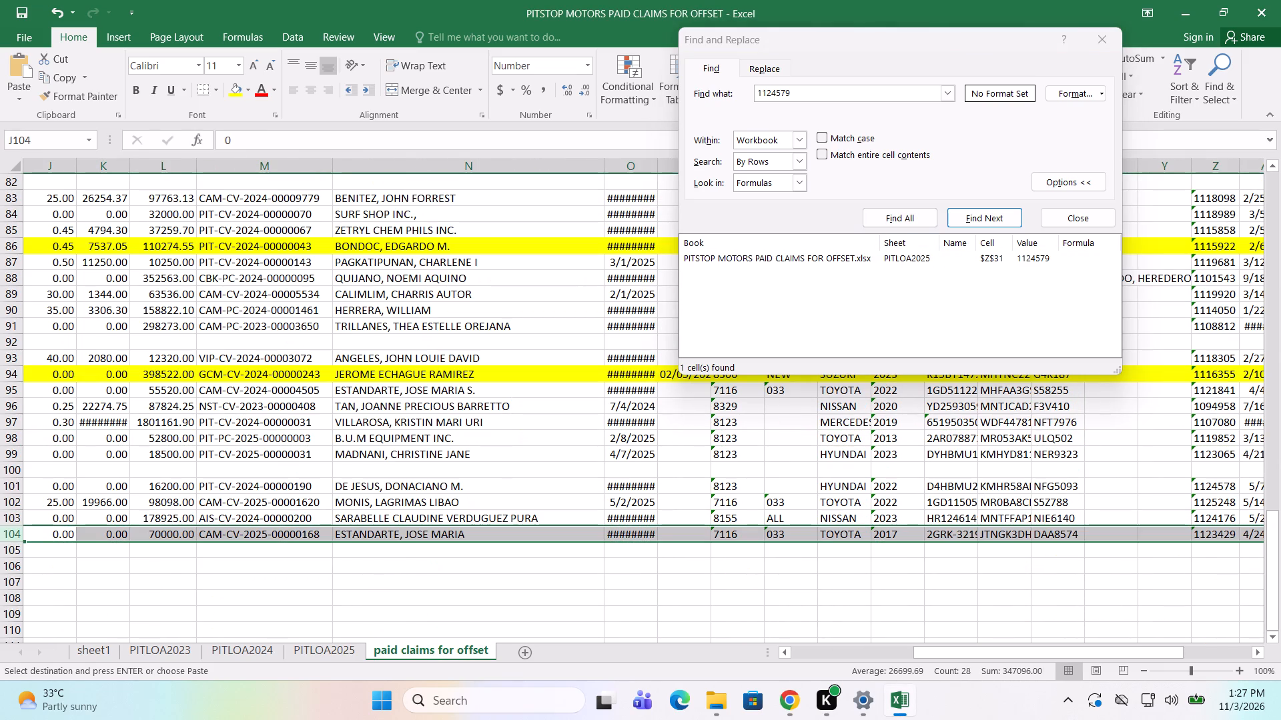
{"action": "left_click", "coordinate": [11, 551]}
{"action": "key", "text": "ctrl+v"}
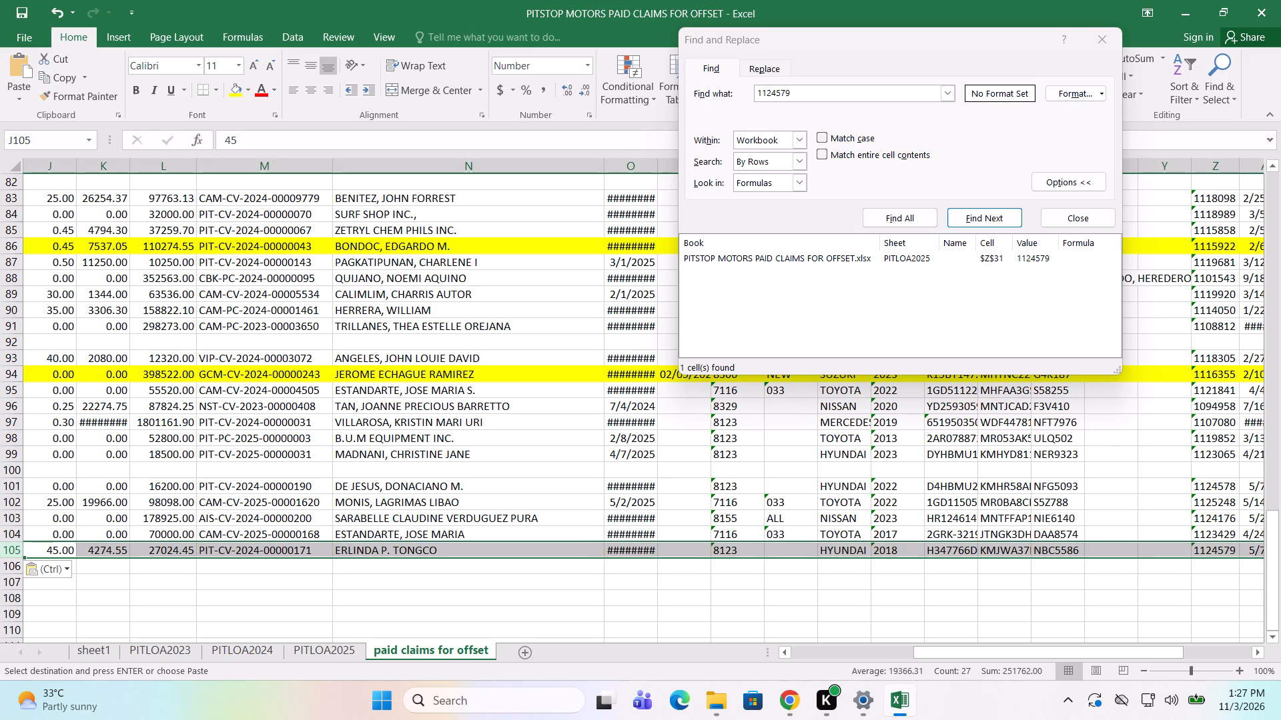
{"action": "left_click", "coordinate": [845, 93]}
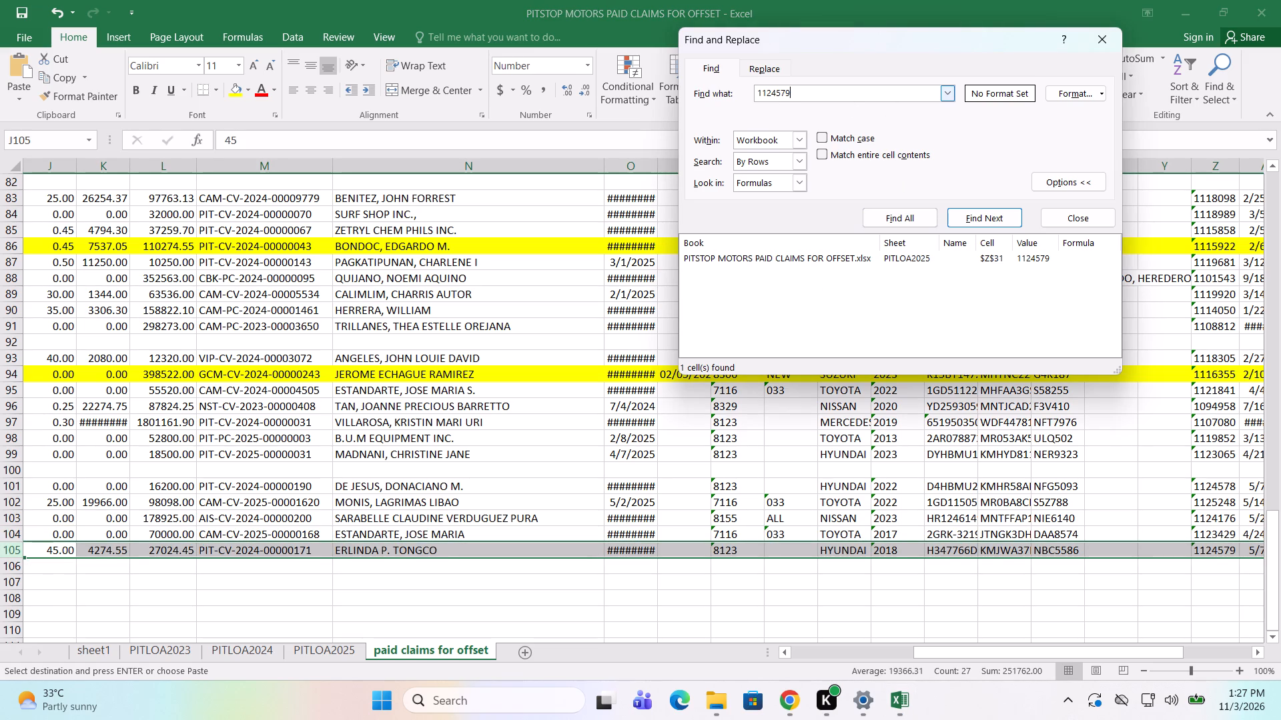
{"action": "key", "text": "BackSpace"}
{"action": "key", "text": "BackSpace"}
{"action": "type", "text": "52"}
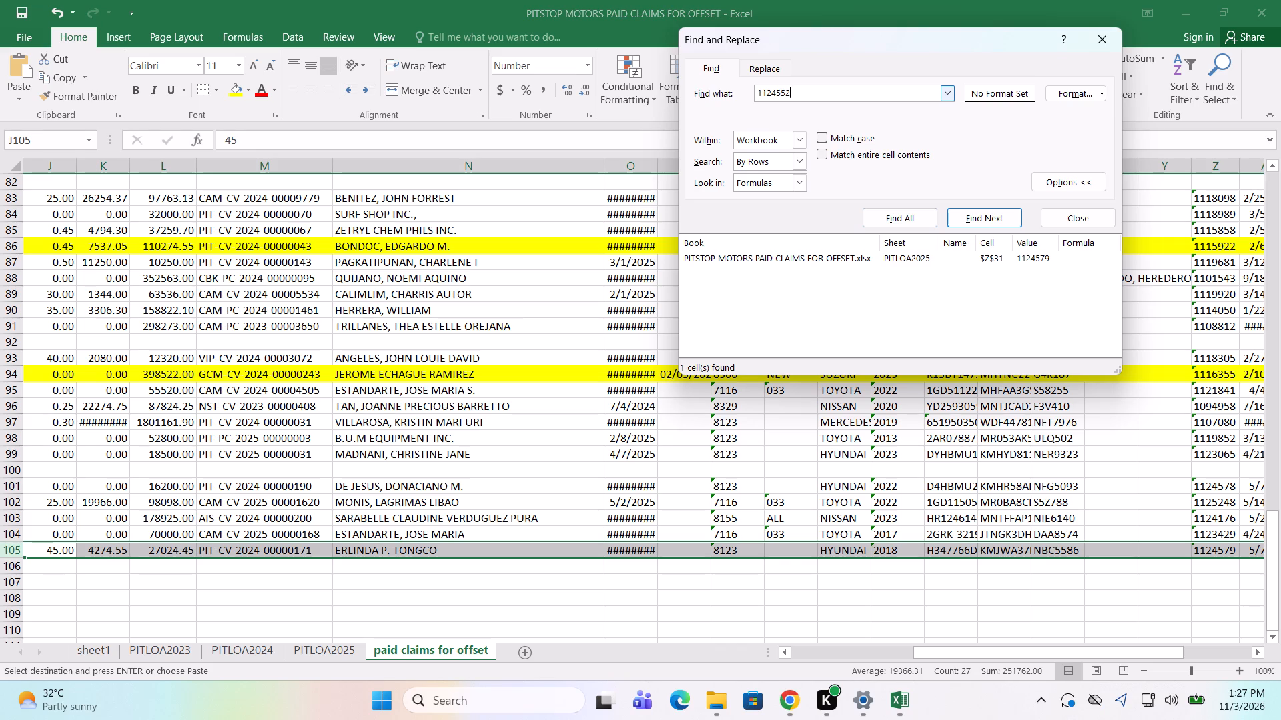
{"action": "left_click", "coordinate": [915, 223]}
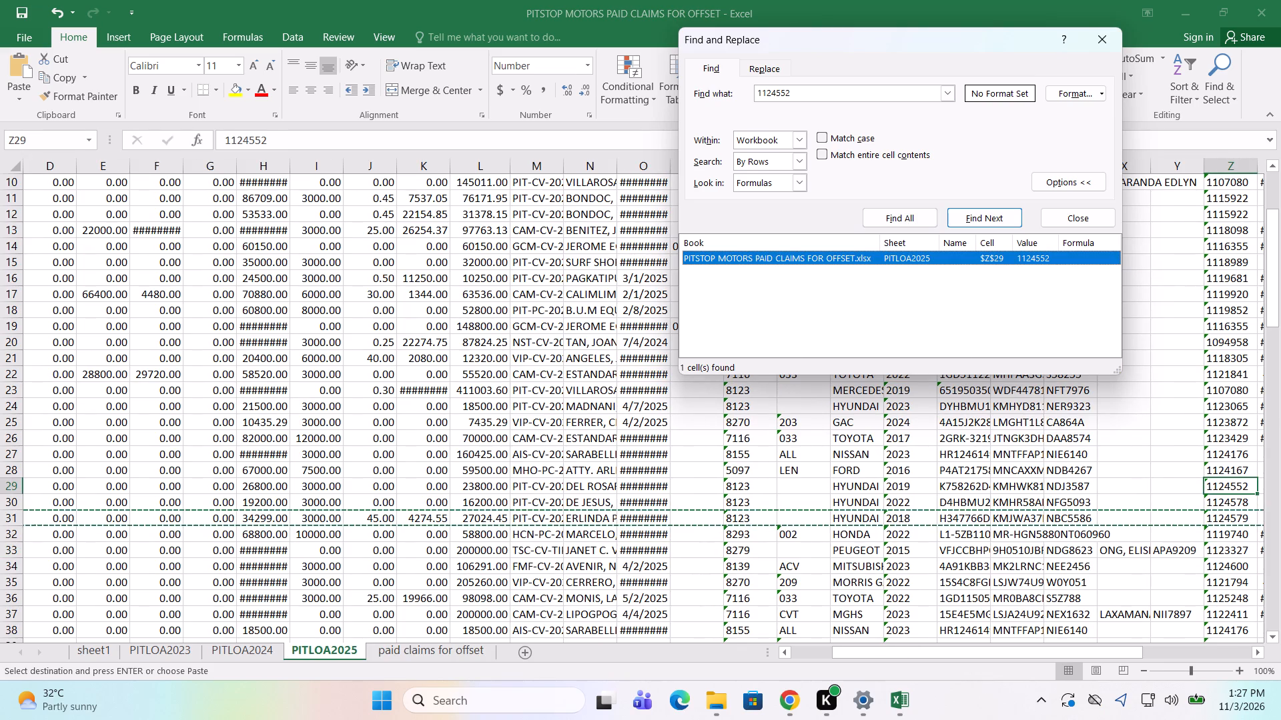
{"action": "left_click", "coordinate": [15, 515]}
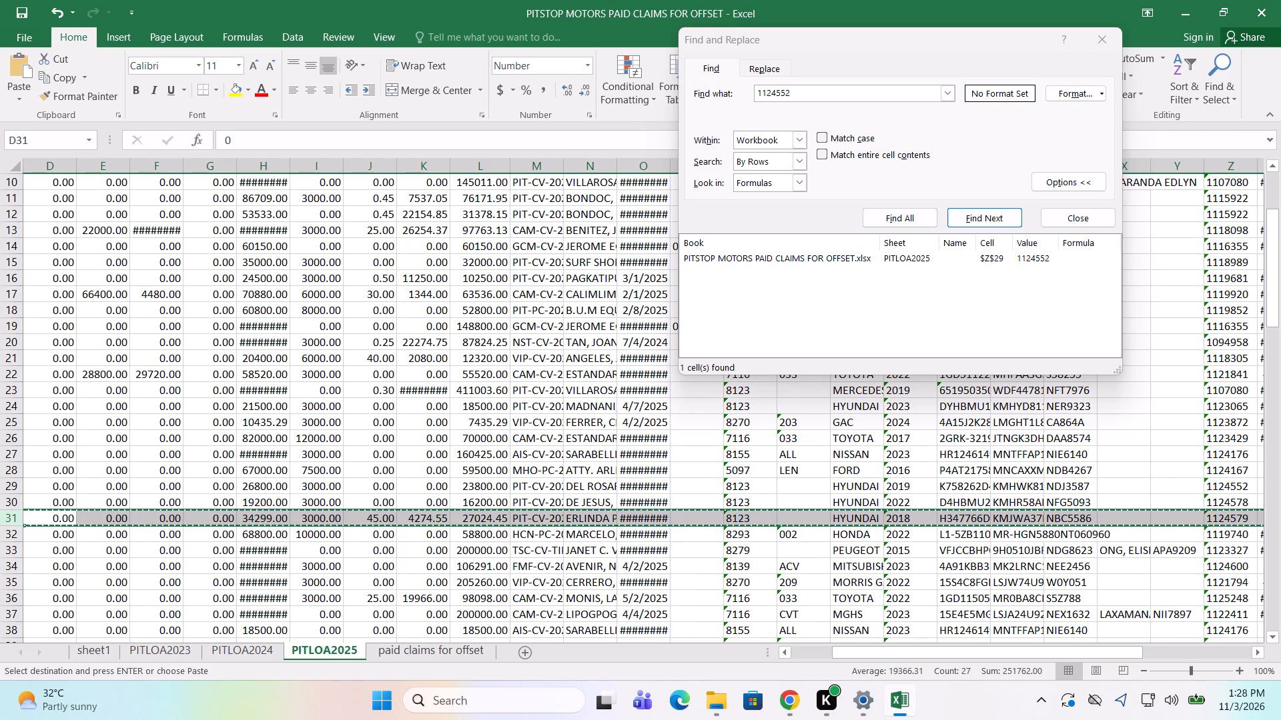
{"action": "left_click", "coordinate": [896, 218]}
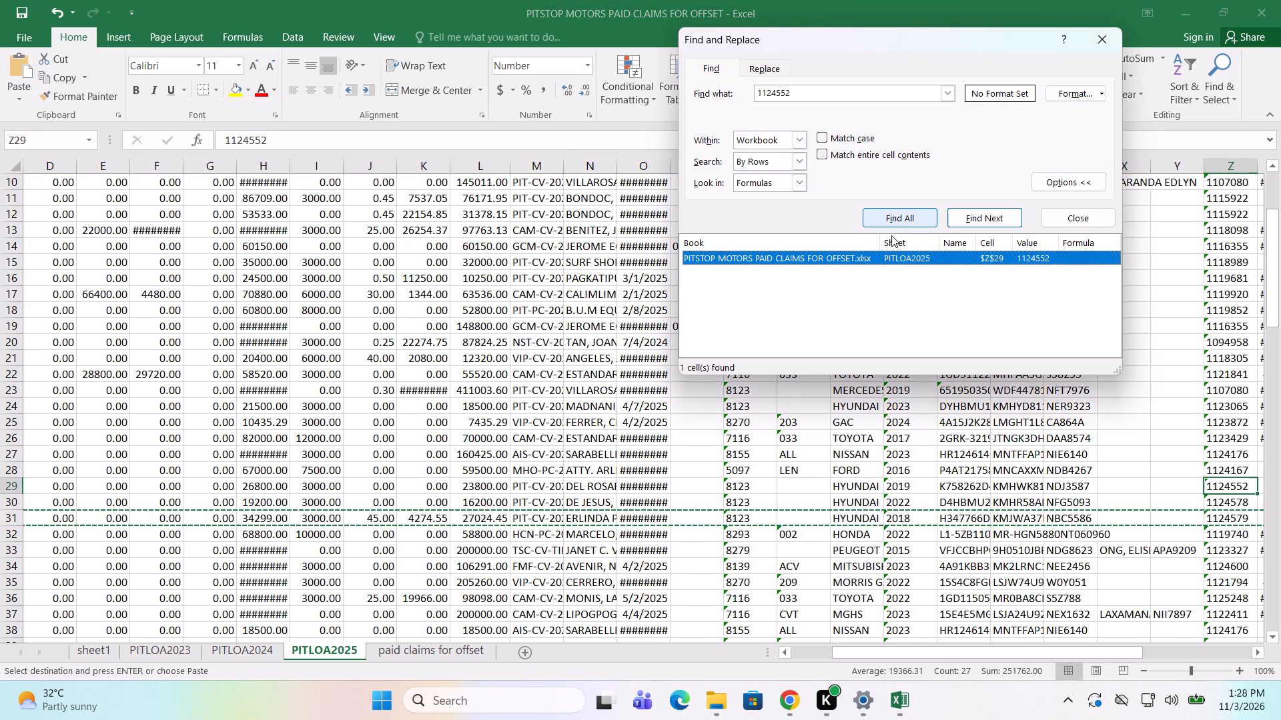
{"action": "left_click", "coordinate": [9, 489]}
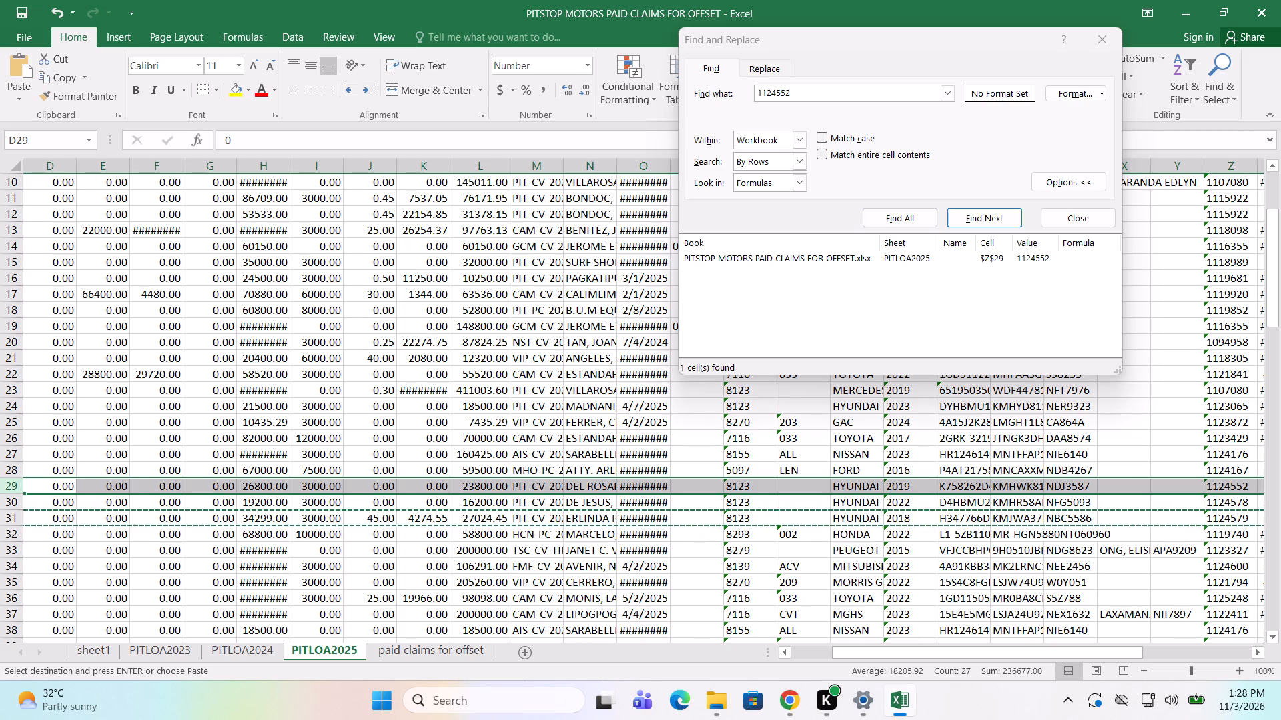
{"action": "key", "text": "ctrl+c"}
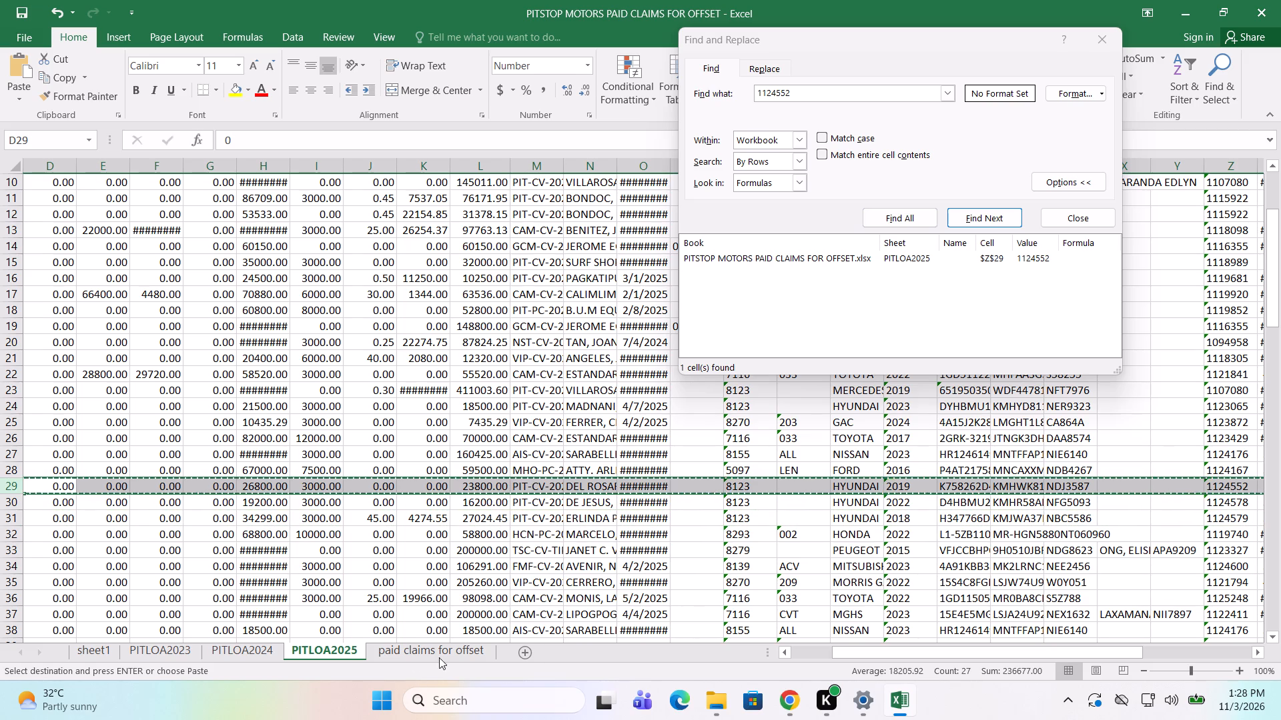
{"action": "left_click", "coordinate": [440, 655]}
{"action": "left_click", "coordinate": [23, 565]}
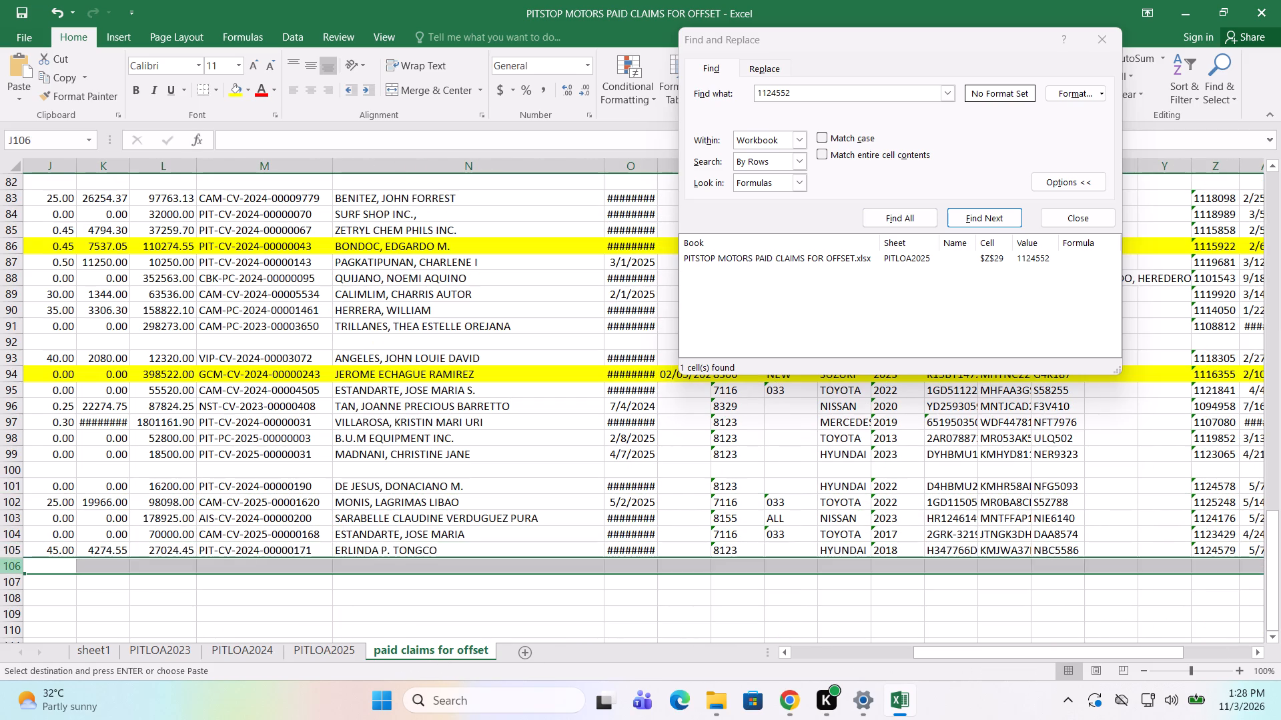
{"action": "key", "text": "ctrl+v"}
{"action": "left_click", "coordinate": [314, 589]}
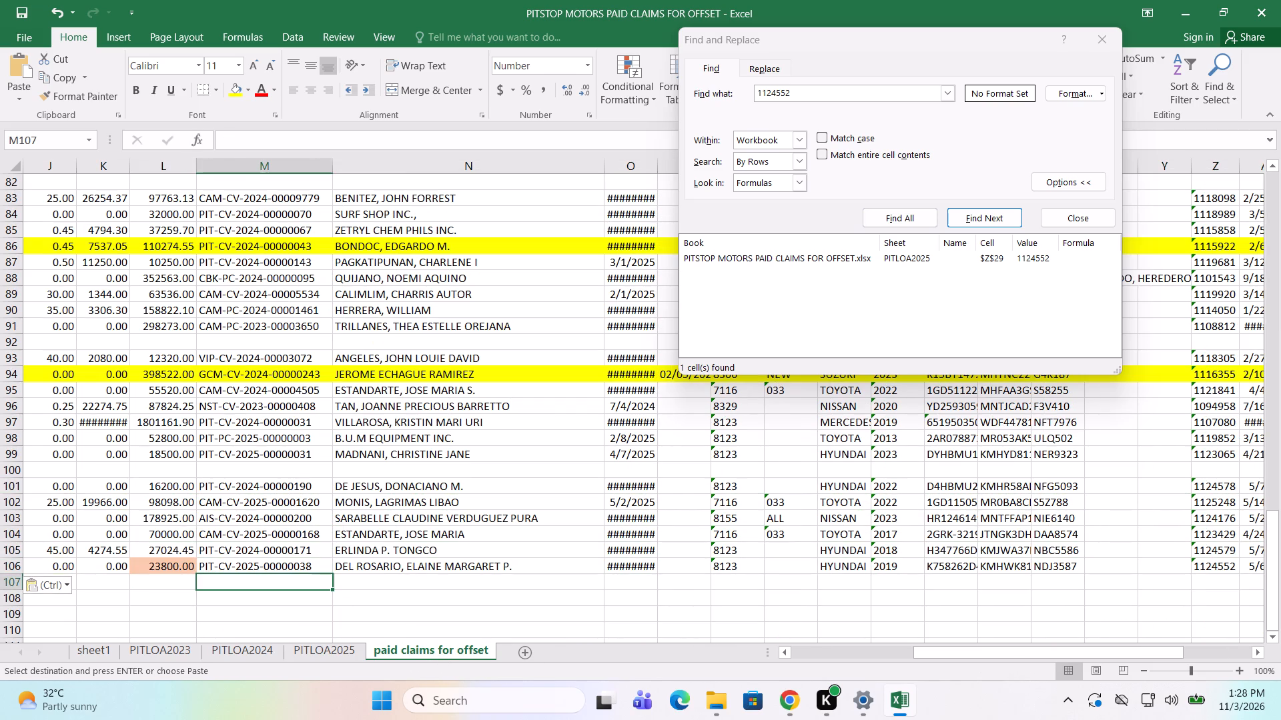
Review the earlier rows of the paid claims for offset sheet, checking the LOA amounts with orange highlighting.
{"action": "scroll", "coordinate": [229, 613], "scroll_direction": "up", "scroll_amount": 5}
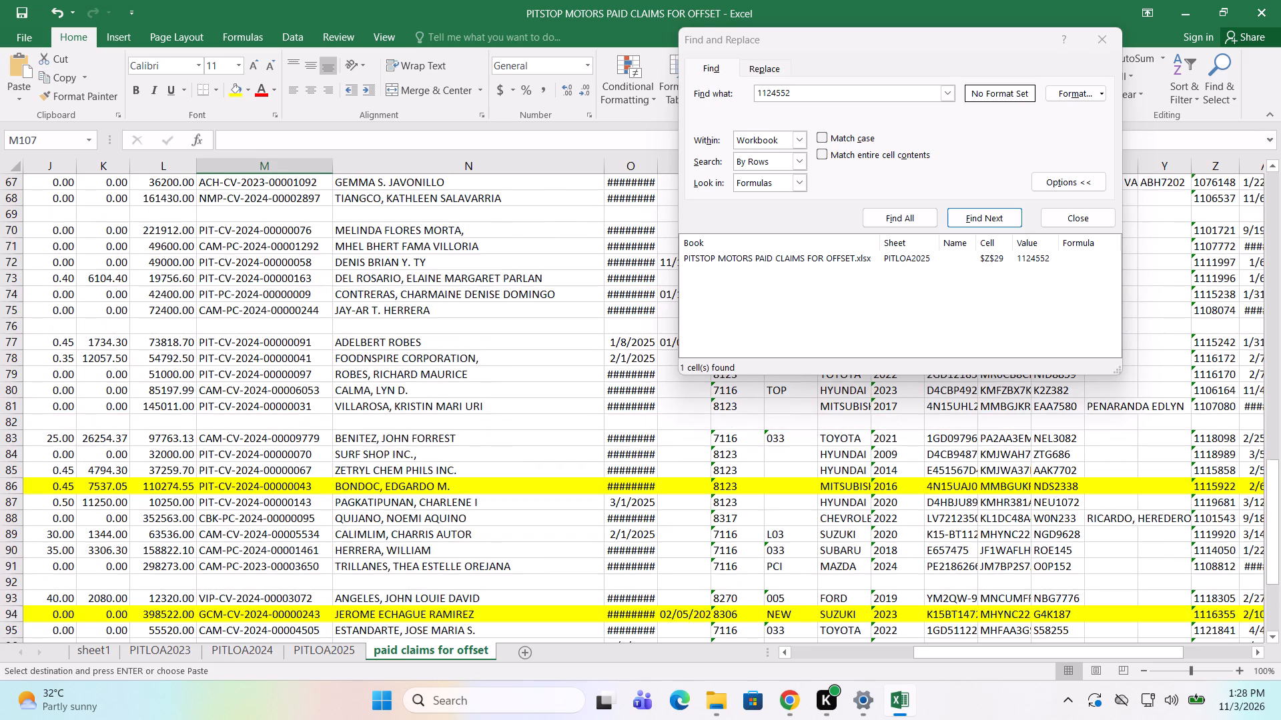
{"action": "scroll", "coordinate": [241, 607], "scroll_direction": "up", "scroll_amount": 10}
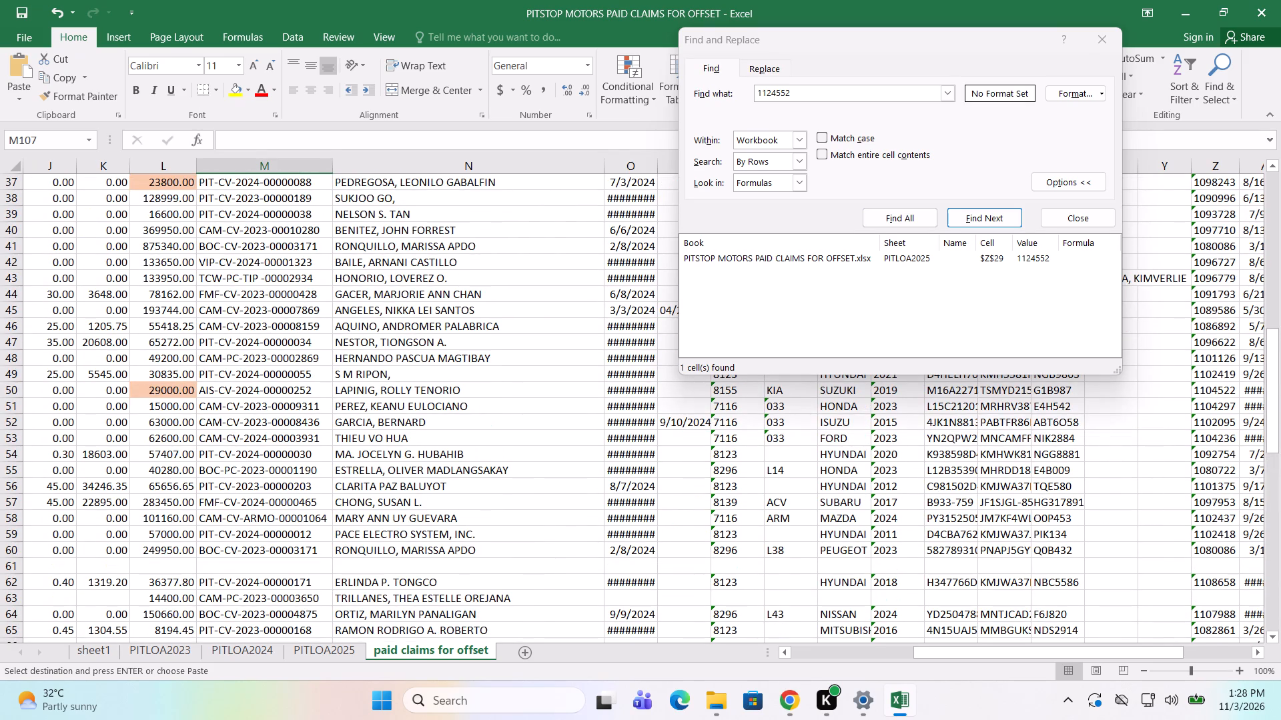
{"action": "scroll", "coordinate": [239, 549], "scroll_direction": "up", "scroll_amount": 2}
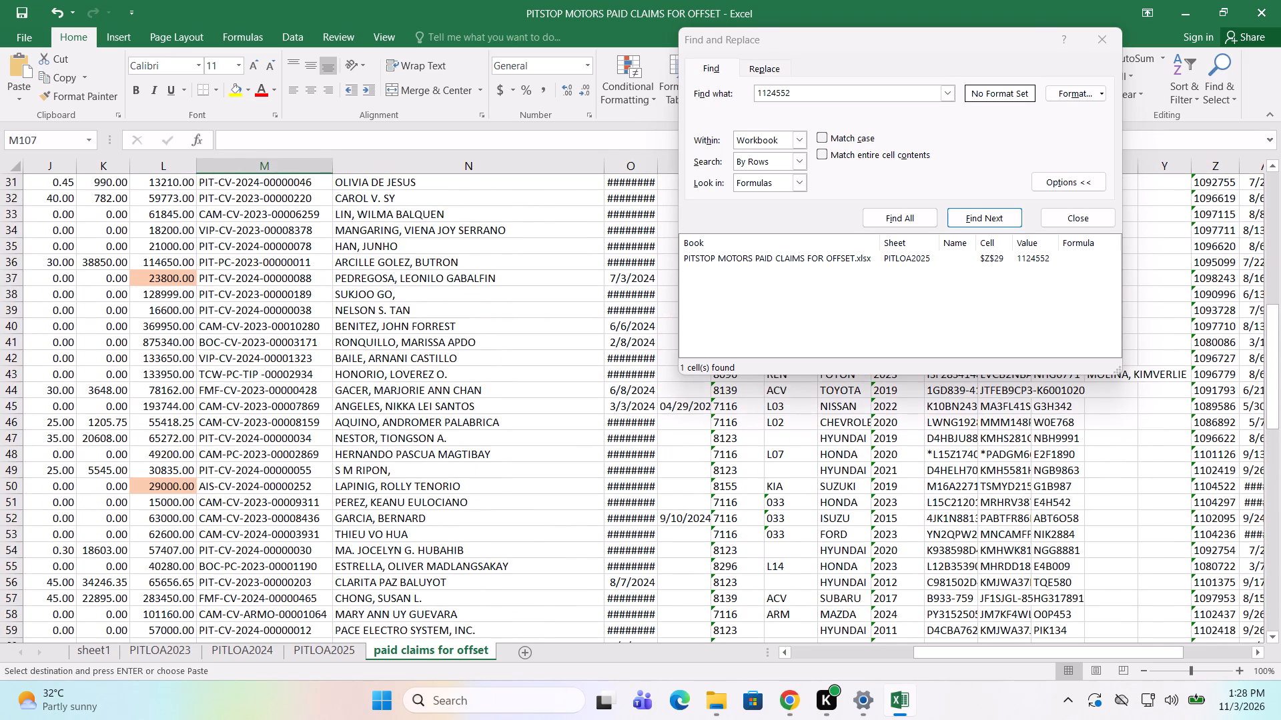
{"action": "scroll", "coordinate": [245, 547], "scroll_direction": "up", "scroll_amount": 2}
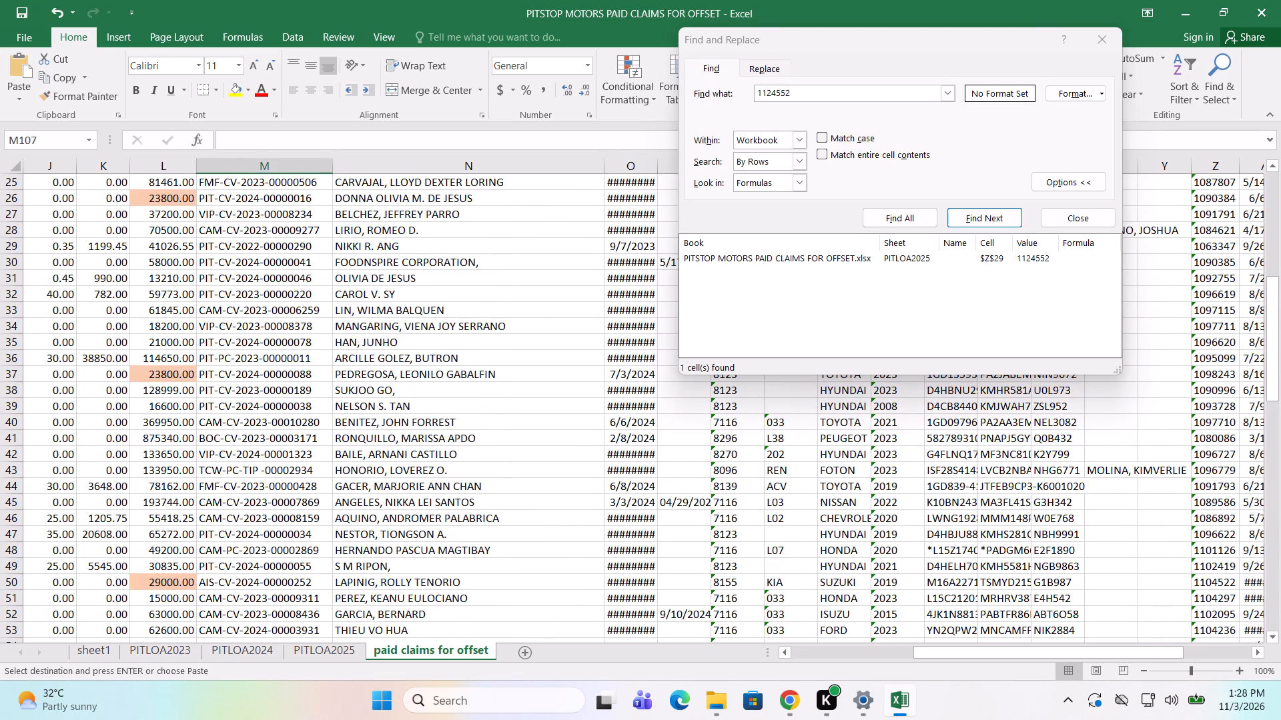
{"action": "scroll", "coordinate": [249, 544], "scroll_direction": "up", "scroll_amount": 1}
{"action": "scroll", "coordinate": [249, 544], "scroll_direction": "down", "scroll_amount": 1}
{"action": "scroll", "coordinate": [249, 544], "scroll_direction": "up", "scroll_amount": 2}
{"action": "scroll", "coordinate": [313, 379], "scroll_direction": "up", "scroll_amount": 1}
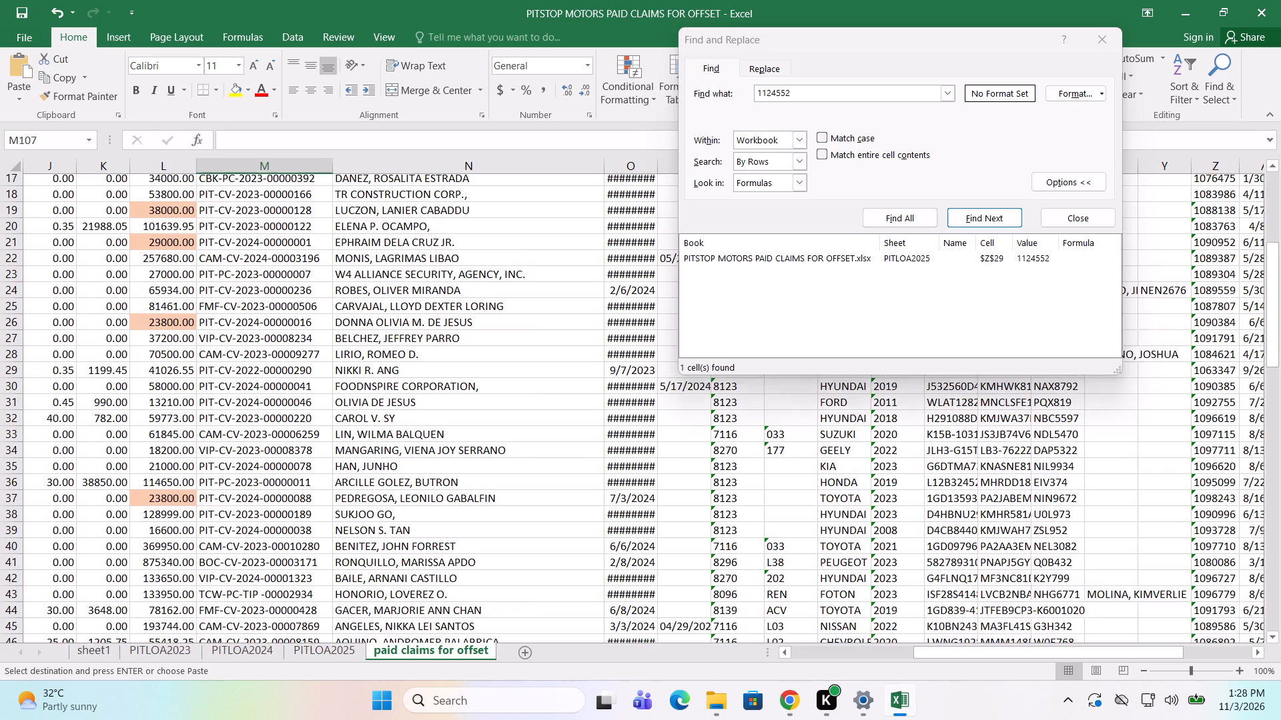
{"action": "scroll", "coordinate": [313, 379], "scroll_direction": "up", "scroll_amount": 9}
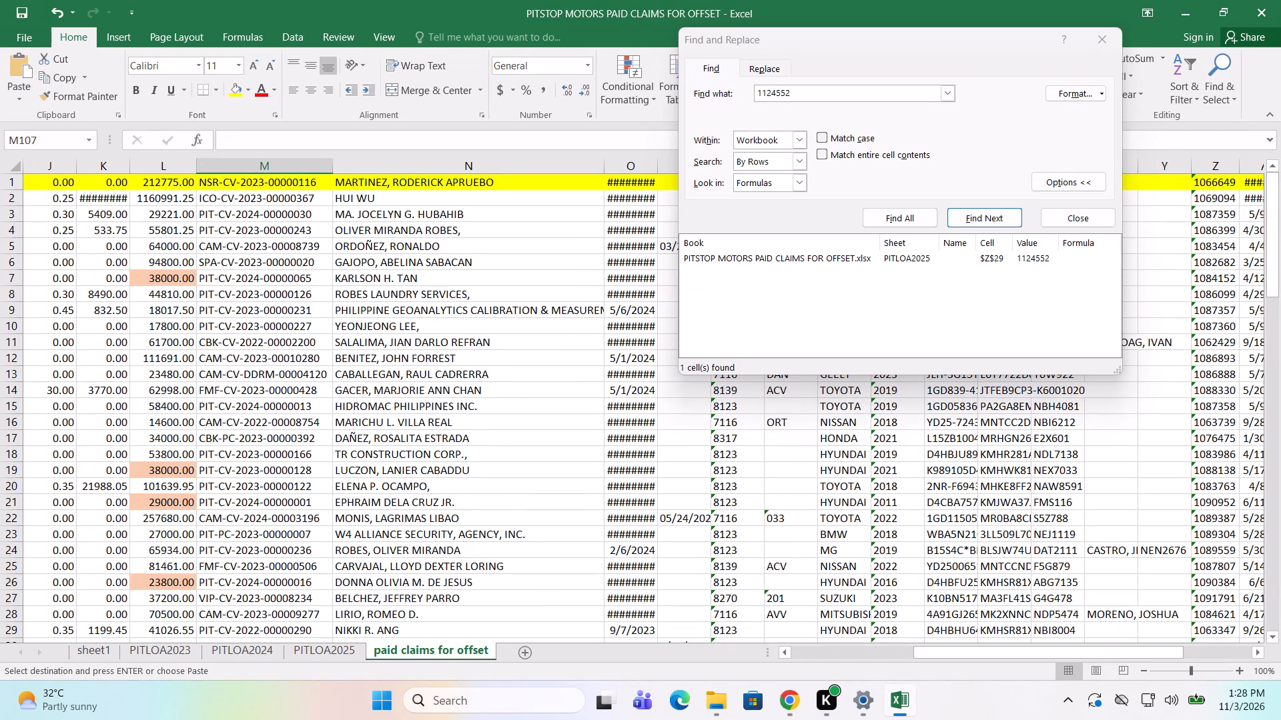
{"action": "scroll", "coordinate": [296, 435], "scroll_direction": "down", "scroll_amount": 20}
{"action": "scroll", "coordinate": [311, 455], "scroll_direction": "down", "scroll_amount": 8}
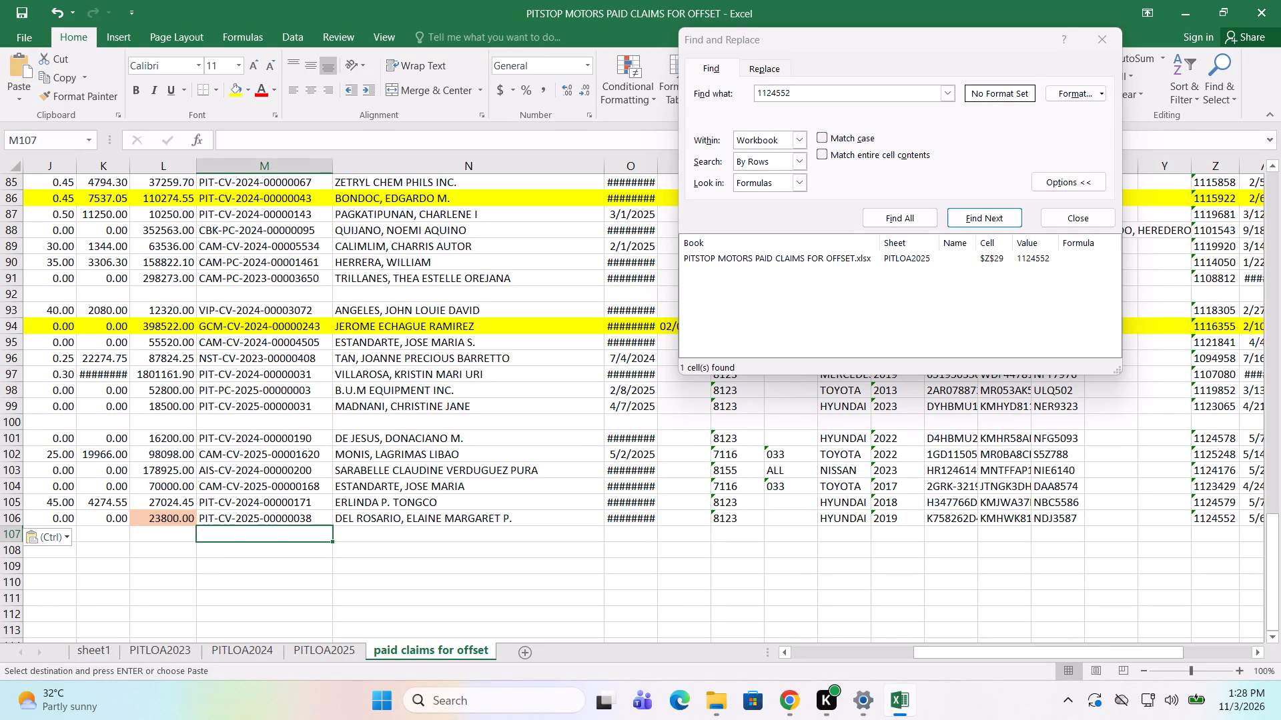
{"action": "left_click", "coordinate": [801, 90]}
{"action": "key", "text": "BackSpace"}
{"action": "key", "text": "BackSpace"}
{"action": "key", "text": "BackSpace"}
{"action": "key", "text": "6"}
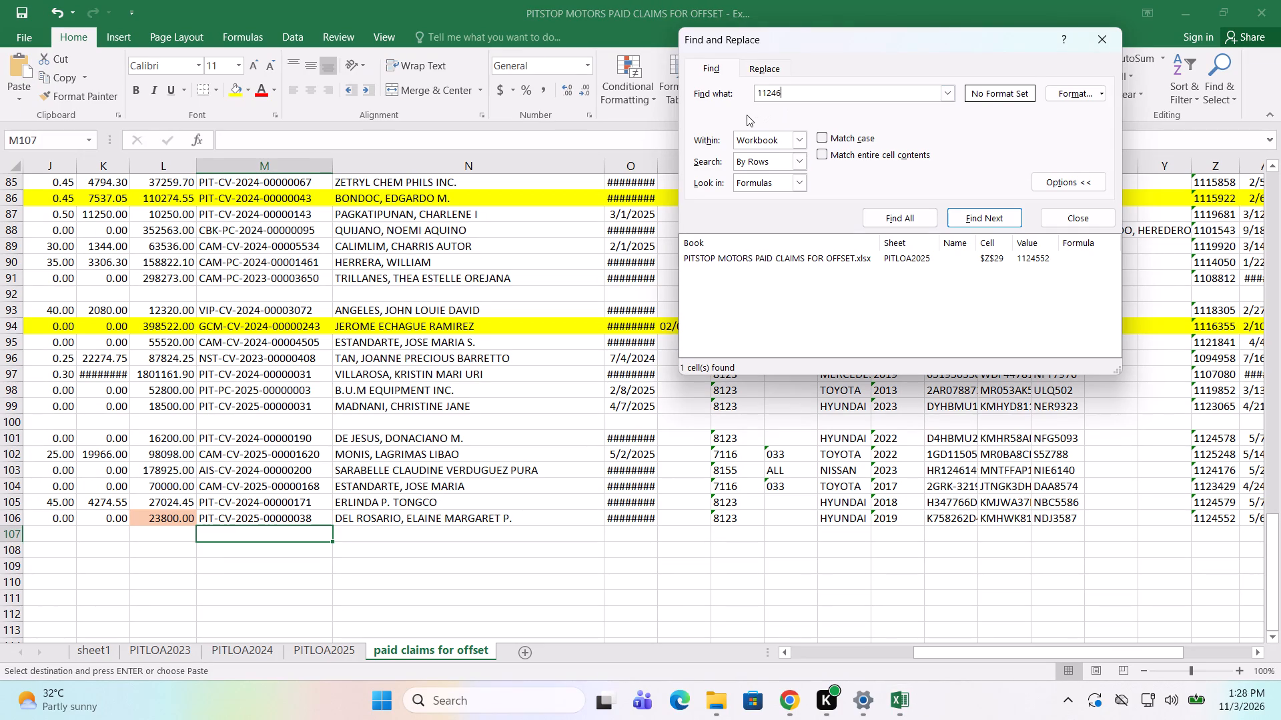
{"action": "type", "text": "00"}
{"action": "left_click", "coordinate": [903, 223]}
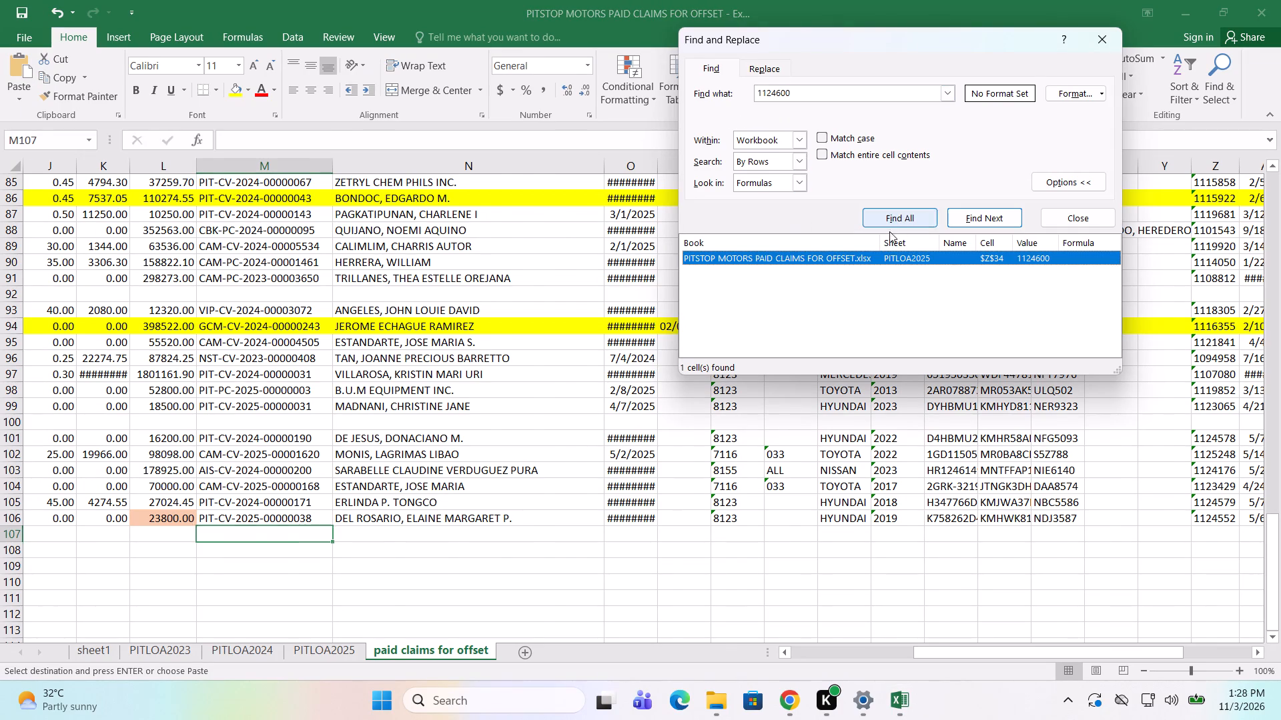
{"action": "left_click", "coordinate": [14, 569]}
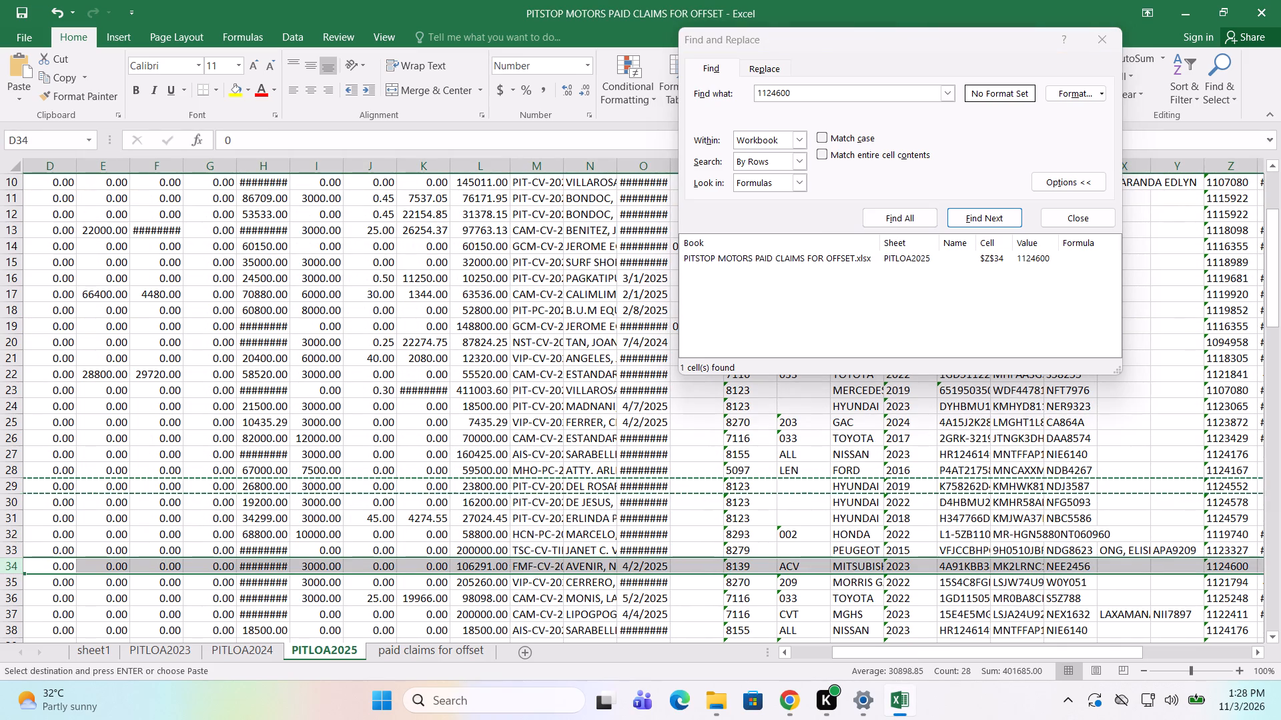
{"action": "key", "text": "ctrl+c"}
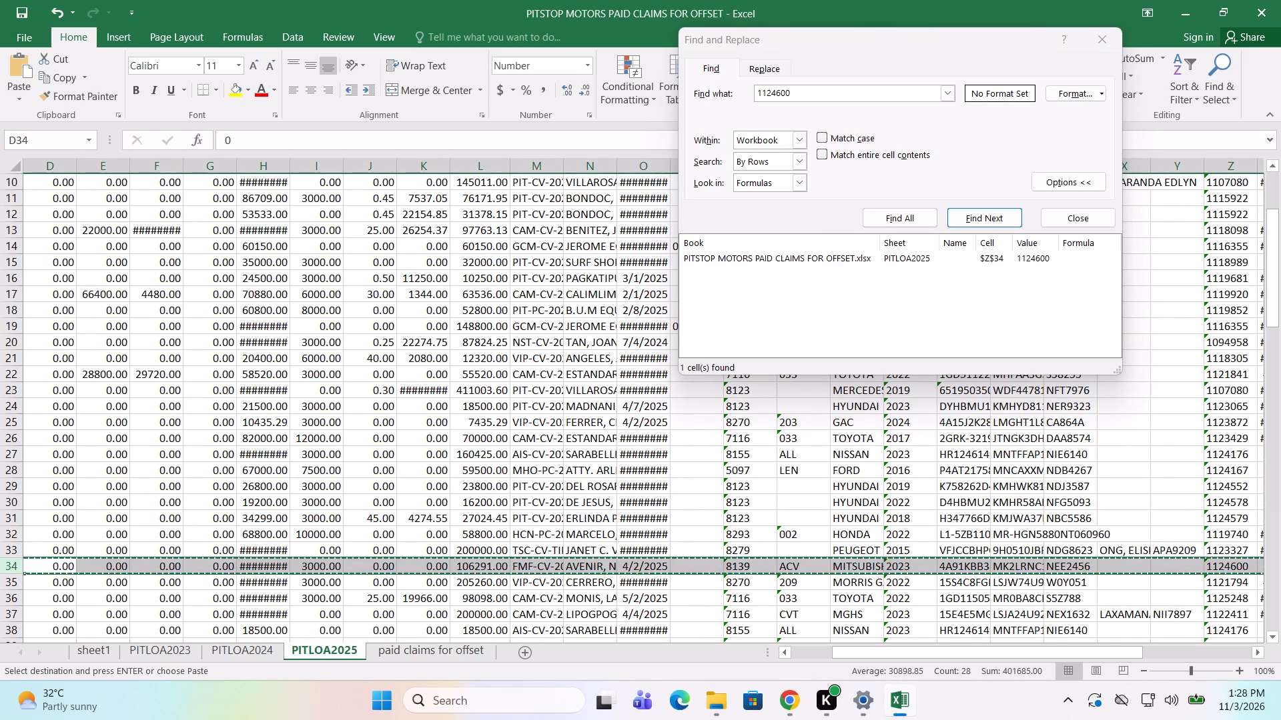
{"action": "left_click", "coordinate": [454, 647]}
{"action": "left_click", "coordinate": [15, 532]}
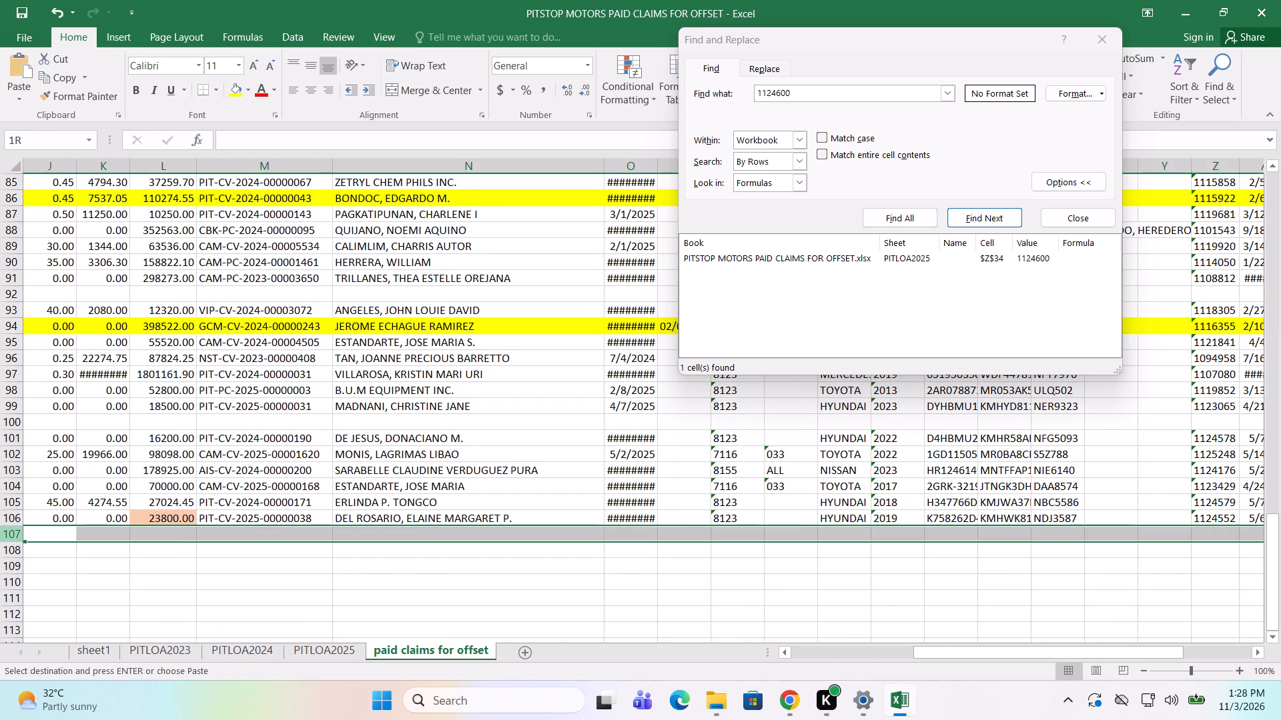
{"action": "key", "text": "ctrl+v"}
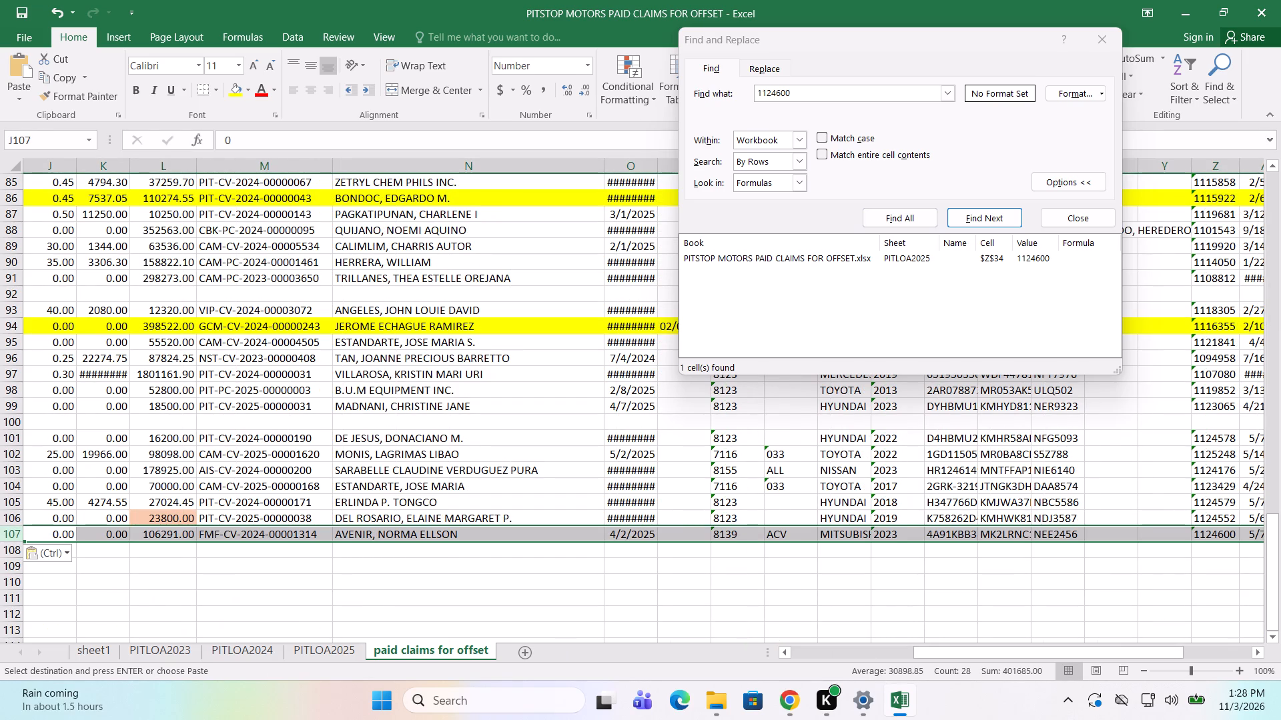
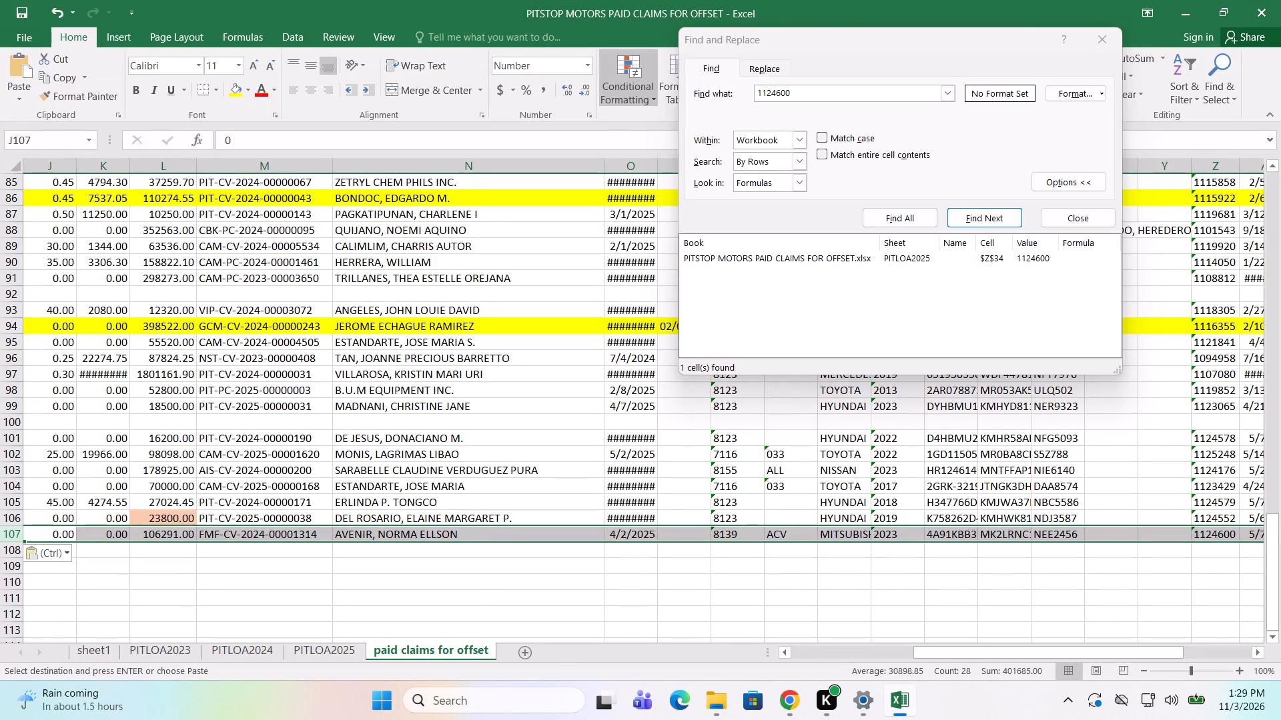
{"action": "left_click", "coordinate": [538, 607]}
{"action": "left_click_drag", "start_coordinate": [799, 97], "coordinate": [713, 97]}
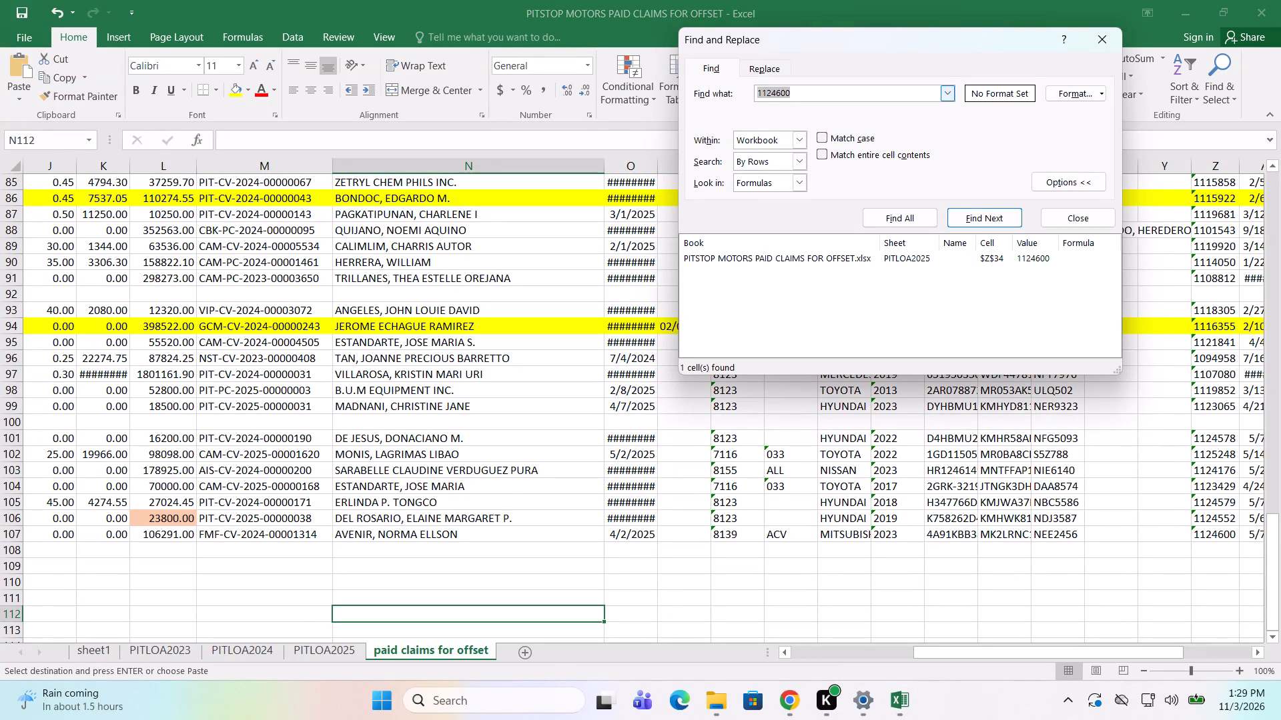
{"action": "left_click_drag", "start_coordinate": [713, 97], "coordinate": [711, 97]}
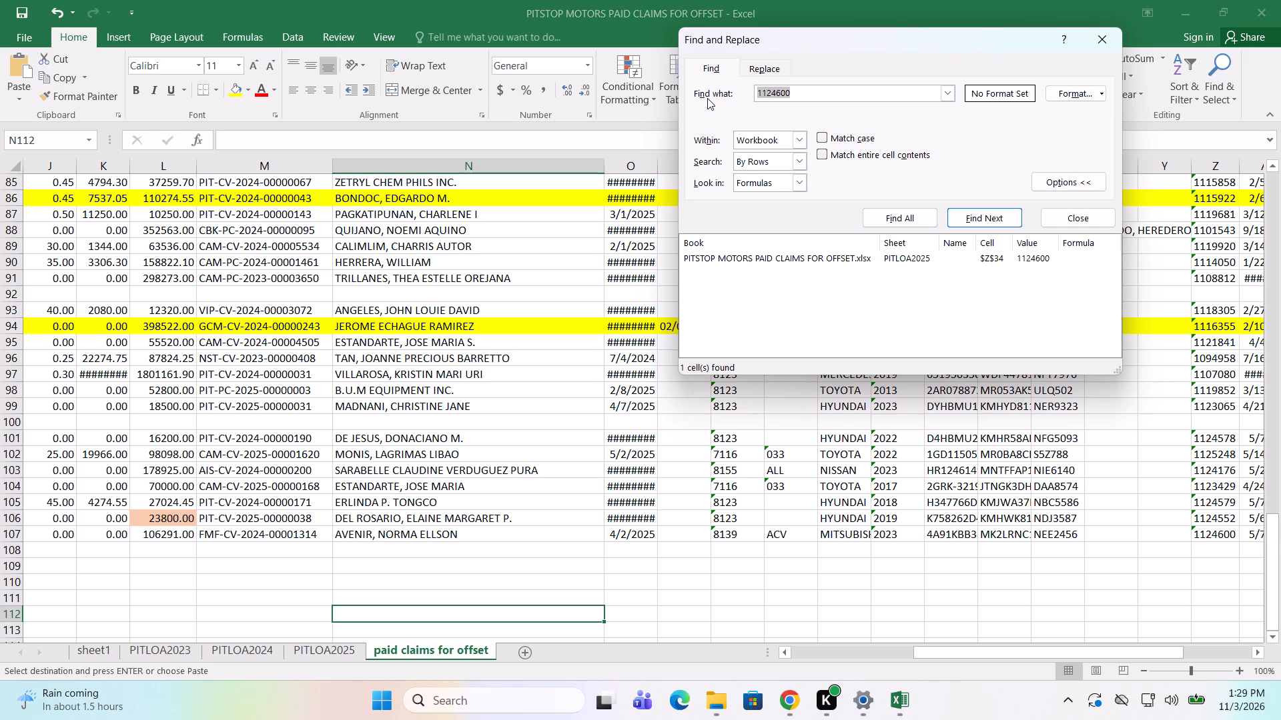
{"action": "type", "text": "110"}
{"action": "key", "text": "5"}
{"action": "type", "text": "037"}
{"action": "left_click", "coordinate": [900, 225]}
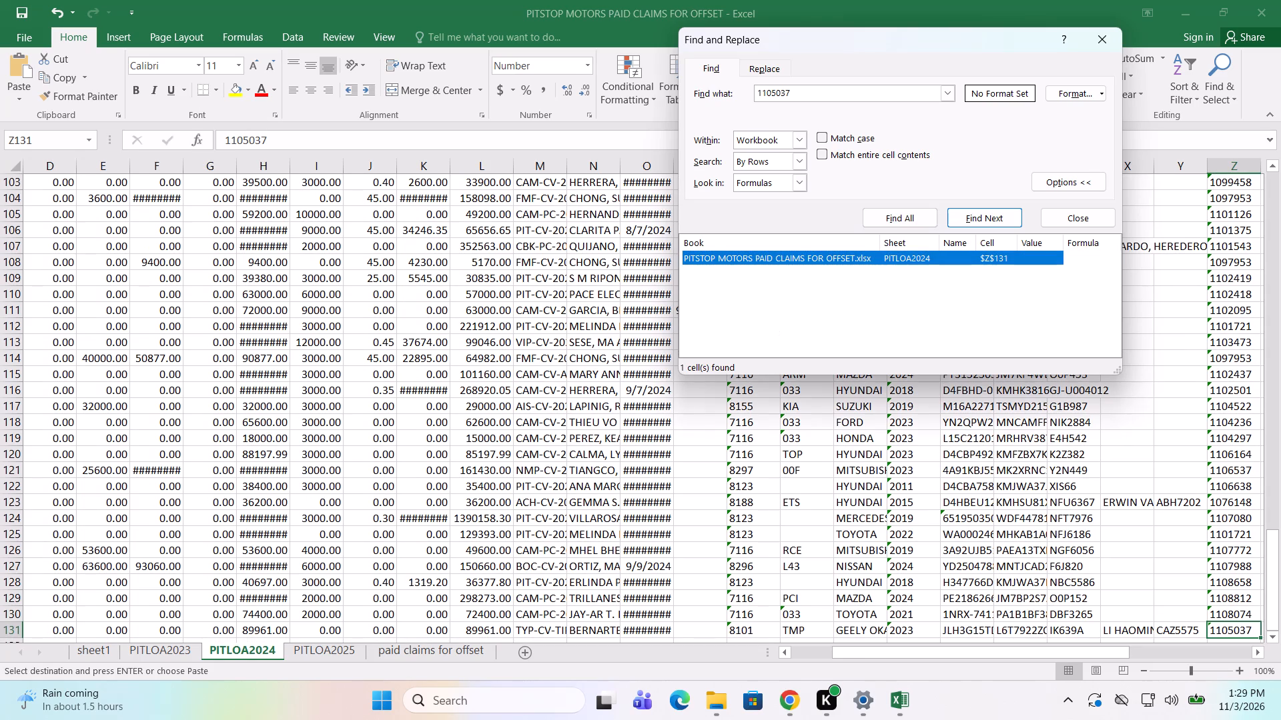
{"action": "left_click", "coordinate": [17, 632]}
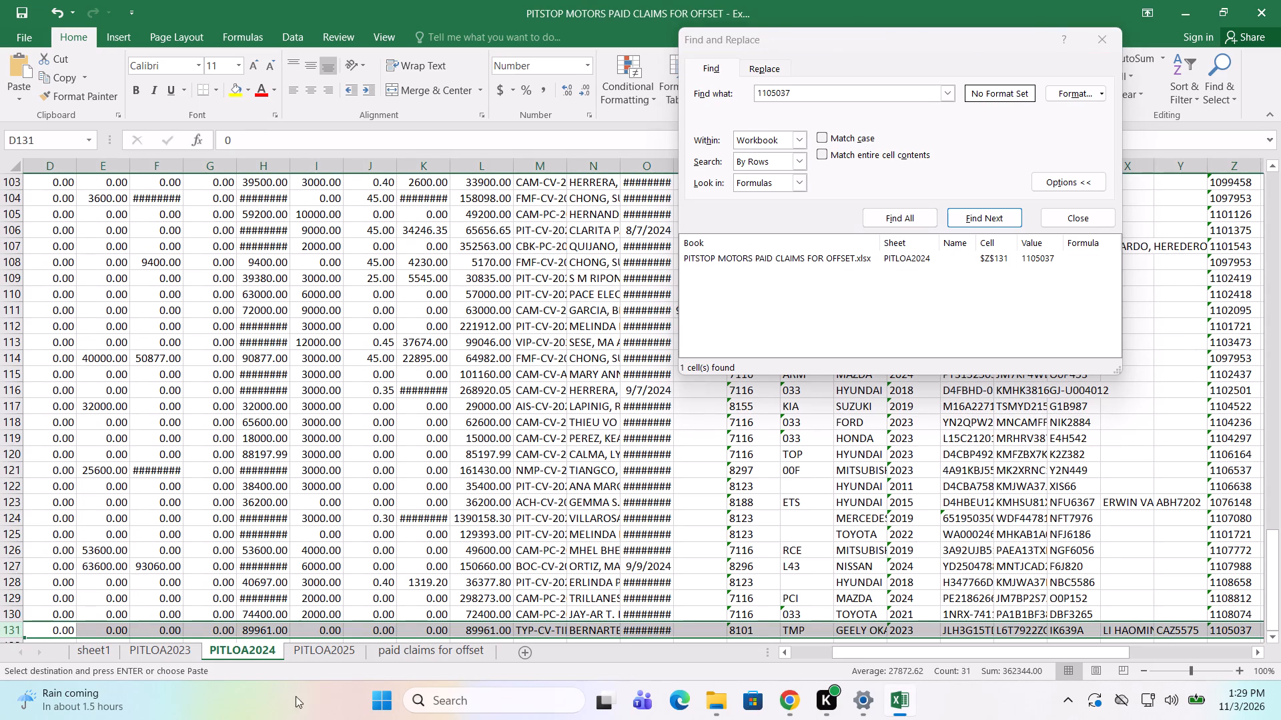
{"action": "key", "text": "ctrl+c"}
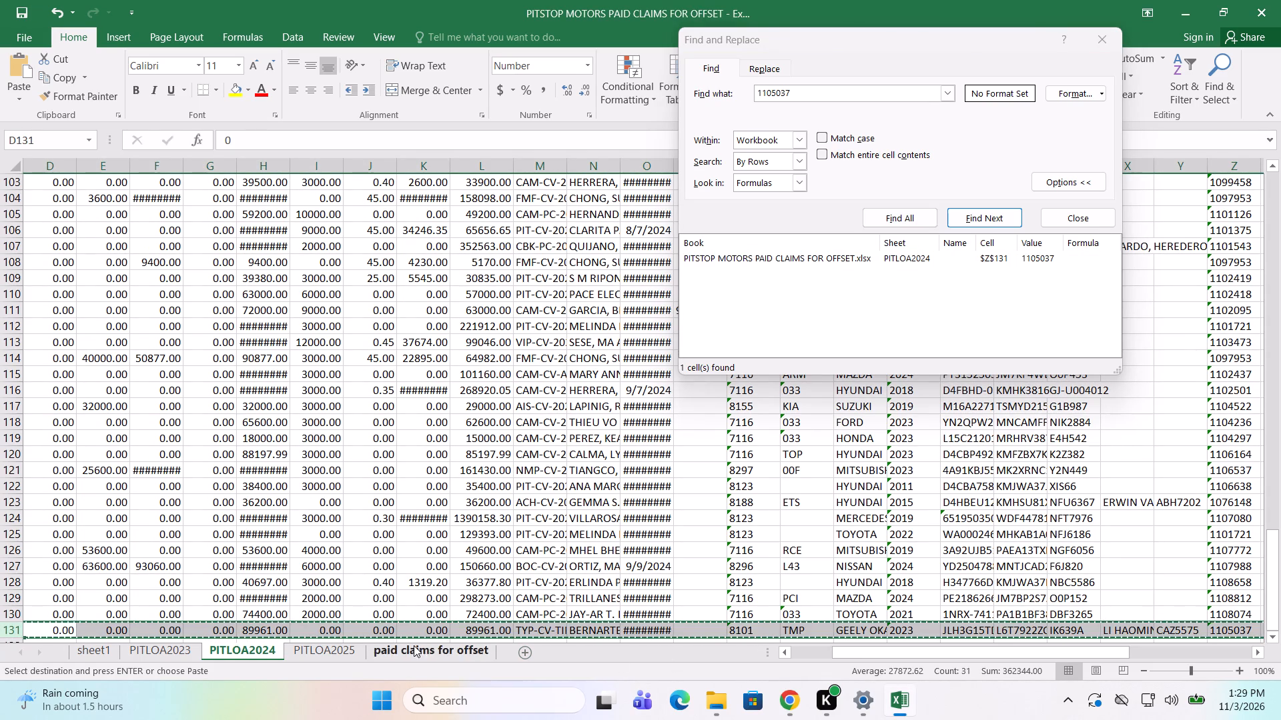
{"action": "left_click", "coordinate": [426, 653]}
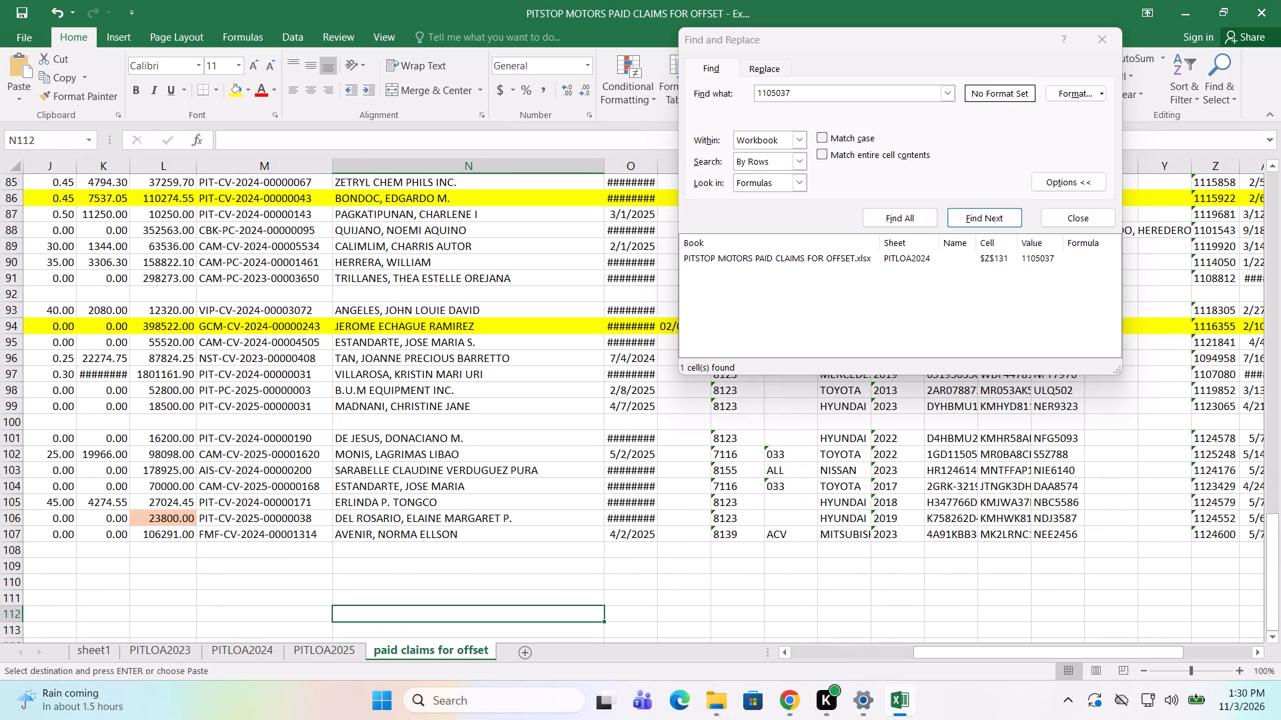
{"action": "left_click", "coordinate": [13, 551]}
{"action": "key", "text": "ctrl+v"}
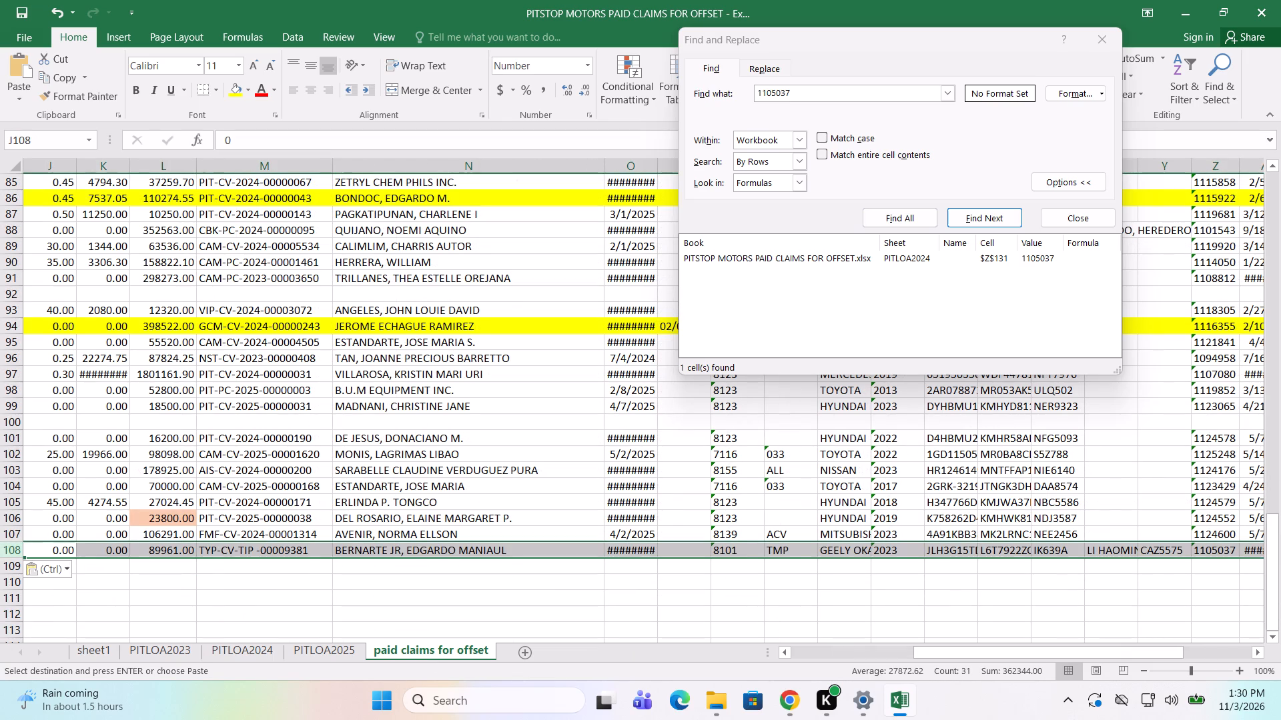
Check the total of the column L amounts in rows 101 to 108 of the paid claims for offset sheet.
{"action": "left_click_drag", "start_coordinate": [160, 441], "coordinate": [160, 547]}
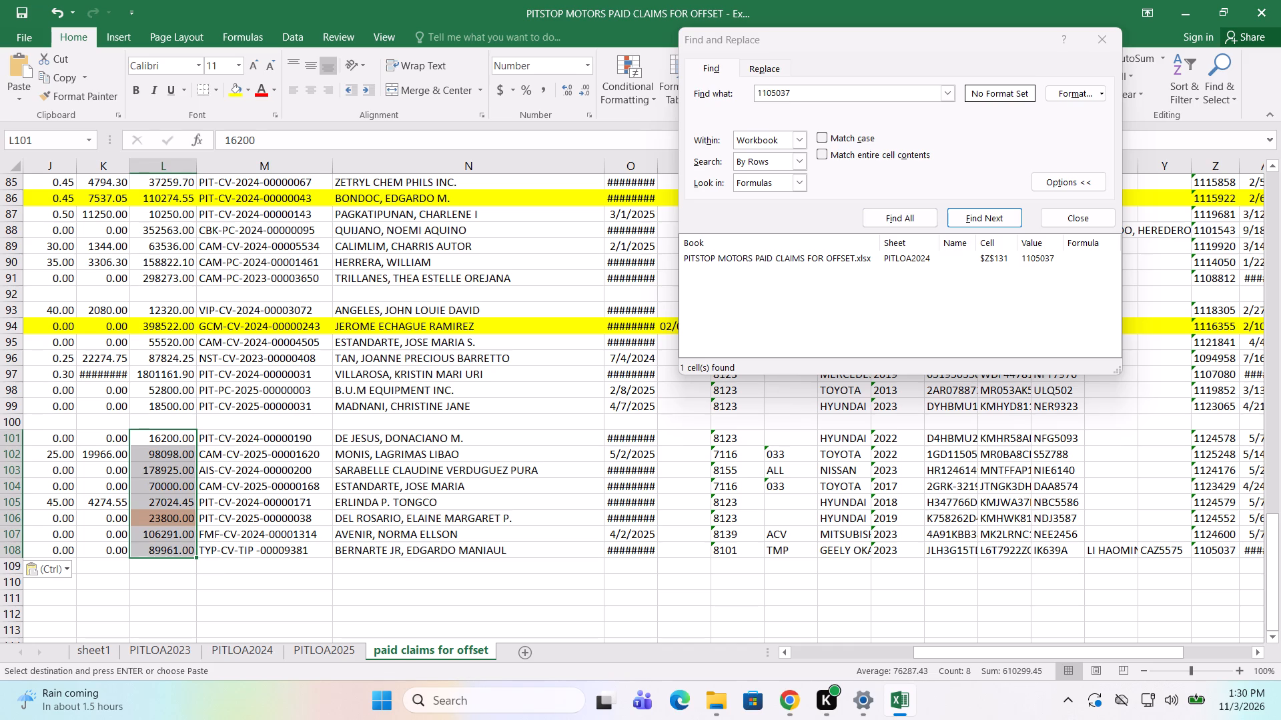
{"action": "left_click", "coordinate": [659, 580]}
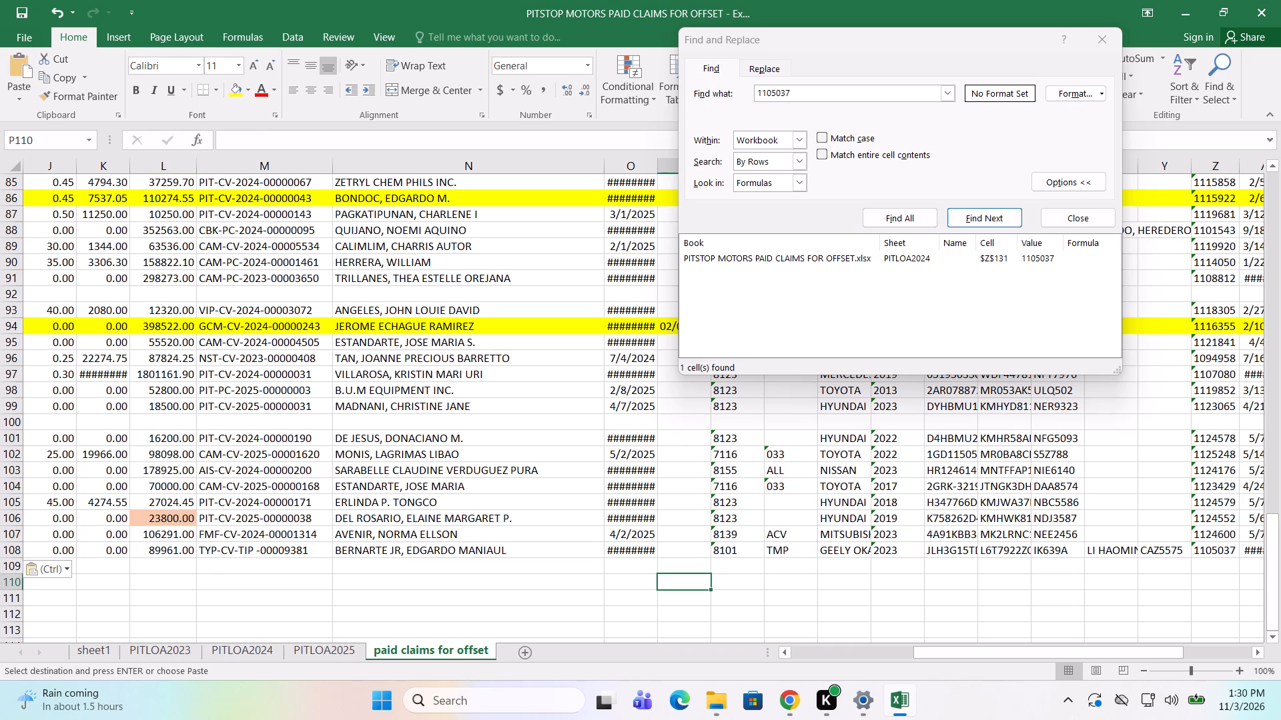
{"action": "left_click", "coordinate": [381, 608]}
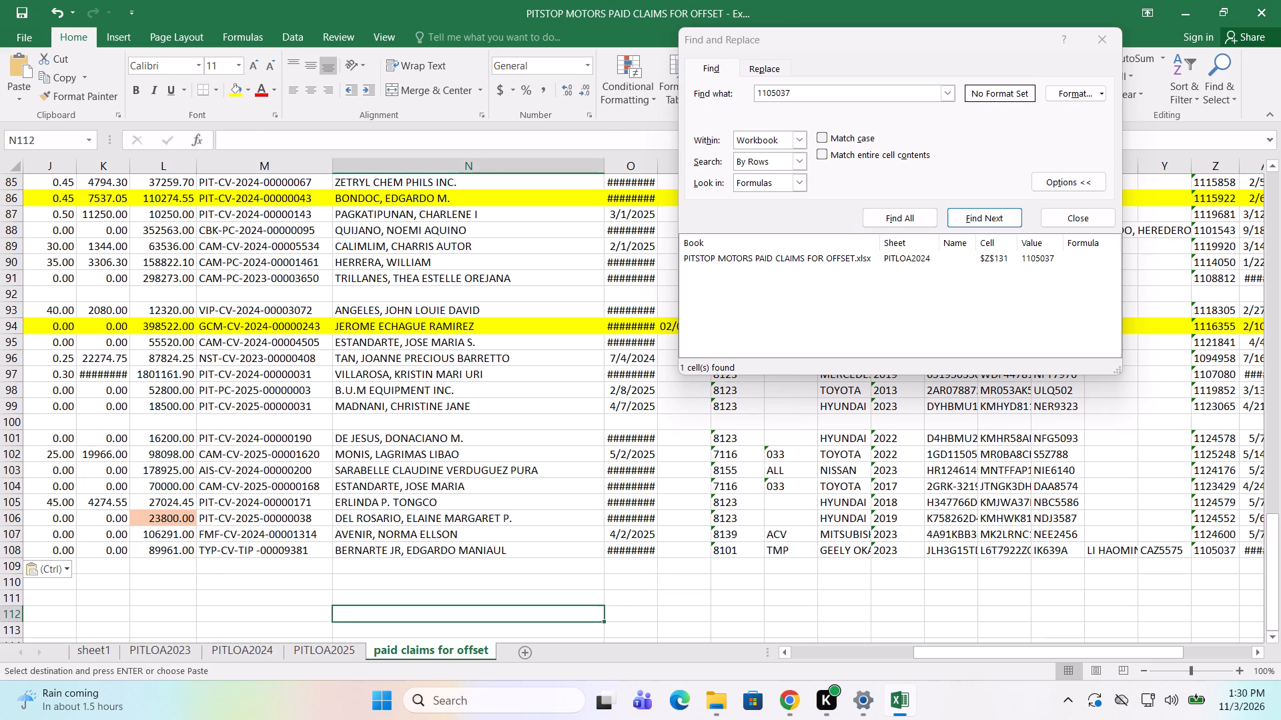
Rename sheet1 as CLAIMS PAID BY EPDC after checking its heading.
{"action": "left_click_drag", "start_coordinate": [830, 93], "coordinate": [703, 93]}
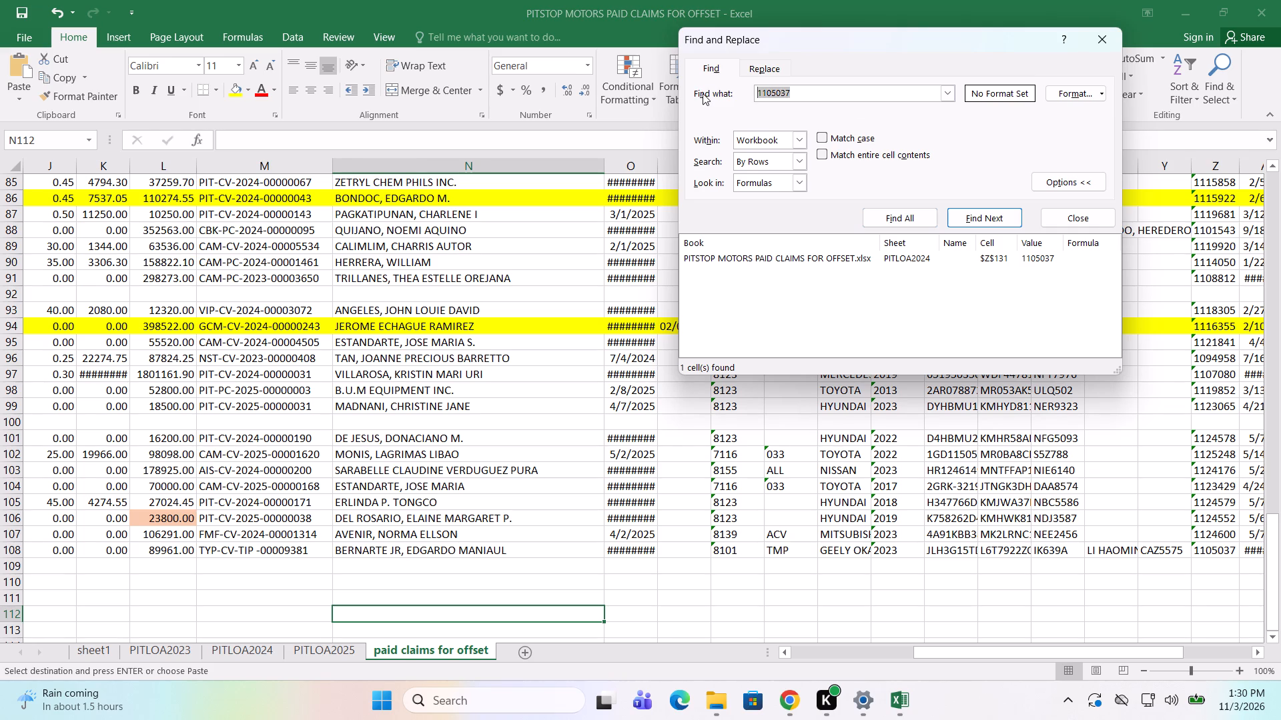
{"action": "left_click", "coordinate": [103, 647]}
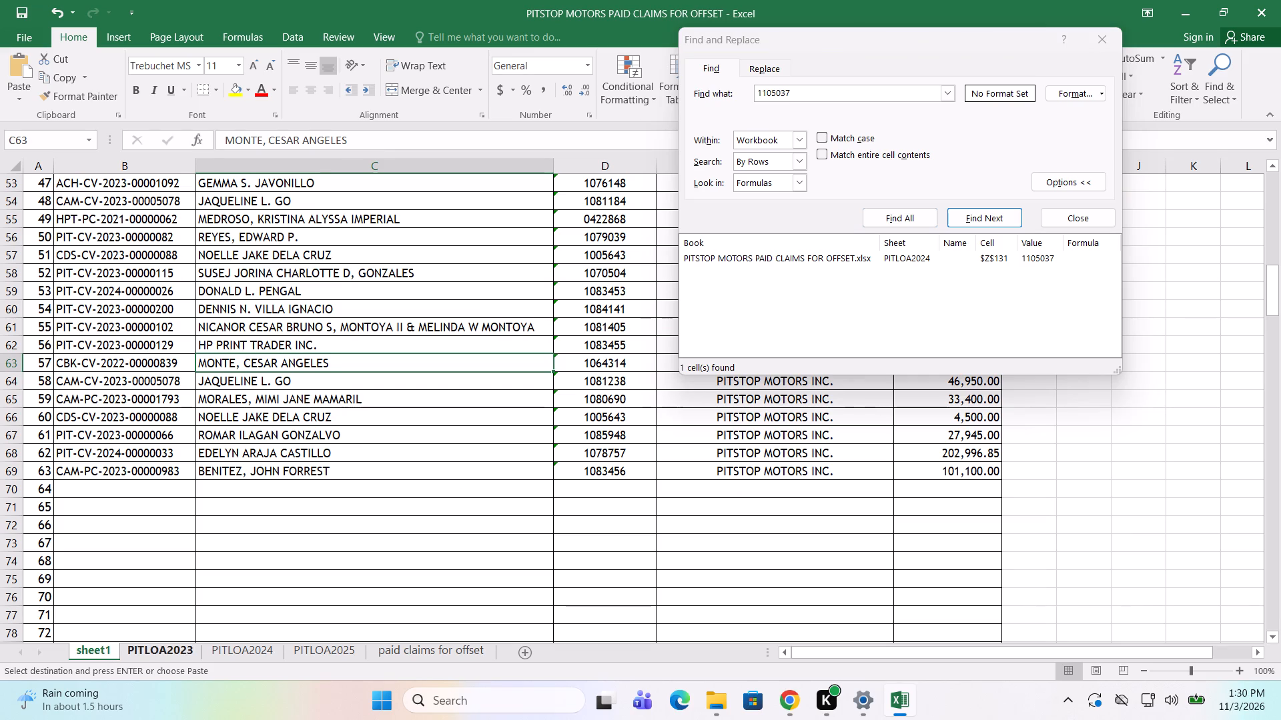
{"action": "left_click_drag", "start_coordinate": [1278, 297], "coordinate": [1279, 195]}
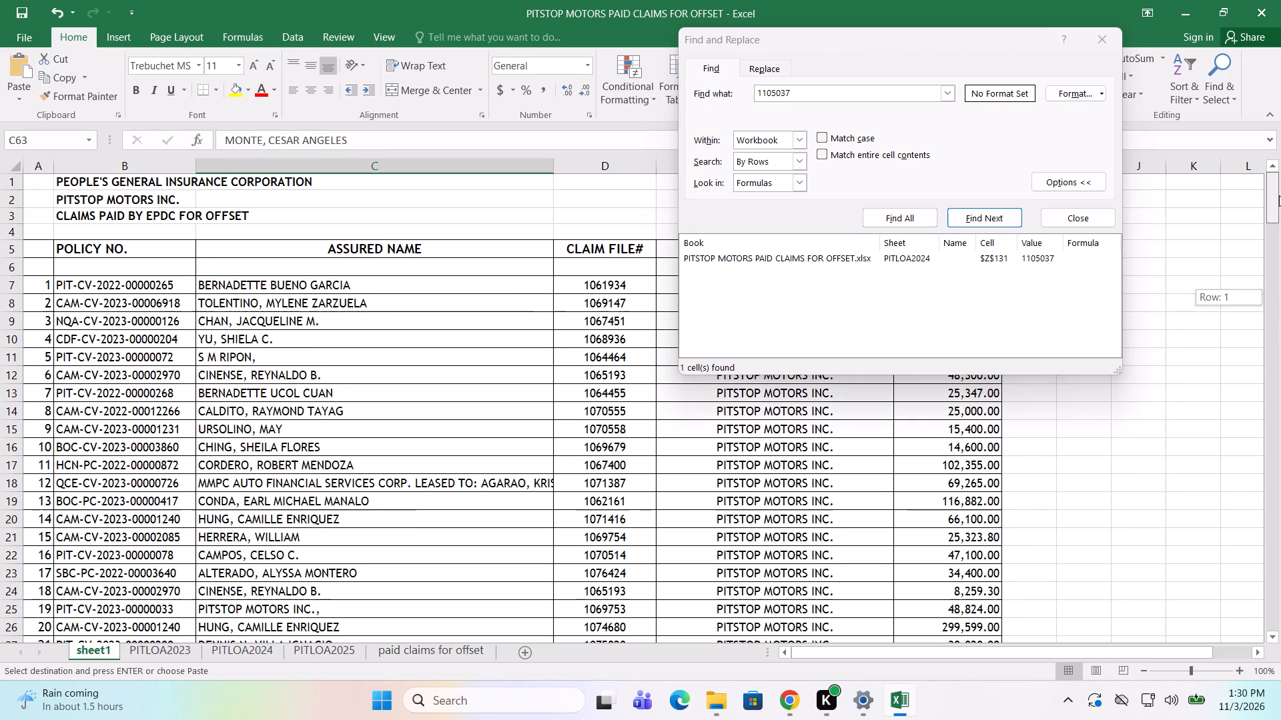
{"action": "left_click_drag", "start_coordinate": [1279, 195], "coordinate": [1279, 194]}
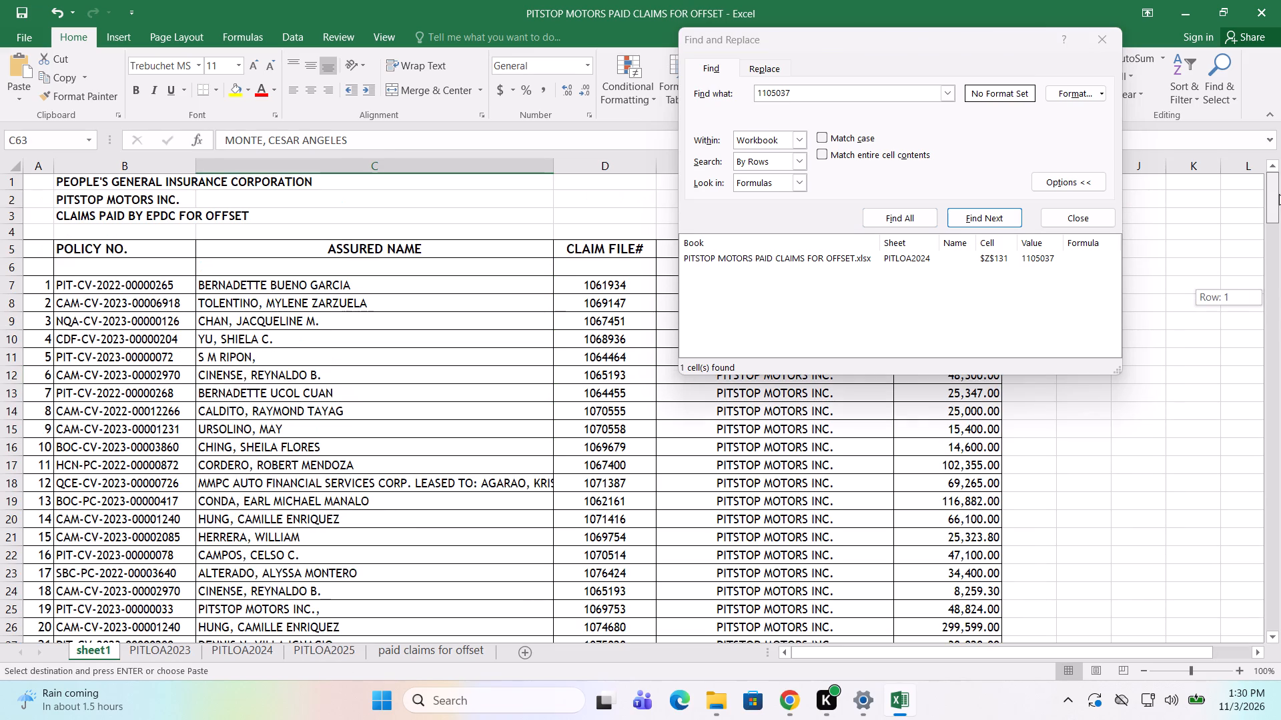
{"action": "left_click_drag", "start_coordinate": [1279, 194], "coordinate": [1280, 237]}
{"action": "double_click", "coordinate": [105, 653]}
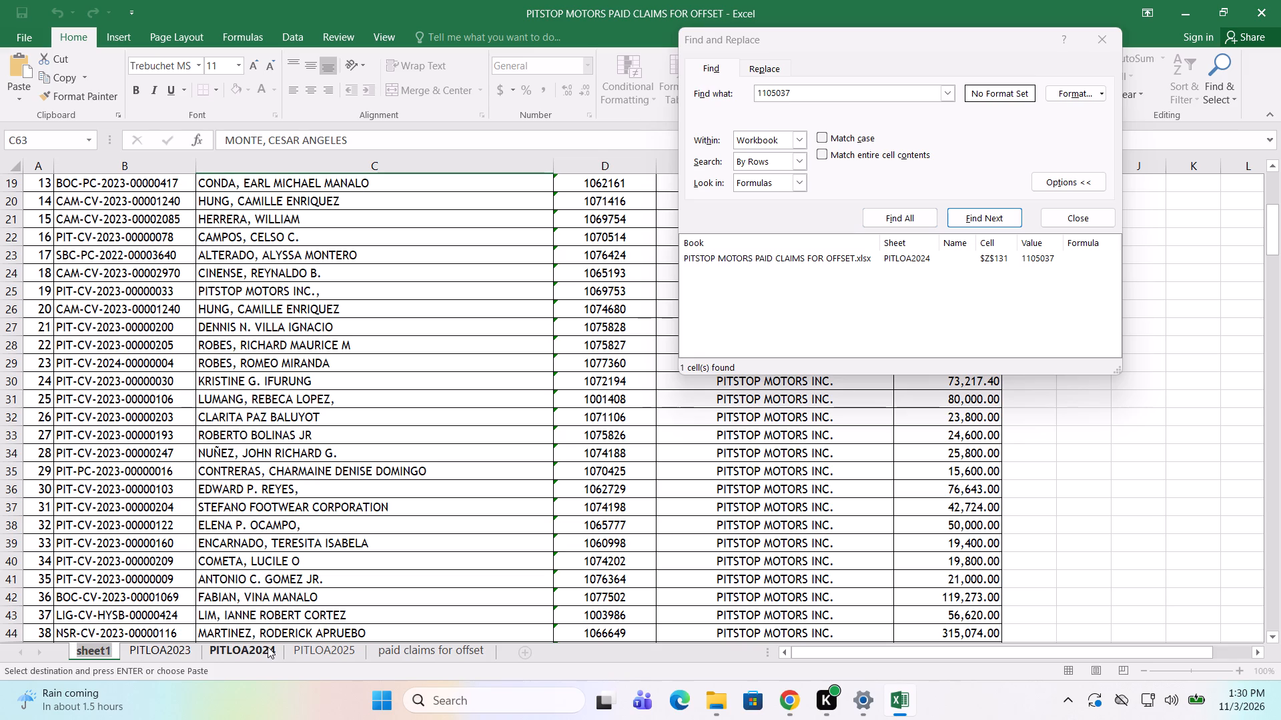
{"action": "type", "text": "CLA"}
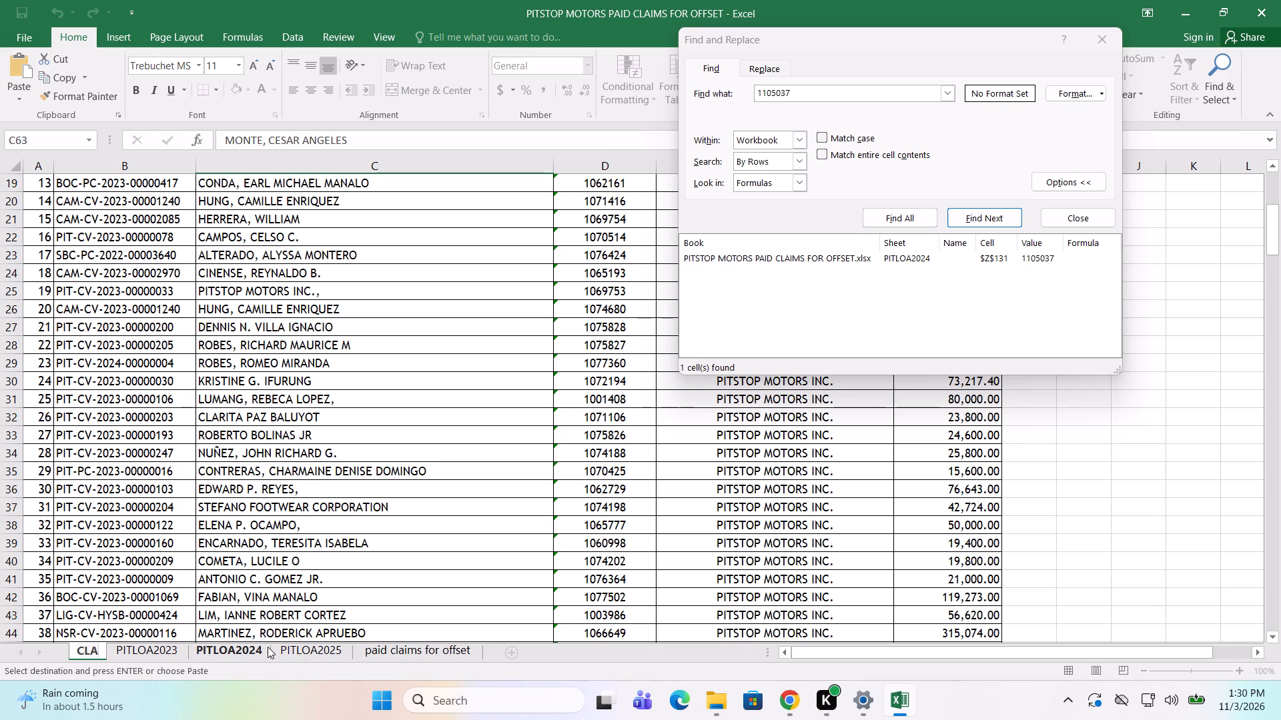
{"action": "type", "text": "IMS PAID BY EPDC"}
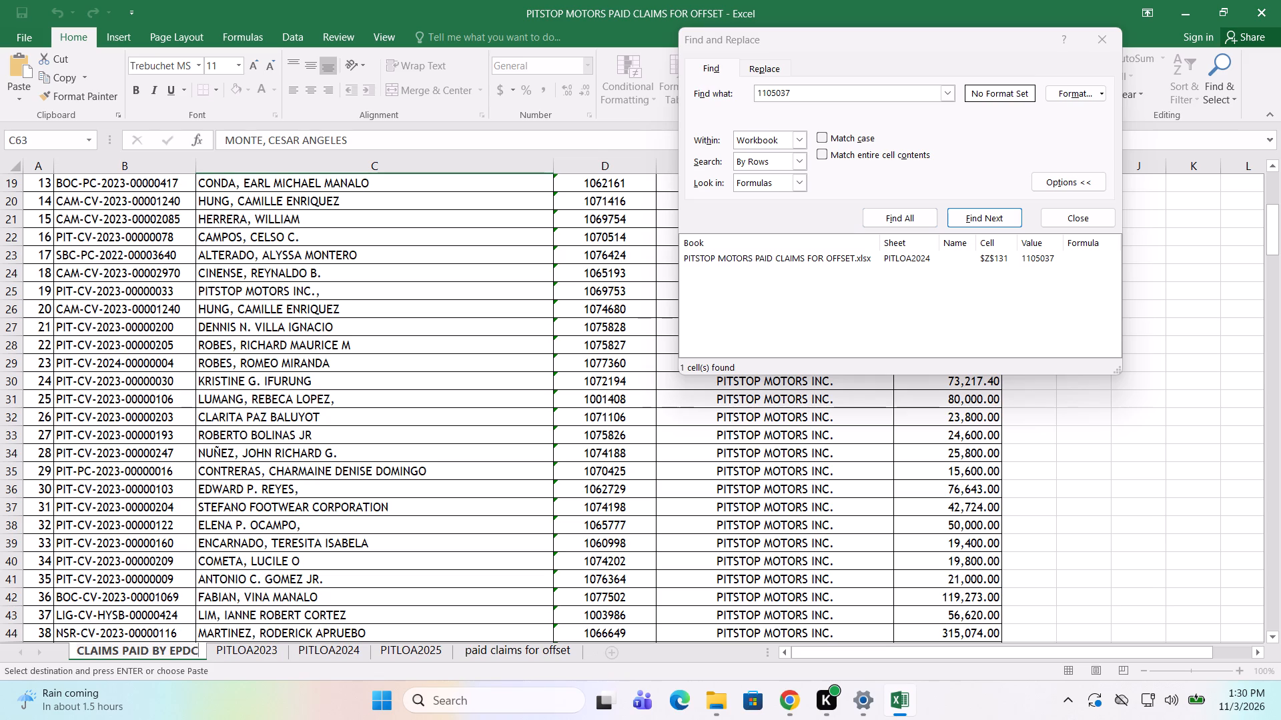
{"action": "left_click", "coordinate": [296, 574]}
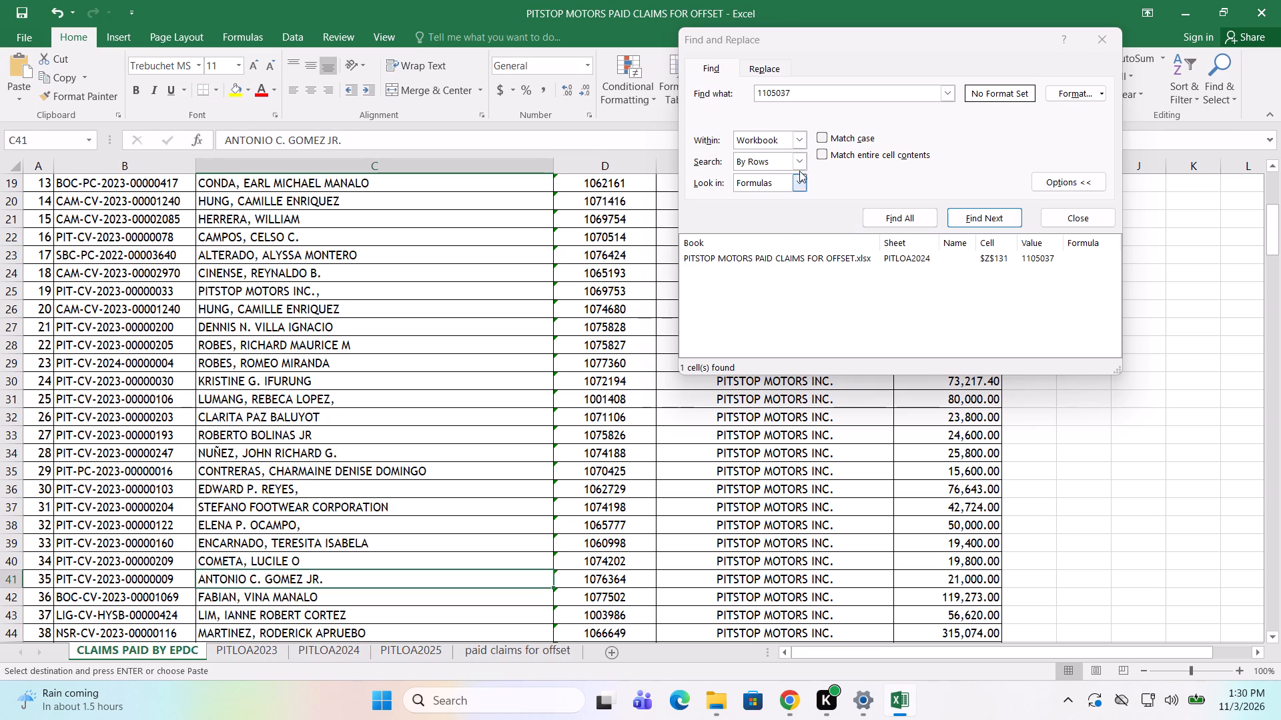
{"action": "left_click_drag", "start_coordinate": [843, 90], "coordinate": [720, 90]}
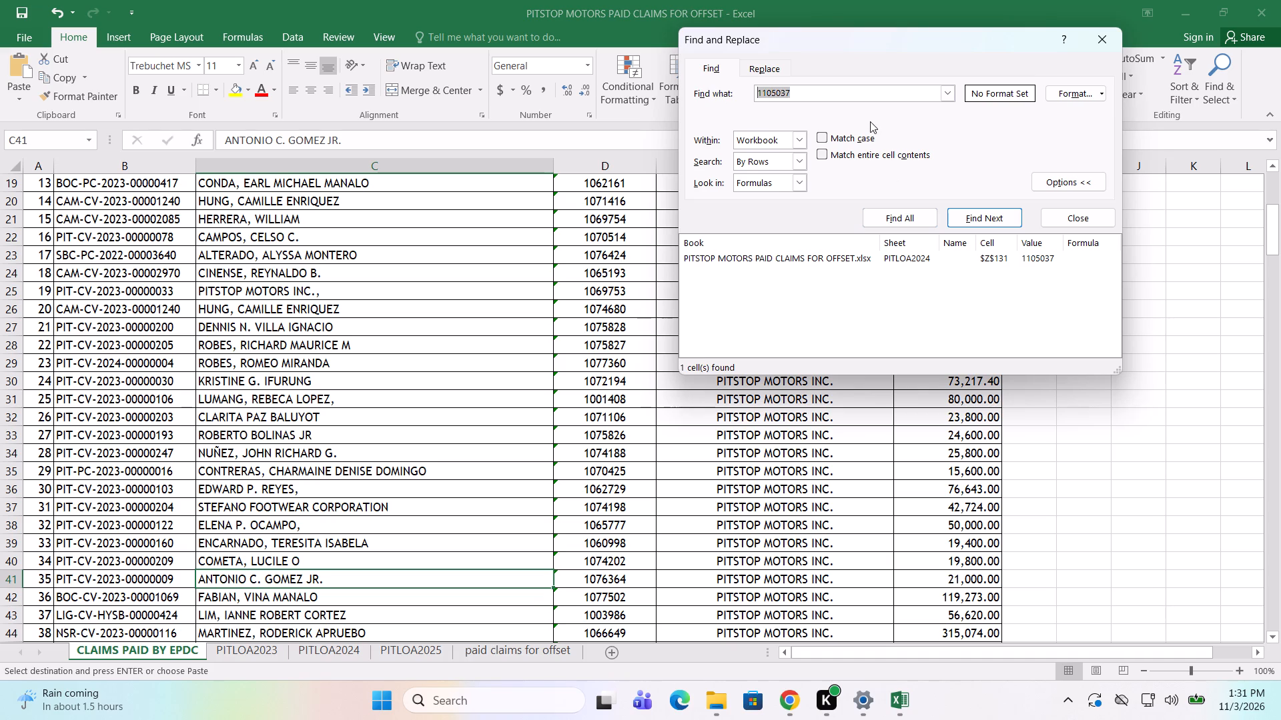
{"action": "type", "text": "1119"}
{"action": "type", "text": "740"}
{"action": "left_click", "coordinate": [911, 211]}
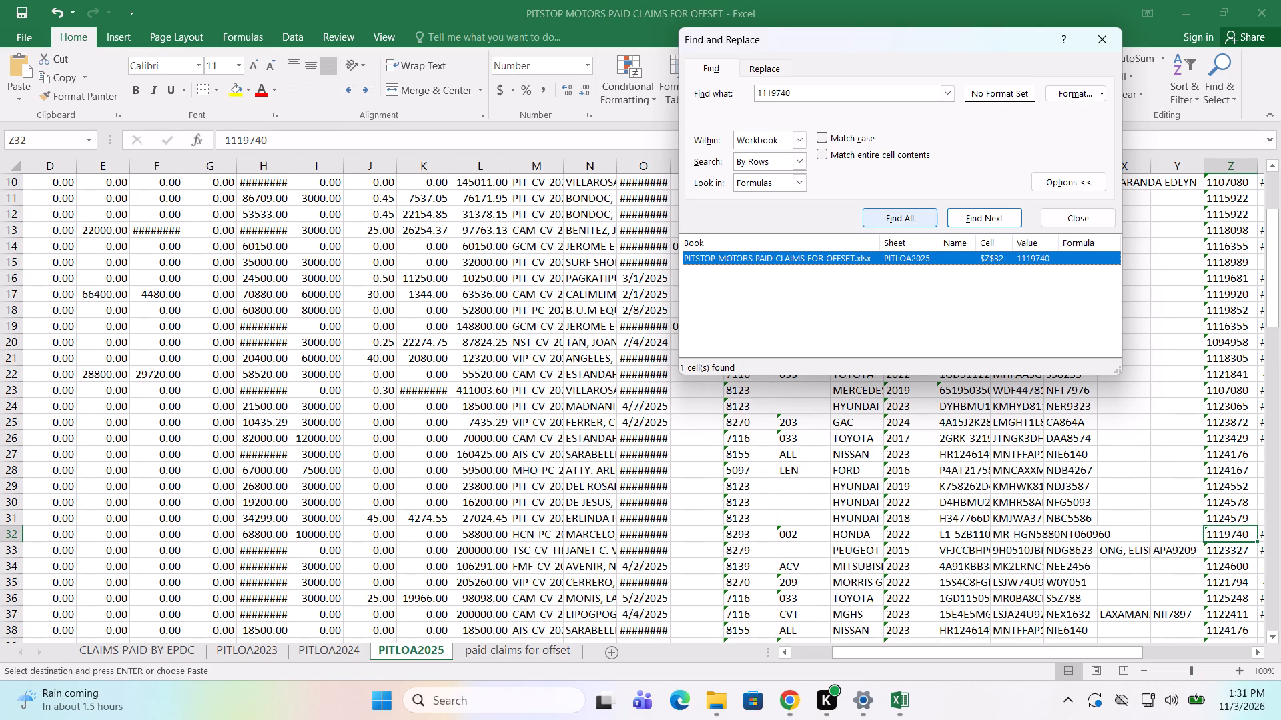
{"action": "left_click", "coordinate": [14, 531]}
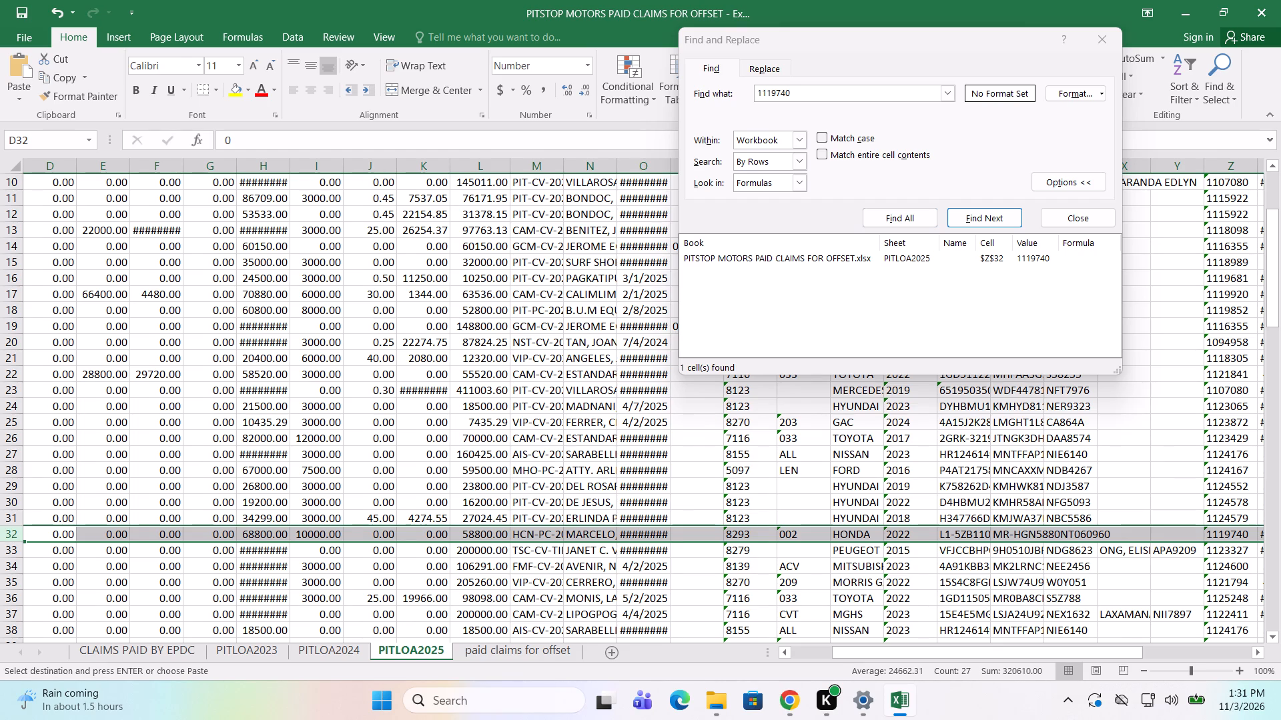
{"action": "left_click", "coordinate": [490, 533]}
{"action": "left_click", "coordinate": [538, 533]}
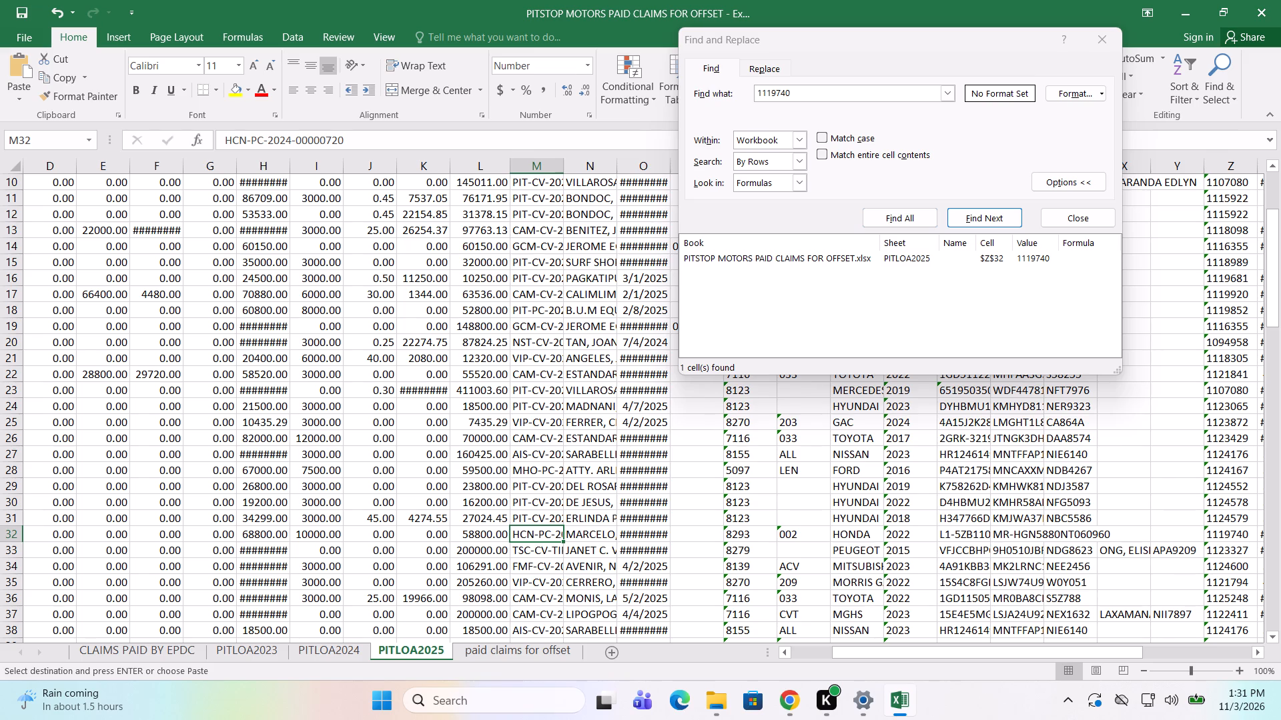
{"action": "left_click", "coordinate": [19, 534]}
{"action": "right_click", "coordinate": [19, 534]}
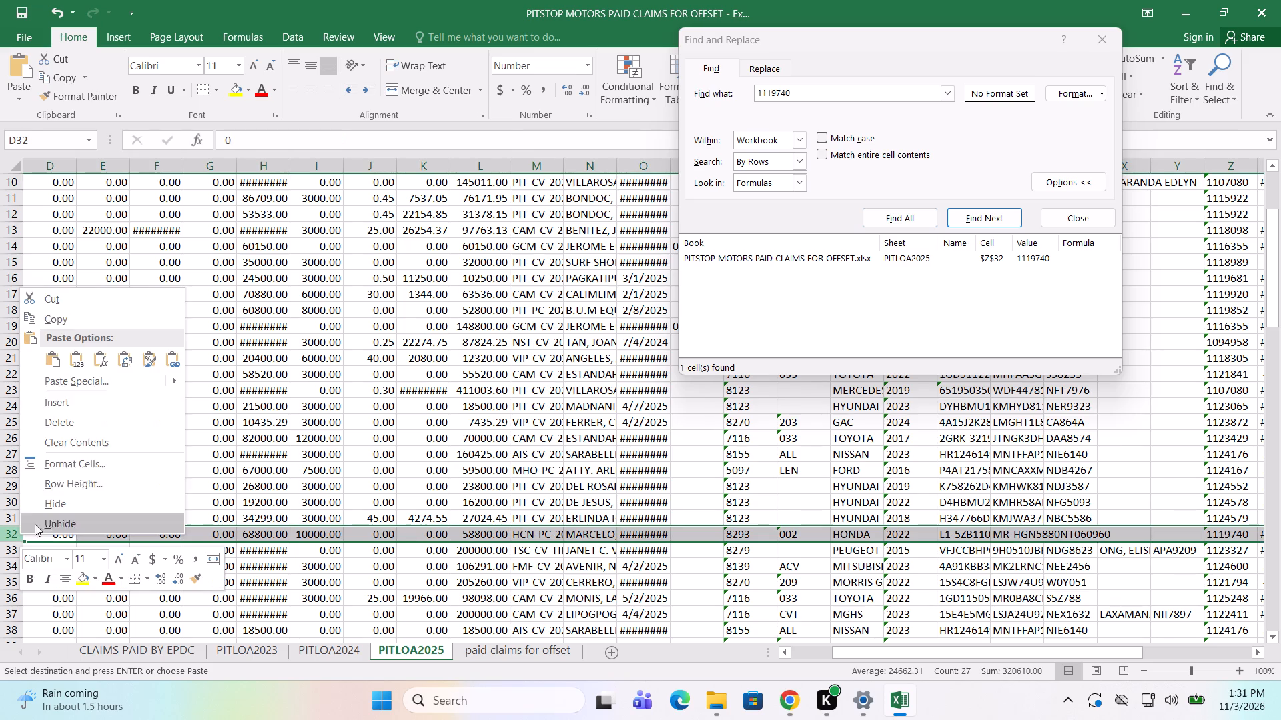
{"action": "left_click", "coordinate": [672, 613]}
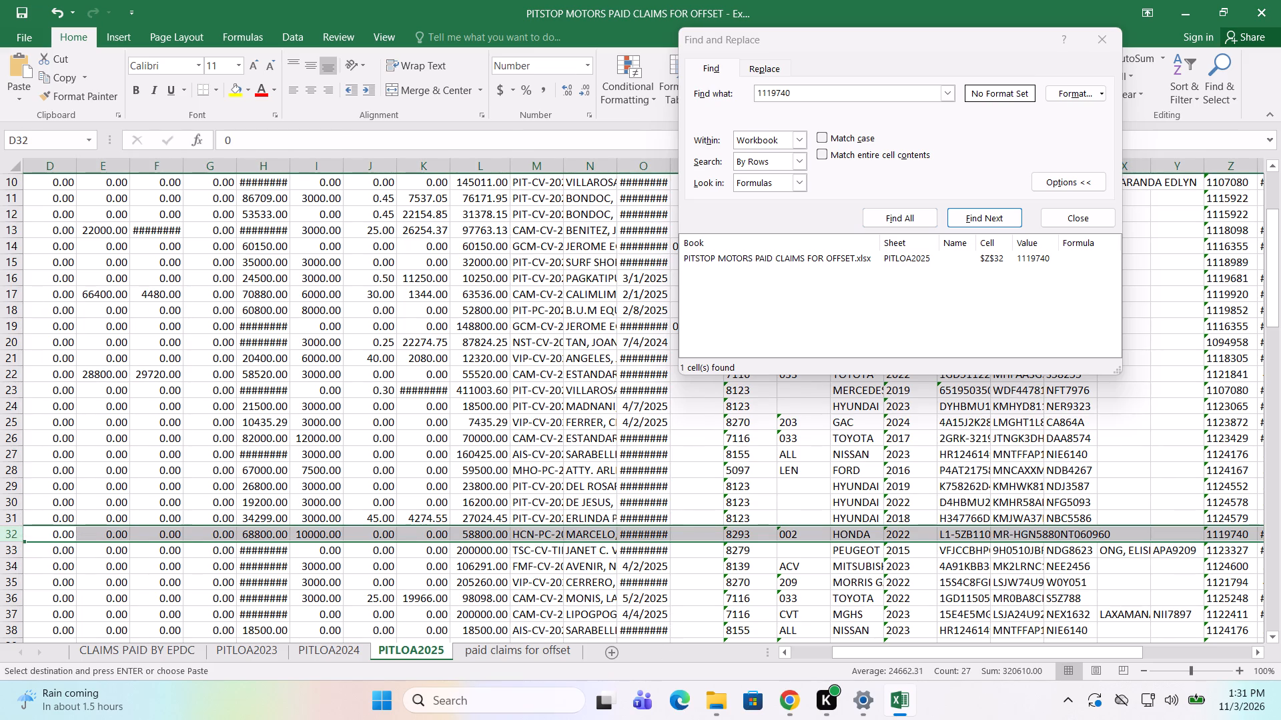
{"action": "key", "text": "ctrl+c"}
{"action": "left_click", "coordinate": [495, 647]}
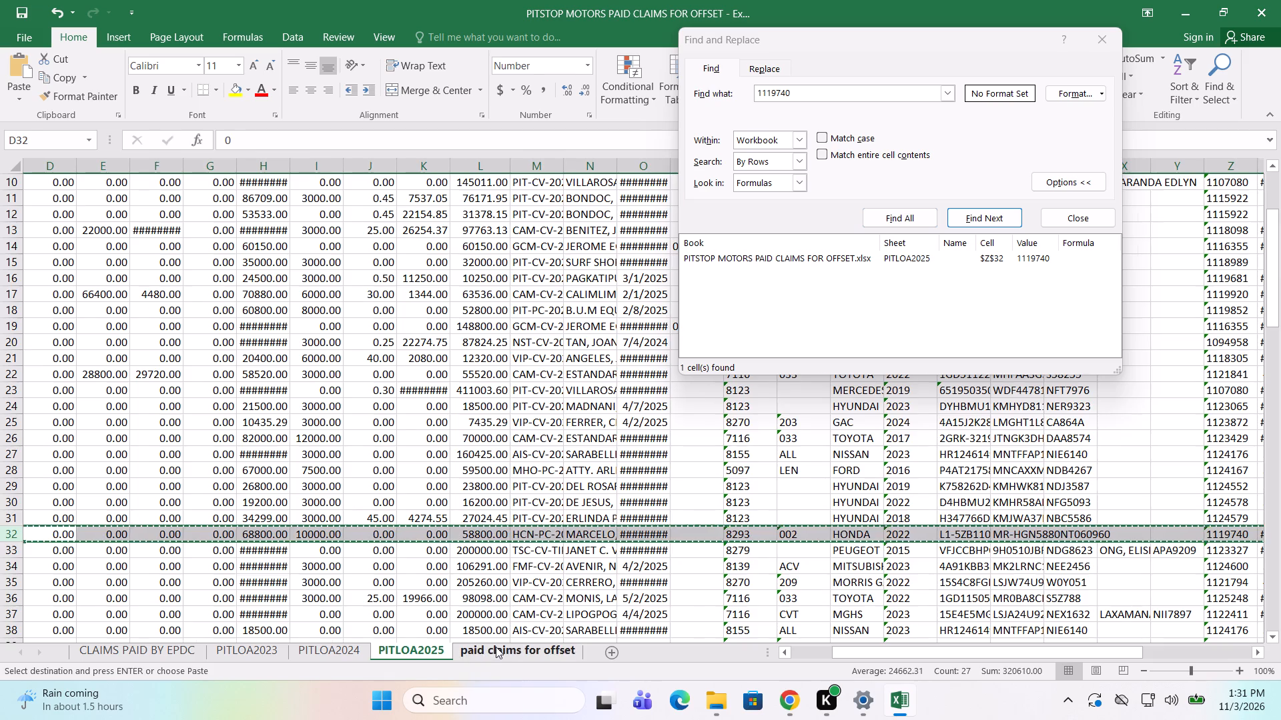
{"action": "left_click", "coordinate": [16, 581]}
{"action": "key", "text": "ctrl+v"}
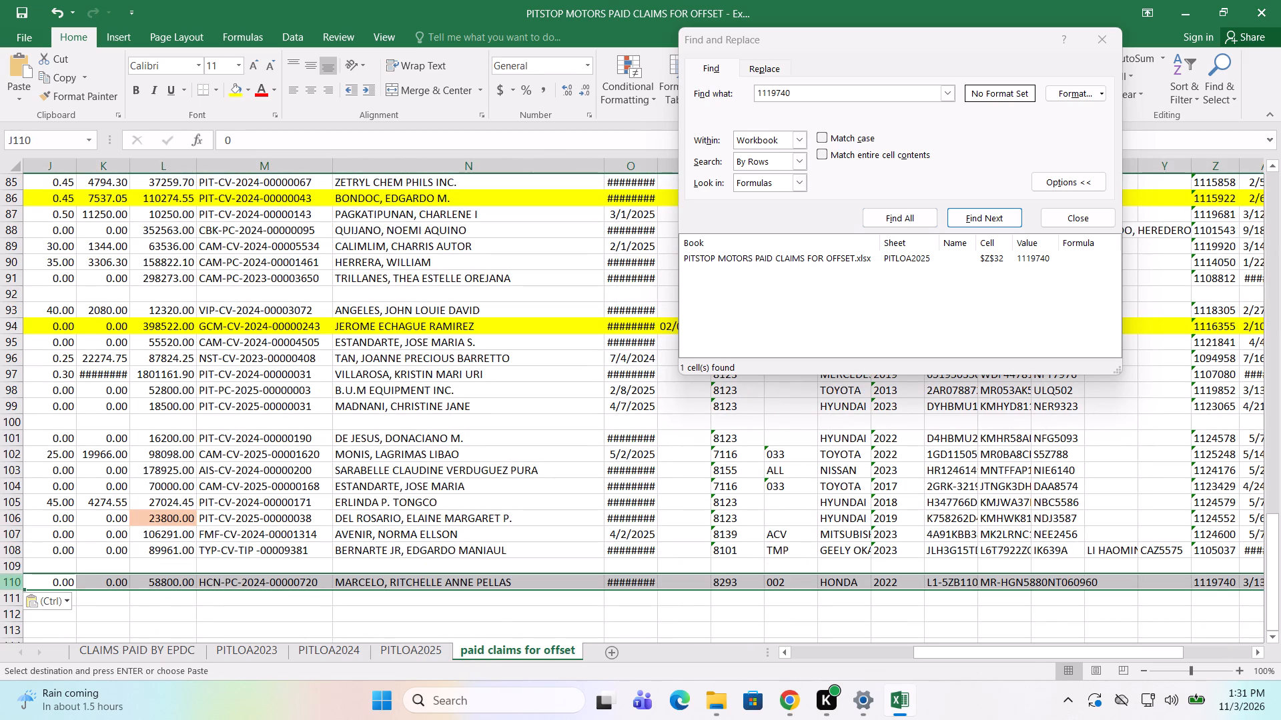
Highlight the entire row 110 of the paid claims for offset sheet in yellow.
{"action": "left_click", "coordinate": [16, 583]}
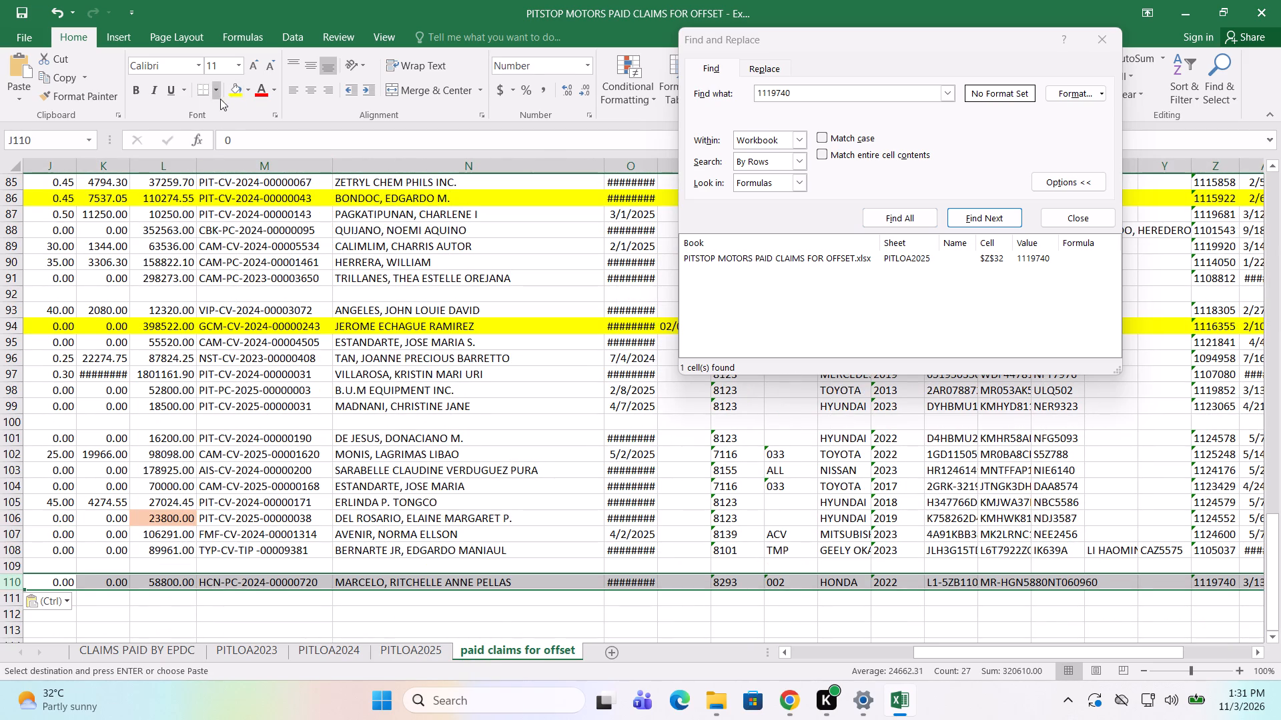
{"action": "left_click", "coordinate": [239, 90]}
{"action": "left_click", "coordinate": [383, 556]}
{"action": "left_click", "coordinate": [258, 595]}
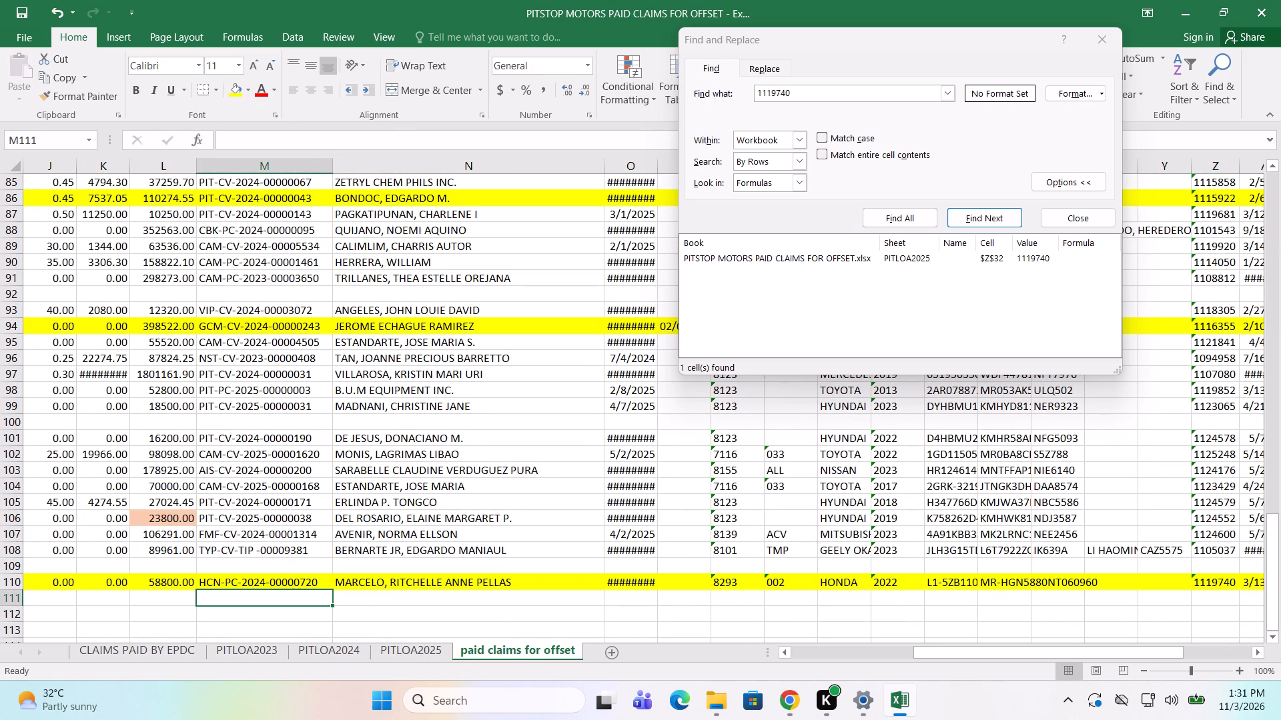
{"action": "left_click_drag", "start_coordinate": [819, 91], "coordinate": [687, 98]}
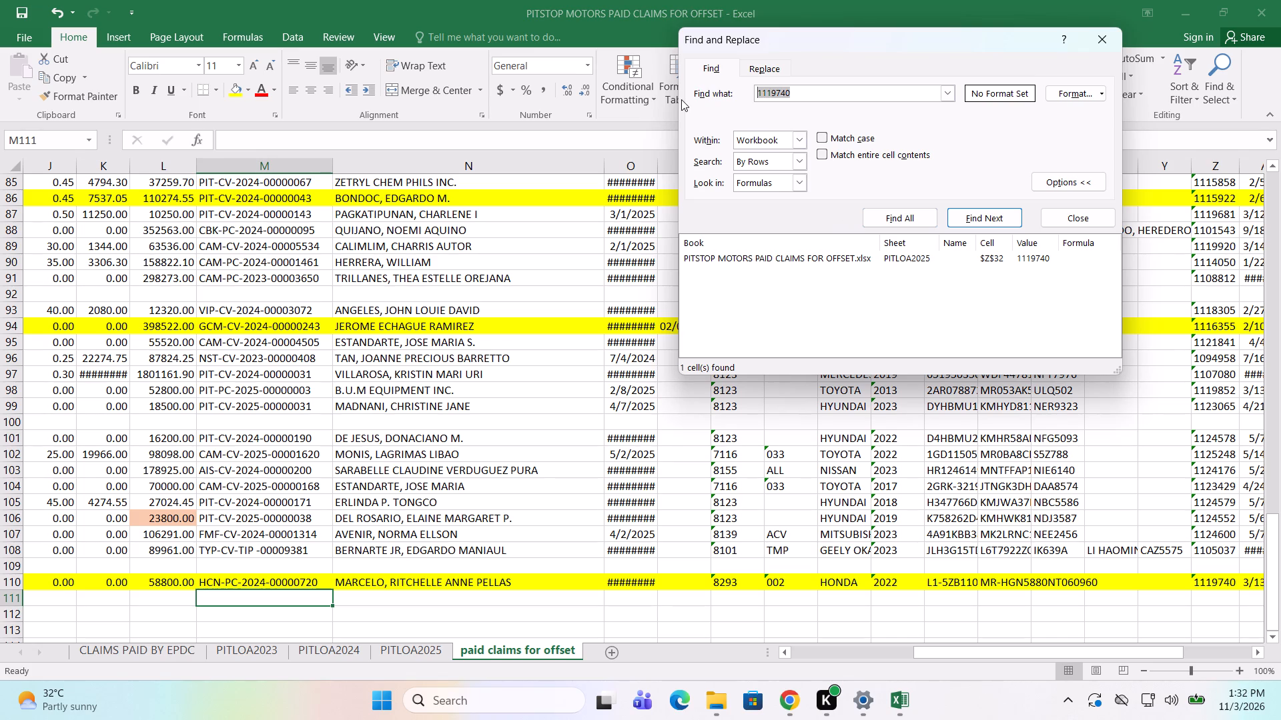
{"action": "left_click", "coordinate": [163, 587]}
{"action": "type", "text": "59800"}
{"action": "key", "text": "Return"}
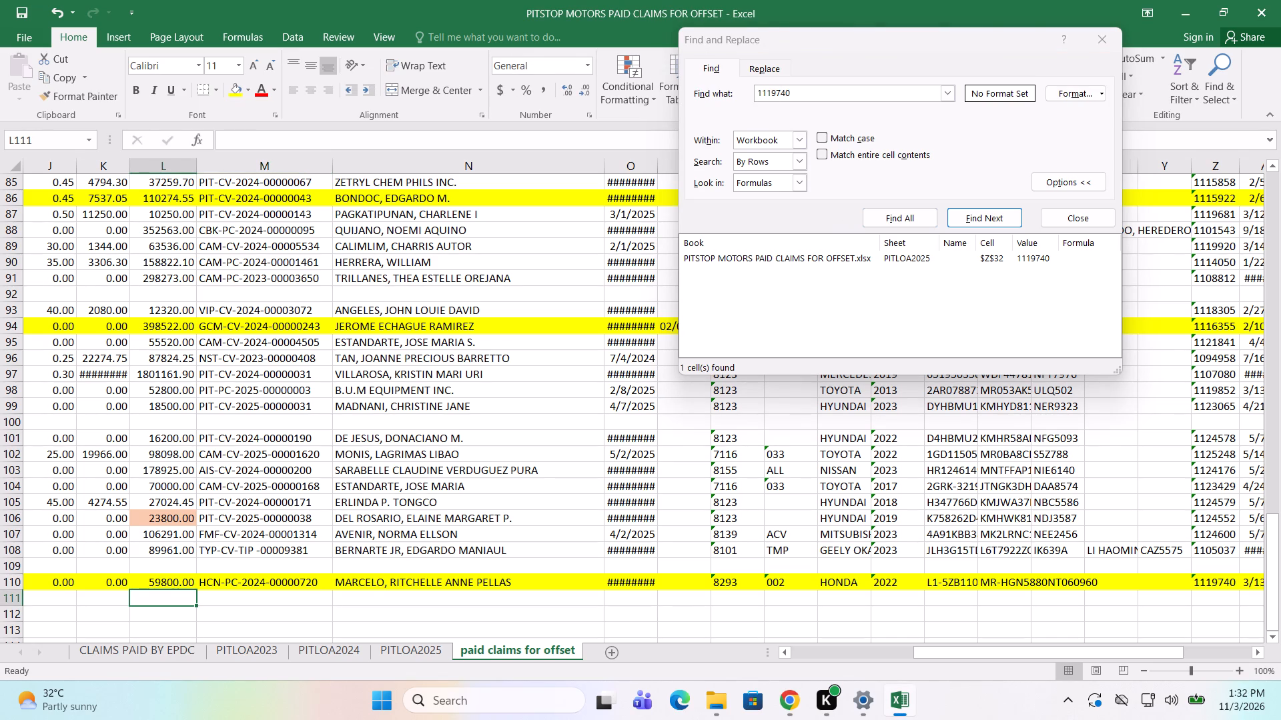
{"action": "left_click_drag", "start_coordinate": [807, 91], "coordinate": [776, 92]}
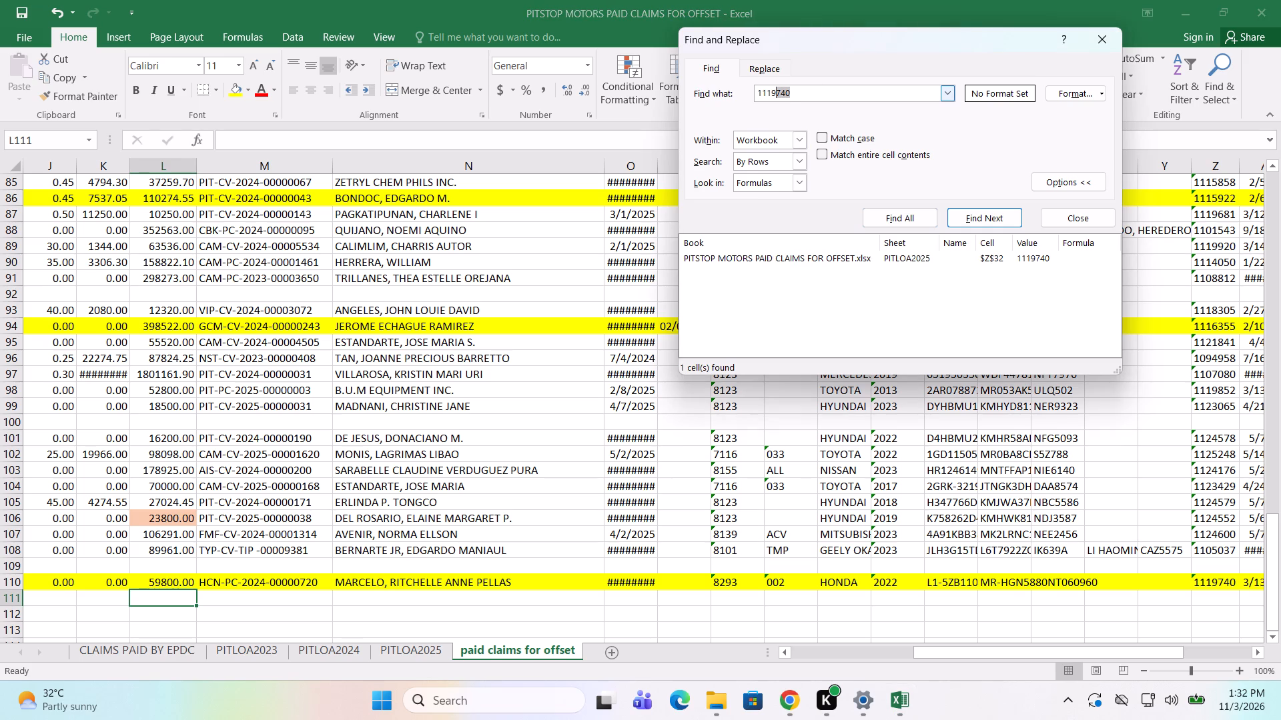
{"action": "key", "text": "BackSpace"}
{"action": "key", "text": "BackSpace"}
{"action": "key", "text": "BackSpace"}
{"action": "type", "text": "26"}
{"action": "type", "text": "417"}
{"action": "left_click", "coordinate": [921, 216]}
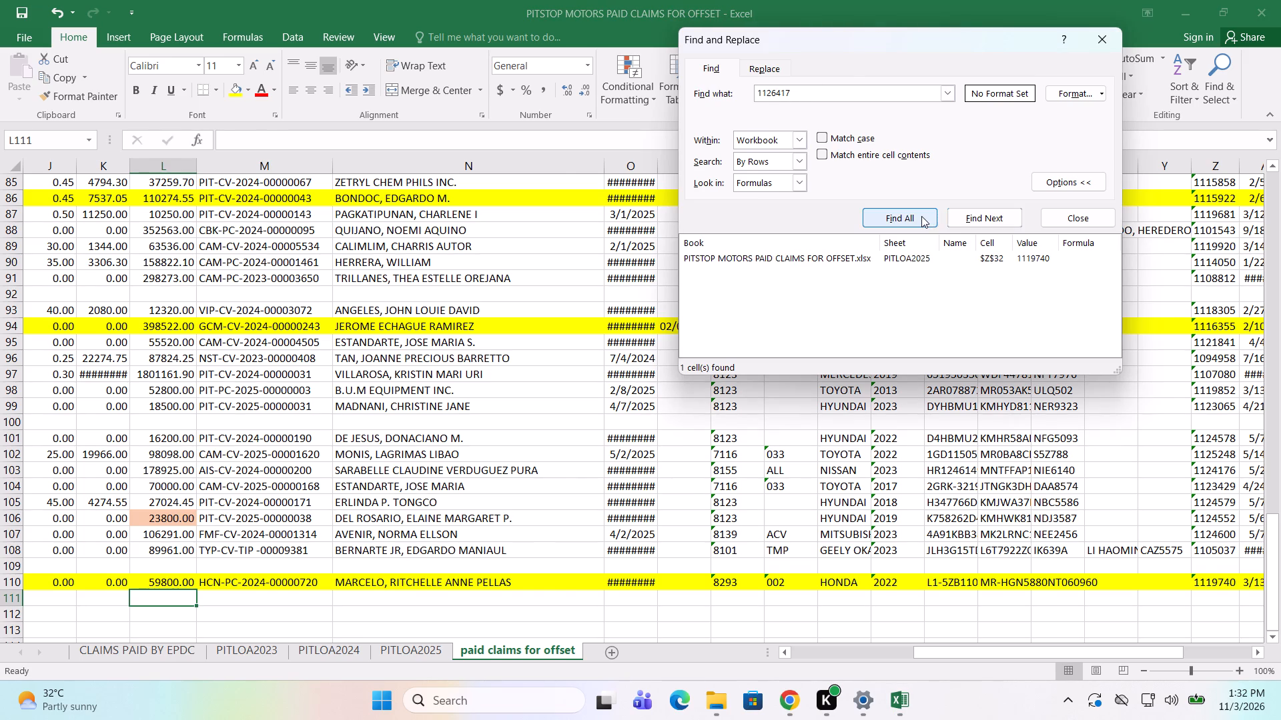
{"action": "left_click", "coordinate": [12, 629]}
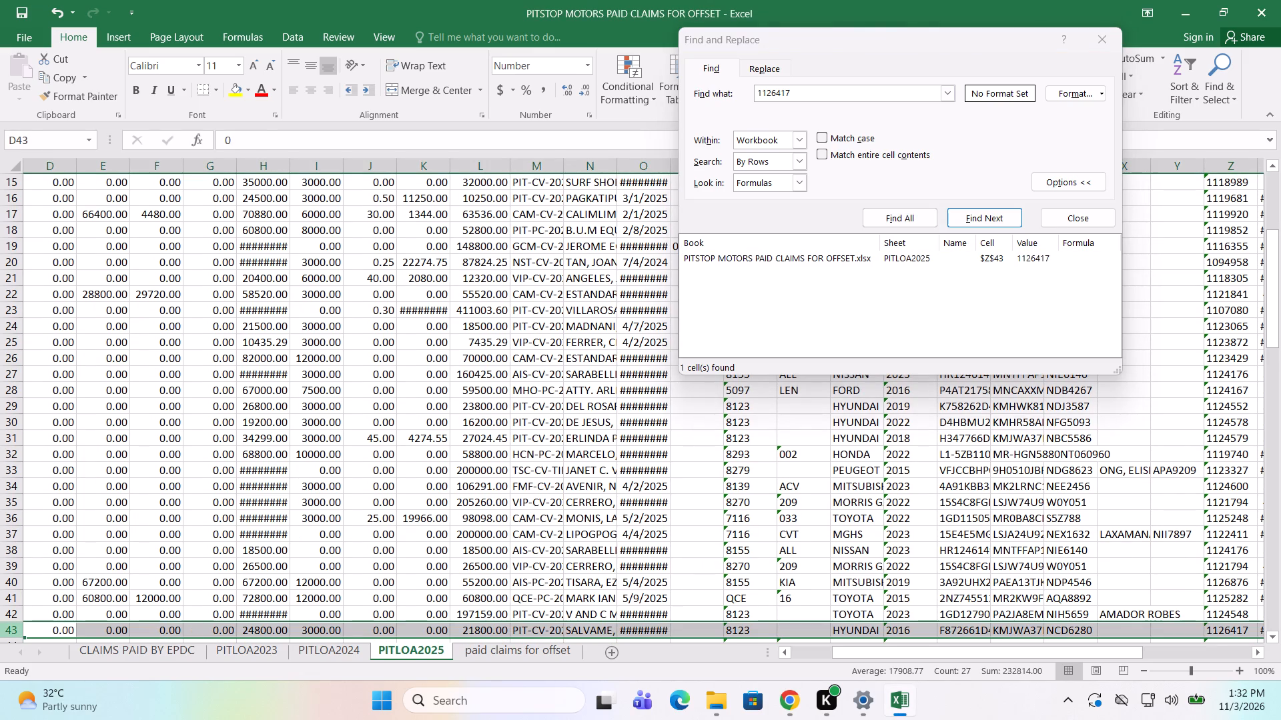
{"action": "key", "text": "ctrl+c"}
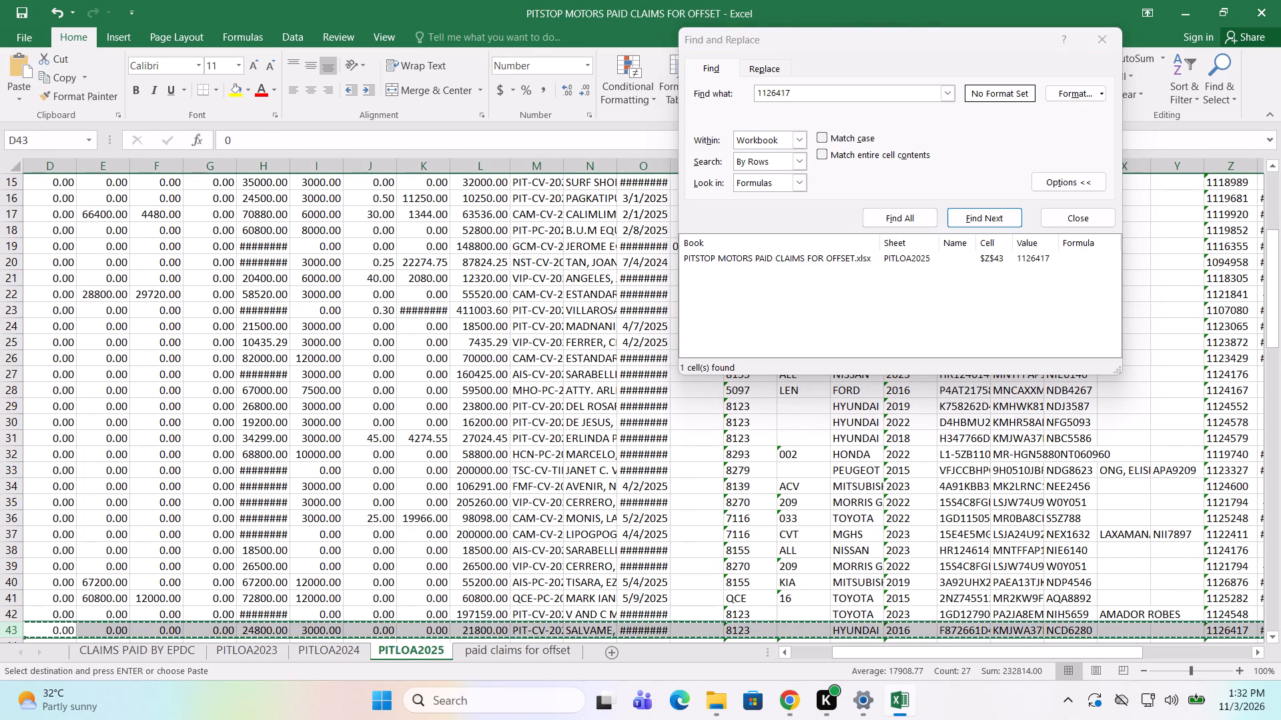
{"action": "left_click", "coordinate": [488, 651]}
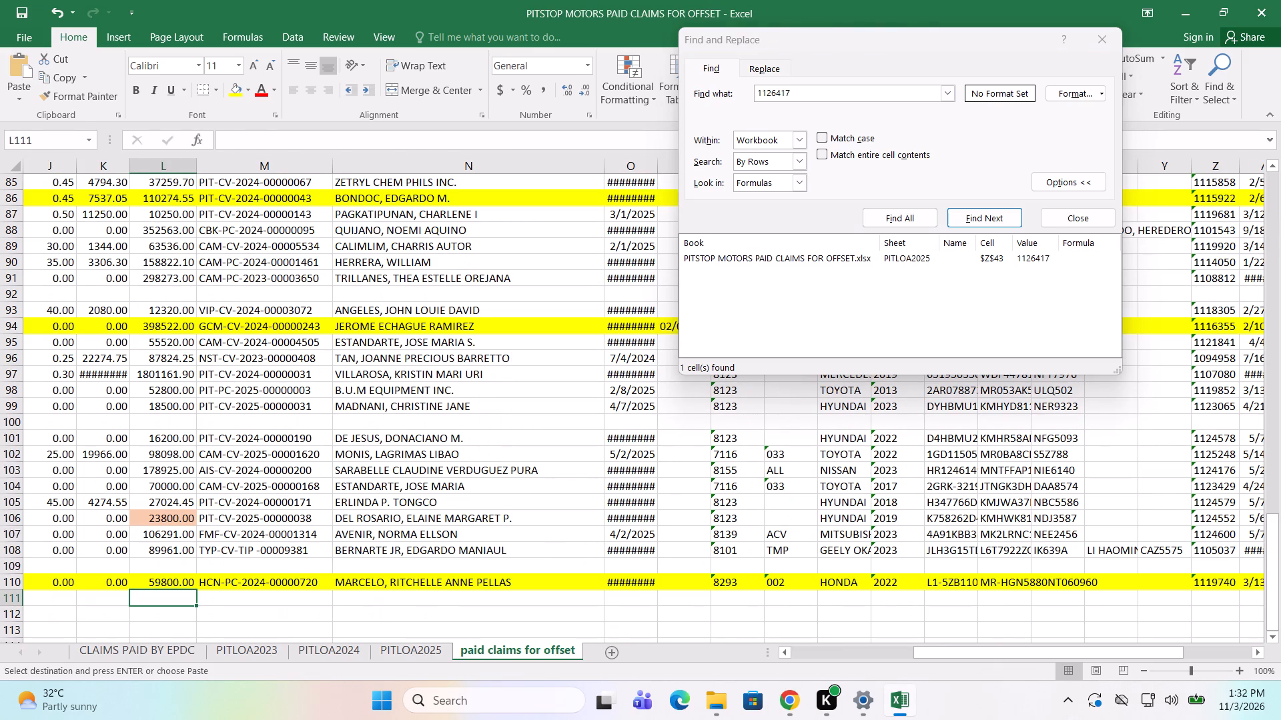
{"action": "left_click", "coordinate": [17, 596]}
{"action": "key", "text": "ctrl+v"}
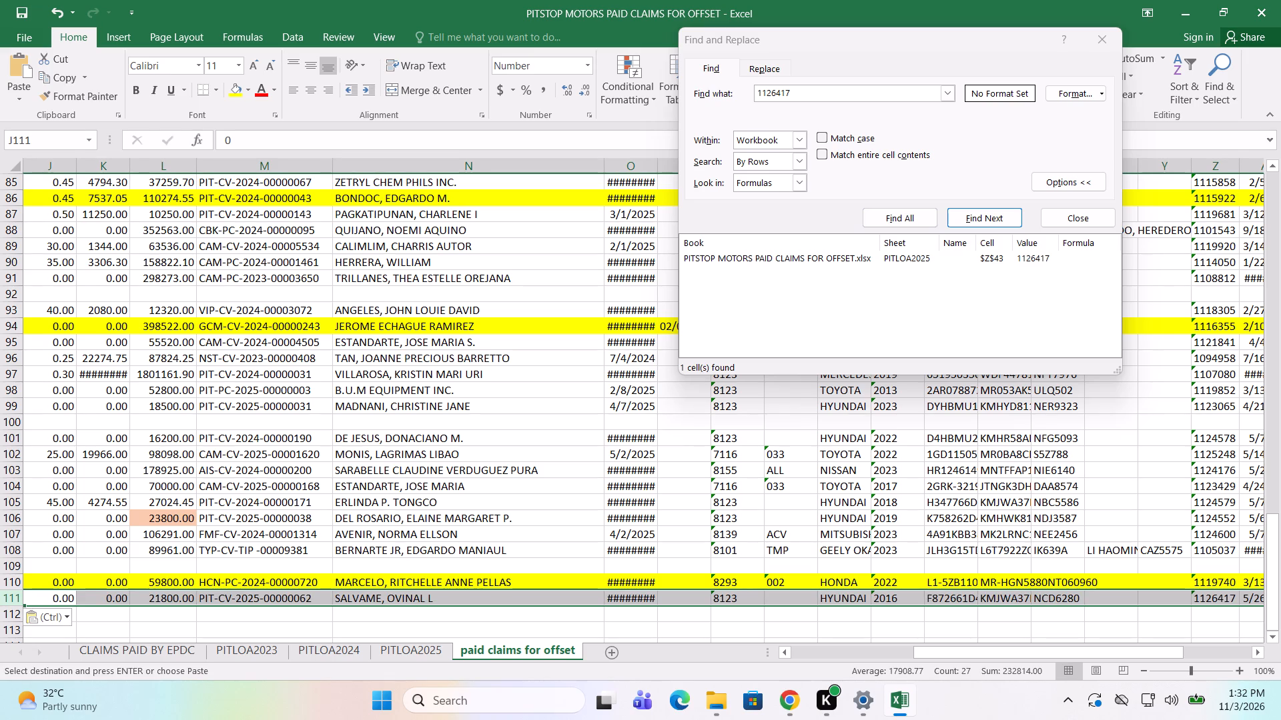
{"action": "left_click", "coordinate": [845, 97]}
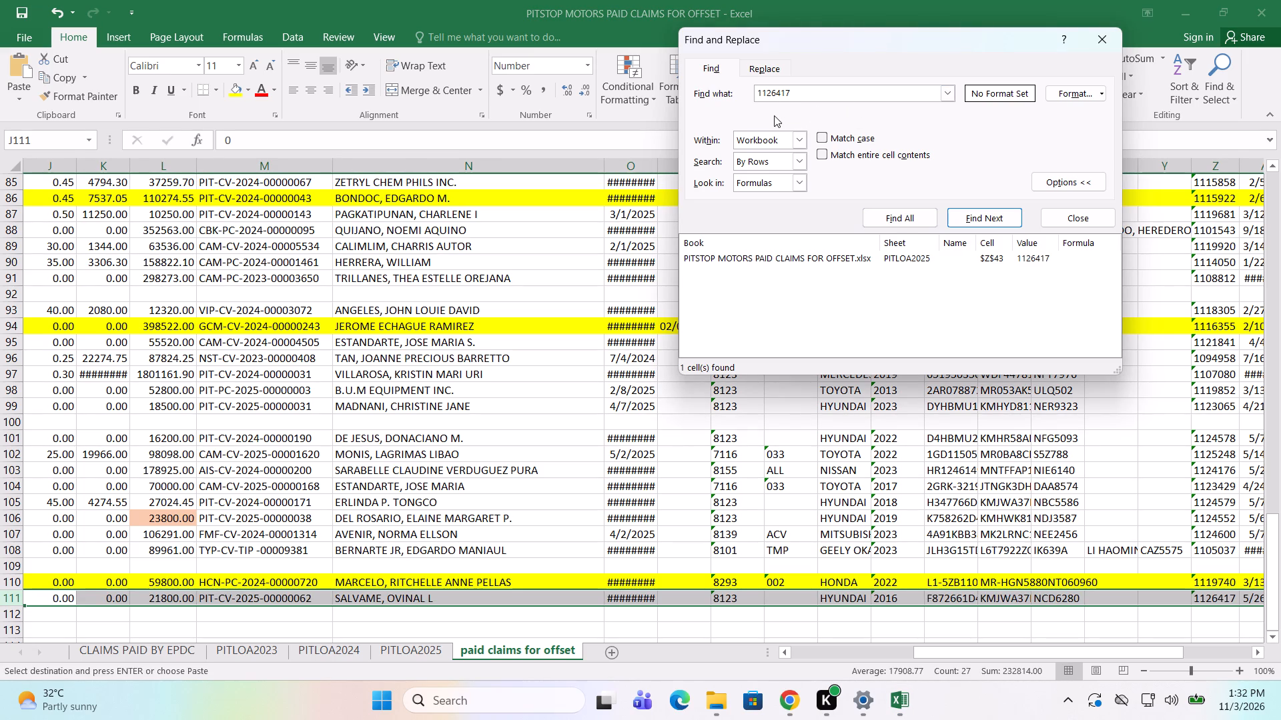
{"action": "key", "text": "BackSpace"}
{"action": "key", "text": "BackSpace"}
{"action": "key", "text": "BackSpace"}
{"action": "key", "text": "BackSpace"}
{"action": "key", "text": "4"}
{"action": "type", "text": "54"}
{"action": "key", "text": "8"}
{"action": "left_click", "coordinate": [906, 213]}
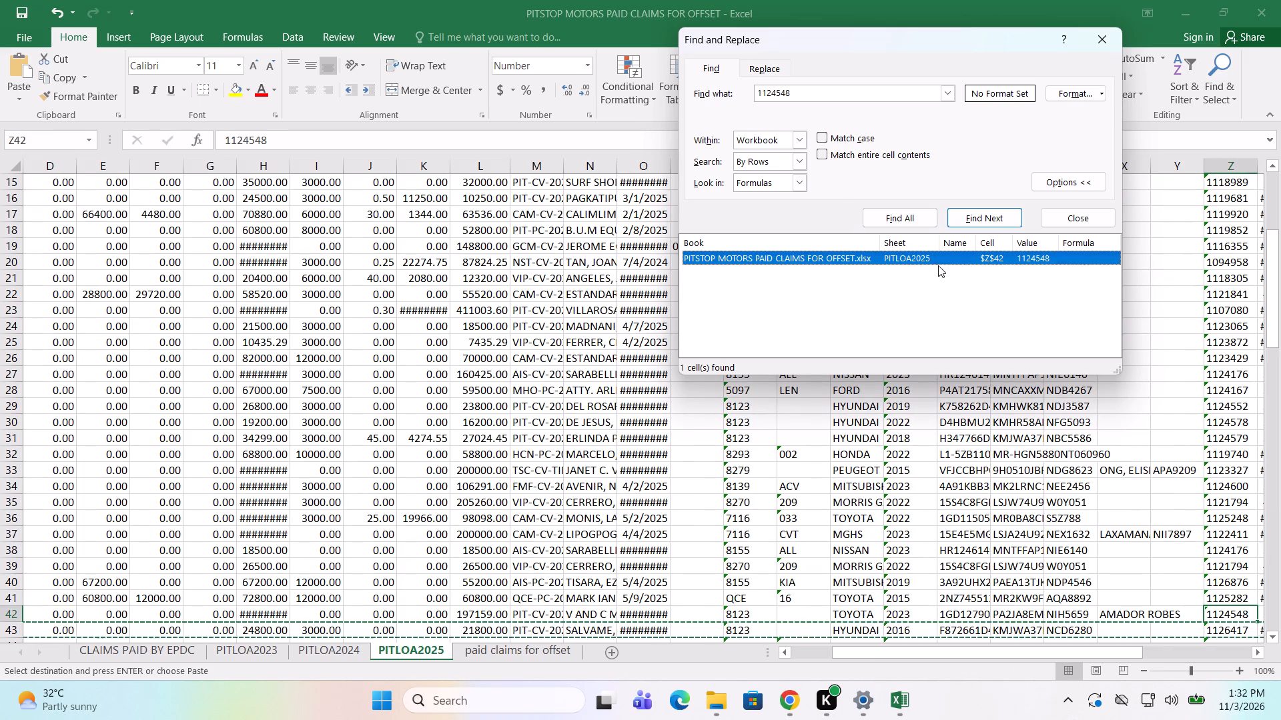
{"action": "left_click", "coordinate": [17, 613]}
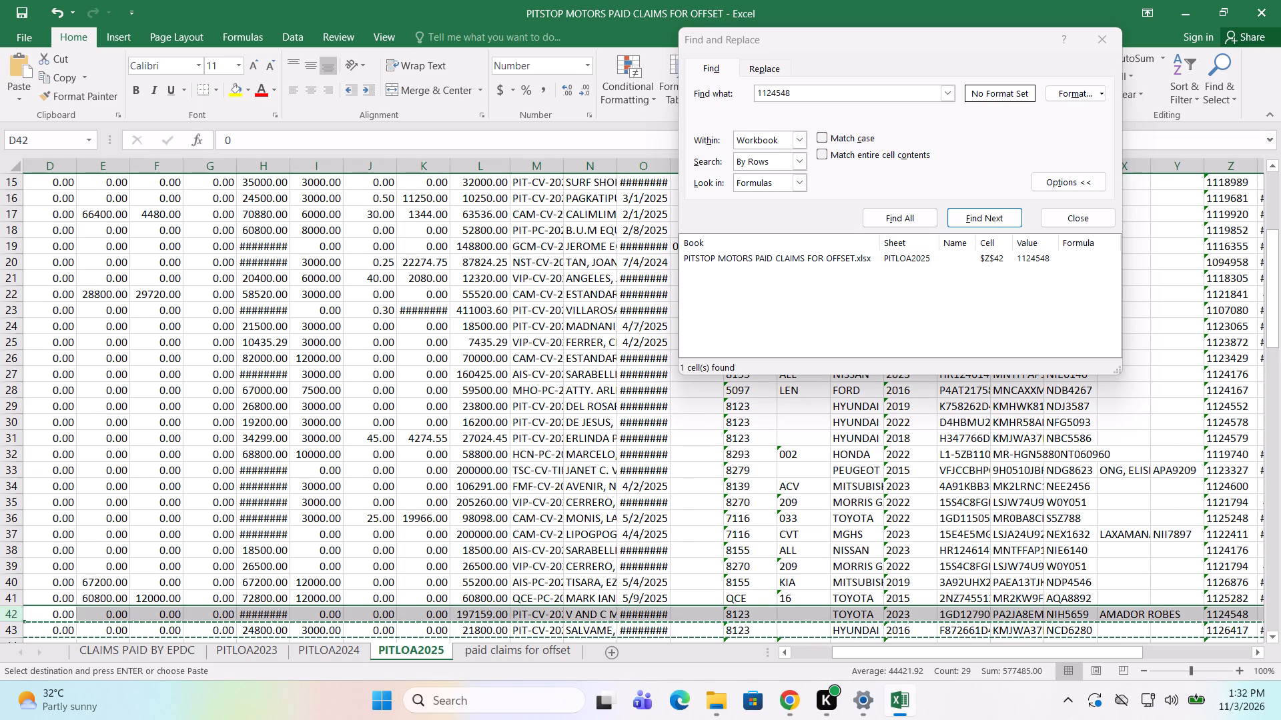
{"action": "key", "text": "ctrl+c"}
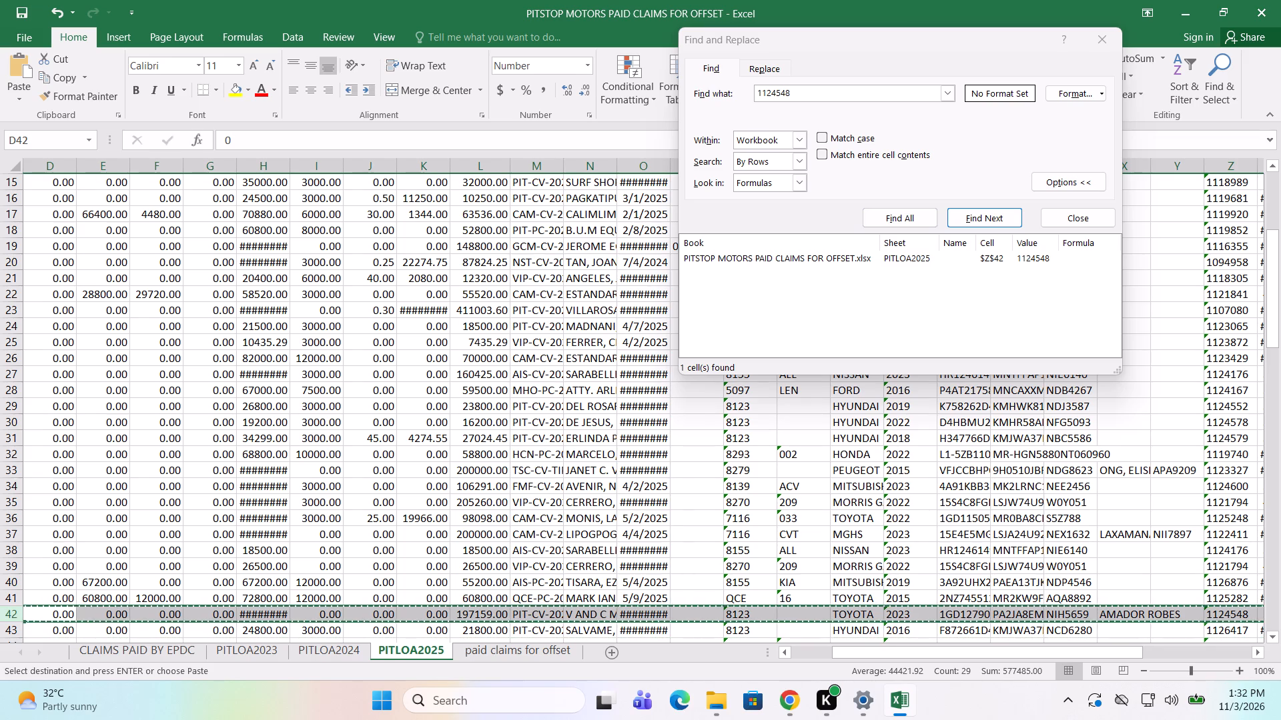
{"action": "left_click", "coordinate": [505, 653]}
{"action": "scroll", "coordinate": [145, 586], "scroll_direction": "down", "scroll_amount": 3}
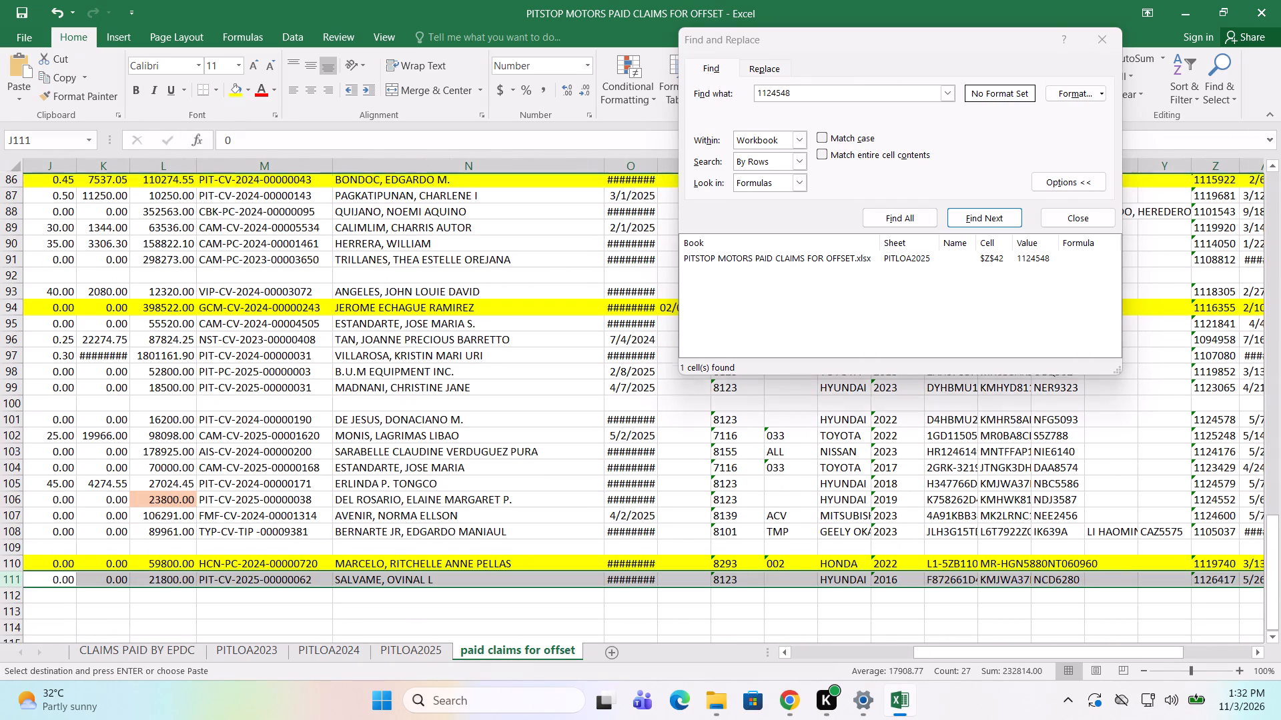
{"action": "scroll", "coordinate": [147, 585], "scroll_direction": "down", "scroll_amount": 1}
{"action": "right_click", "coordinate": [14, 419]}
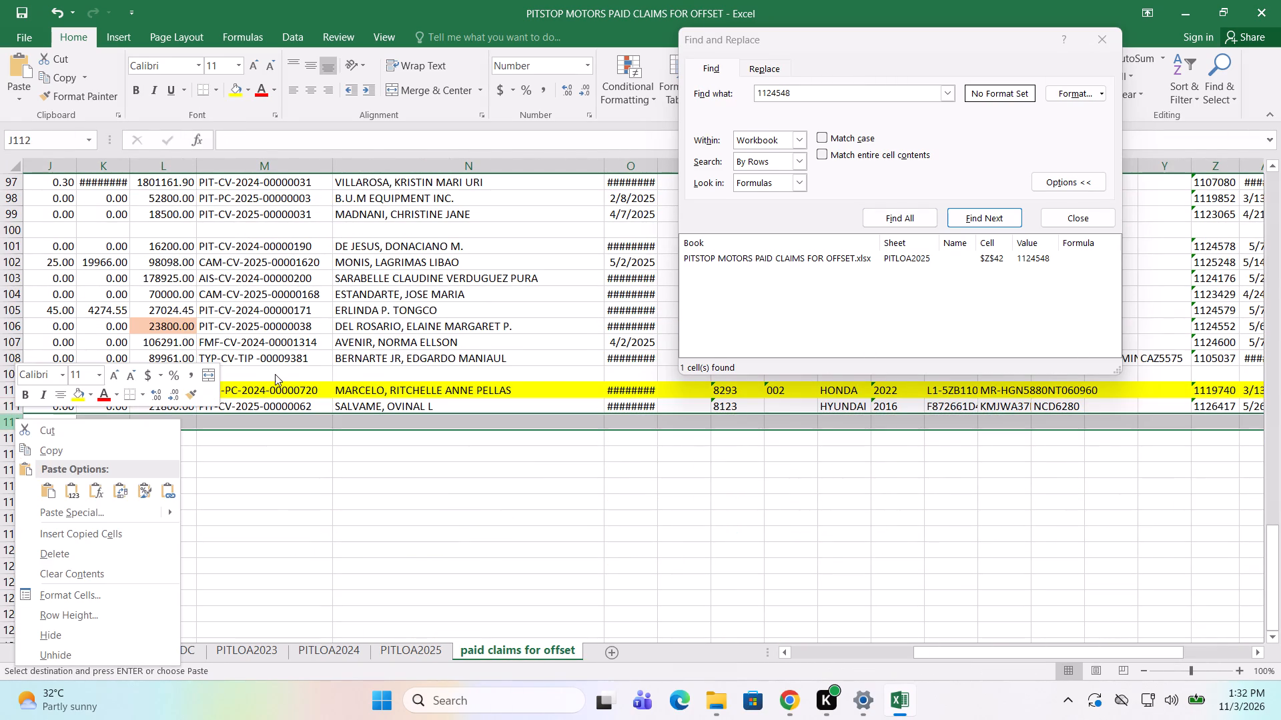
{"action": "key", "text": "ctrl+v"}
{"action": "left_click", "coordinate": [400, 499]}
{"action": "key", "text": "ctrl+v"}
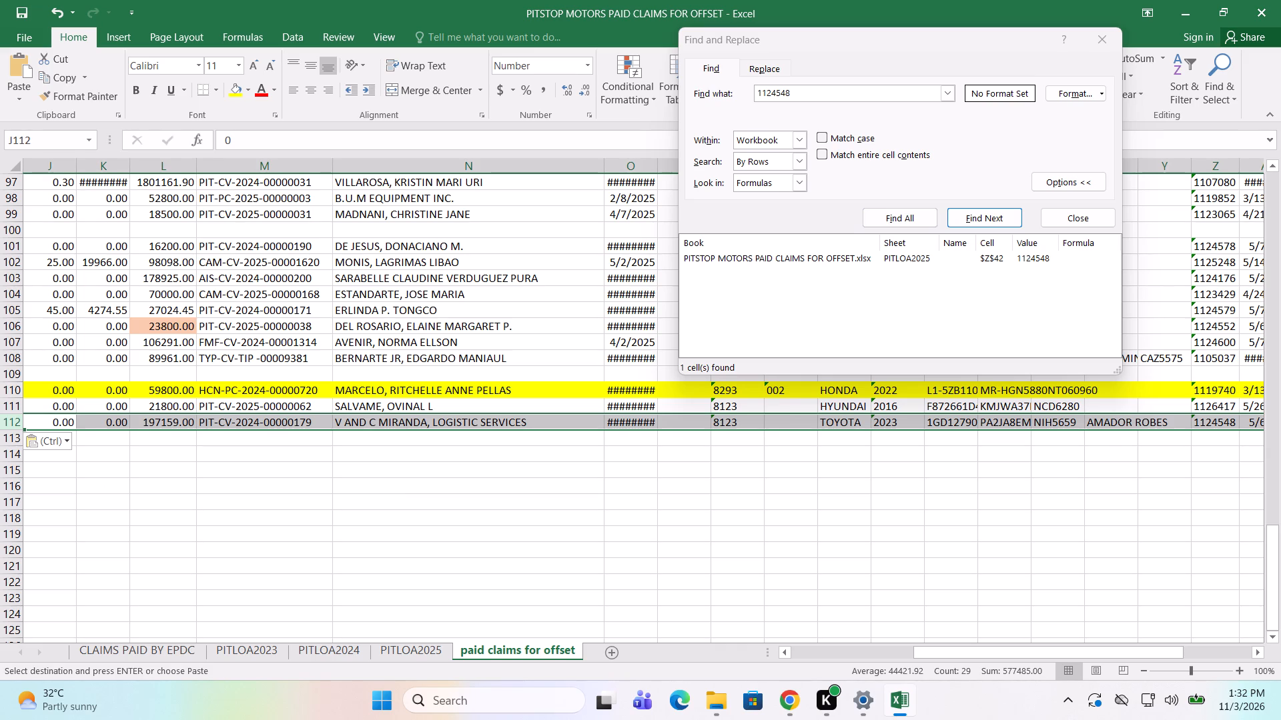
{"action": "left_click", "coordinate": [833, 97]}
{"action": "key", "text": "BackSpace"}
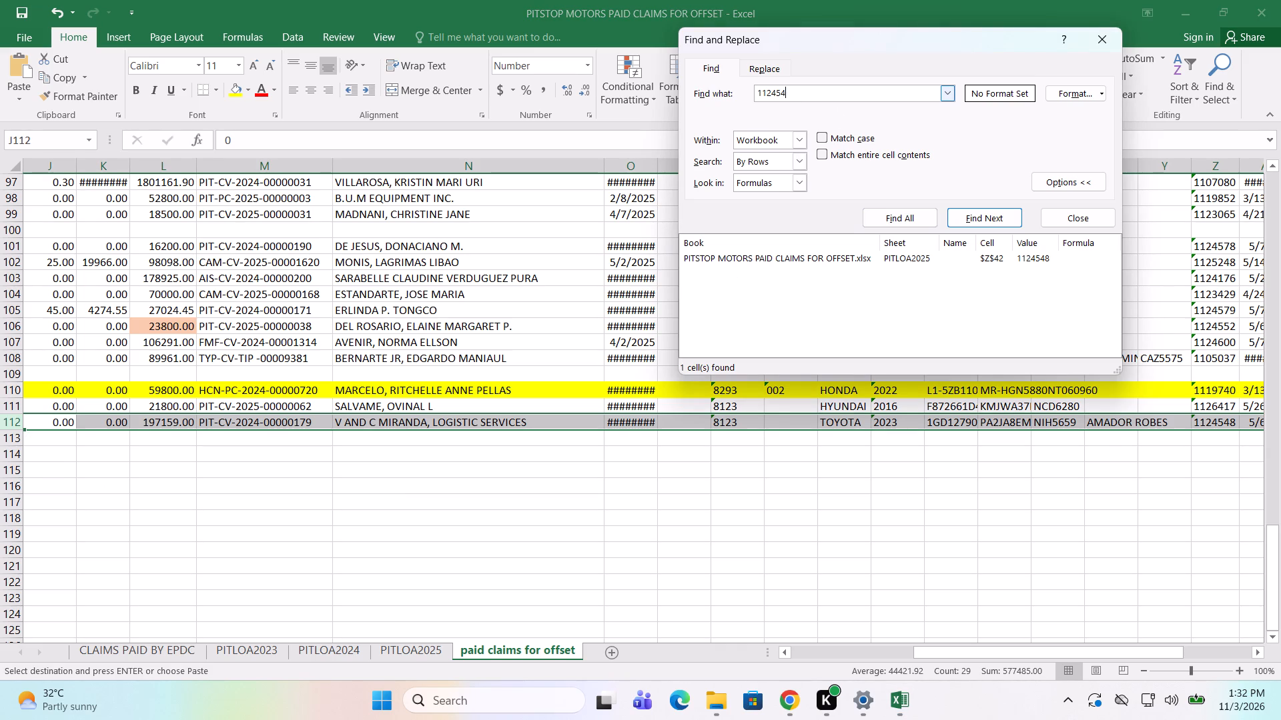
{"action": "key", "text": "BackSpace"}
{"action": "key", "text": "BackSpace"}
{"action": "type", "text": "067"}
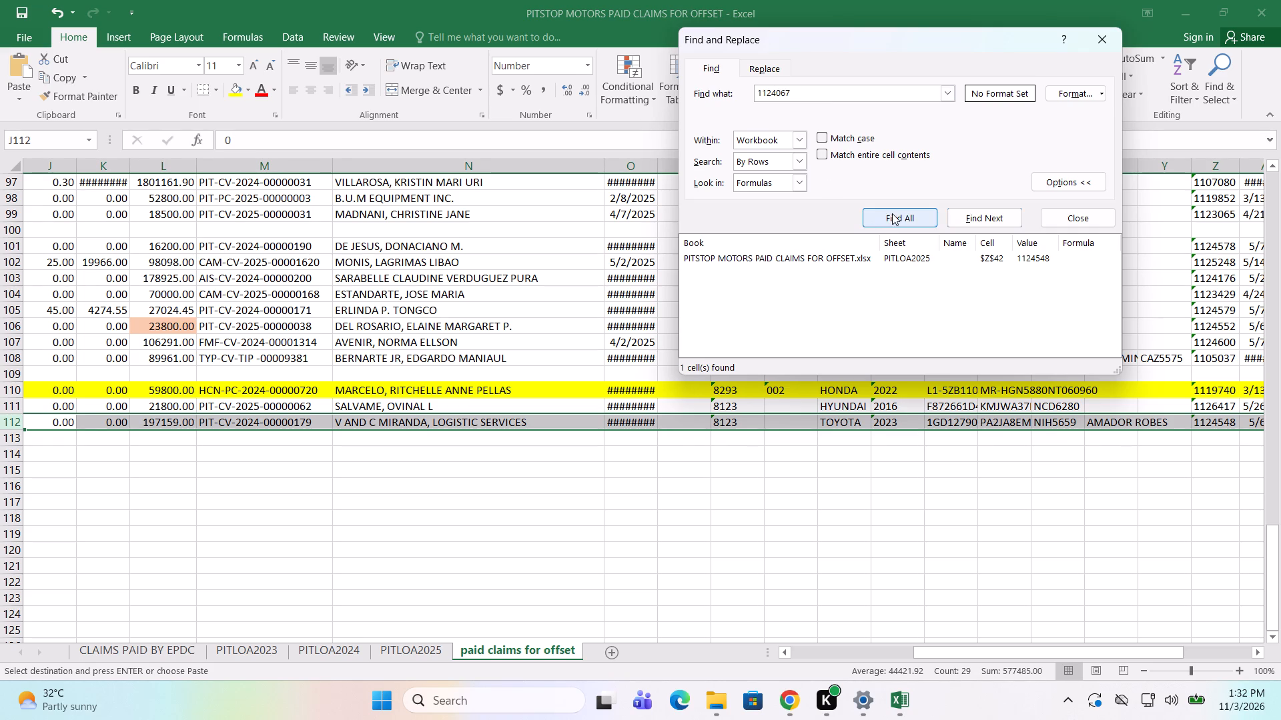
{"action": "left_click", "coordinate": [892, 213]}
{"action": "left_click", "coordinate": [638, 405]}
{"action": "left_click", "coordinate": [643, 396]}
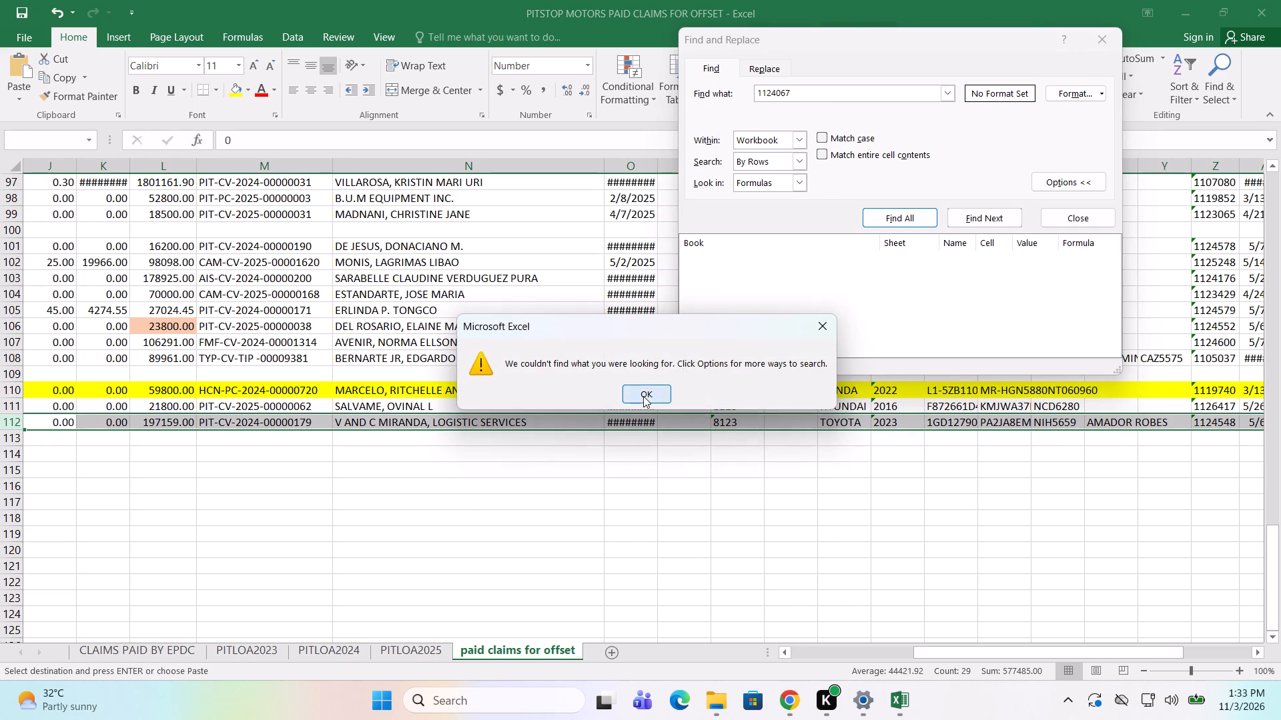
{"action": "left_click_drag", "start_coordinate": [809, 94], "coordinate": [711, 91]}
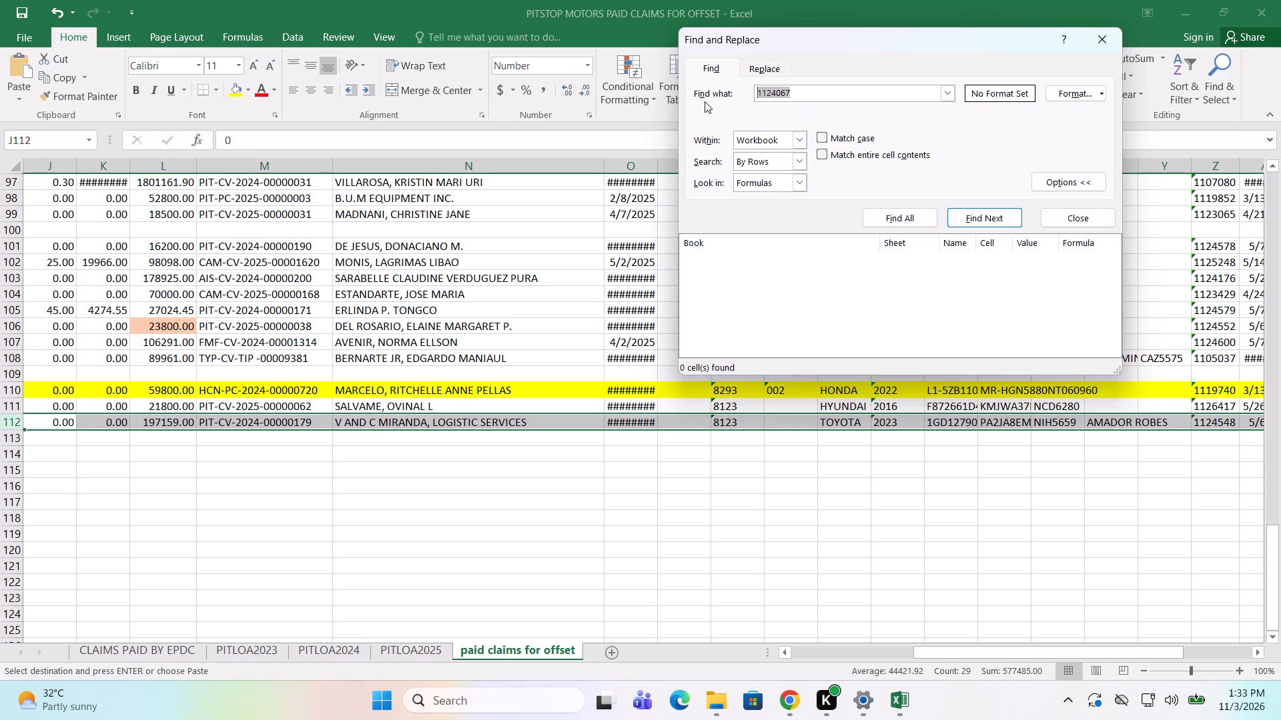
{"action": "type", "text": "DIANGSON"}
{"action": "left_click", "coordinate": [913, 220]}
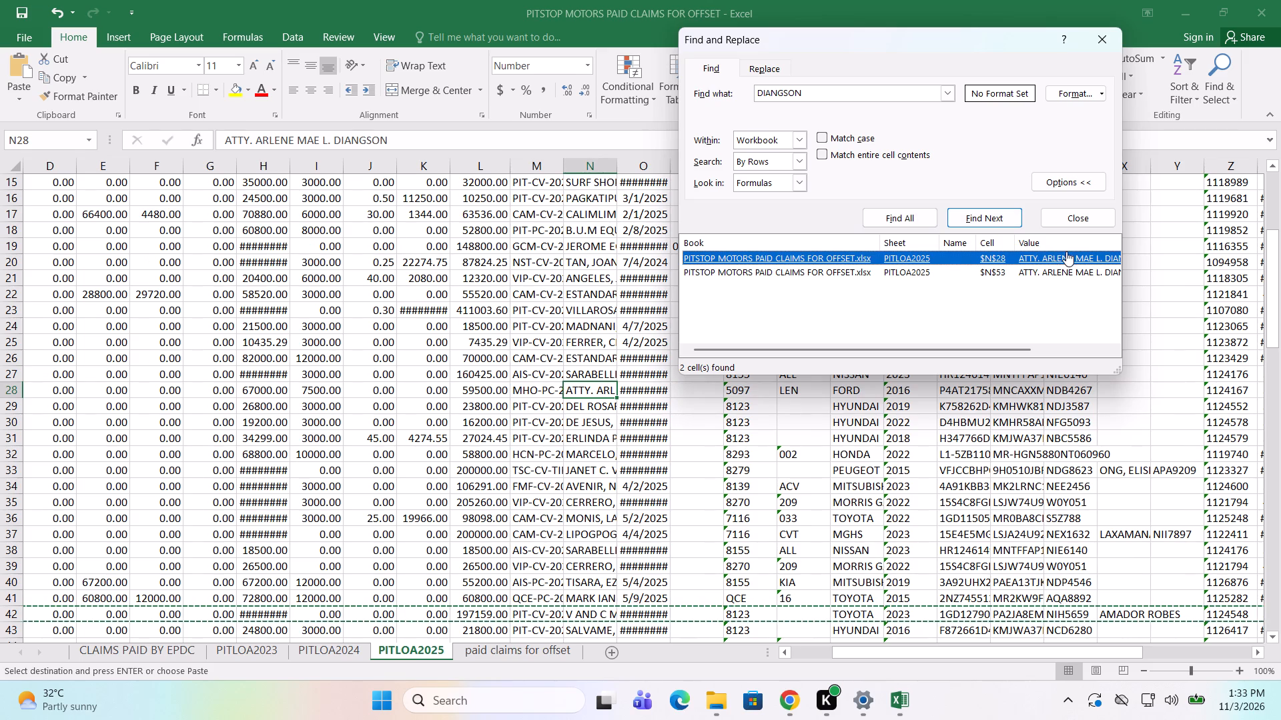
{"action": "left_click", "coordinate": [1066, 257]}
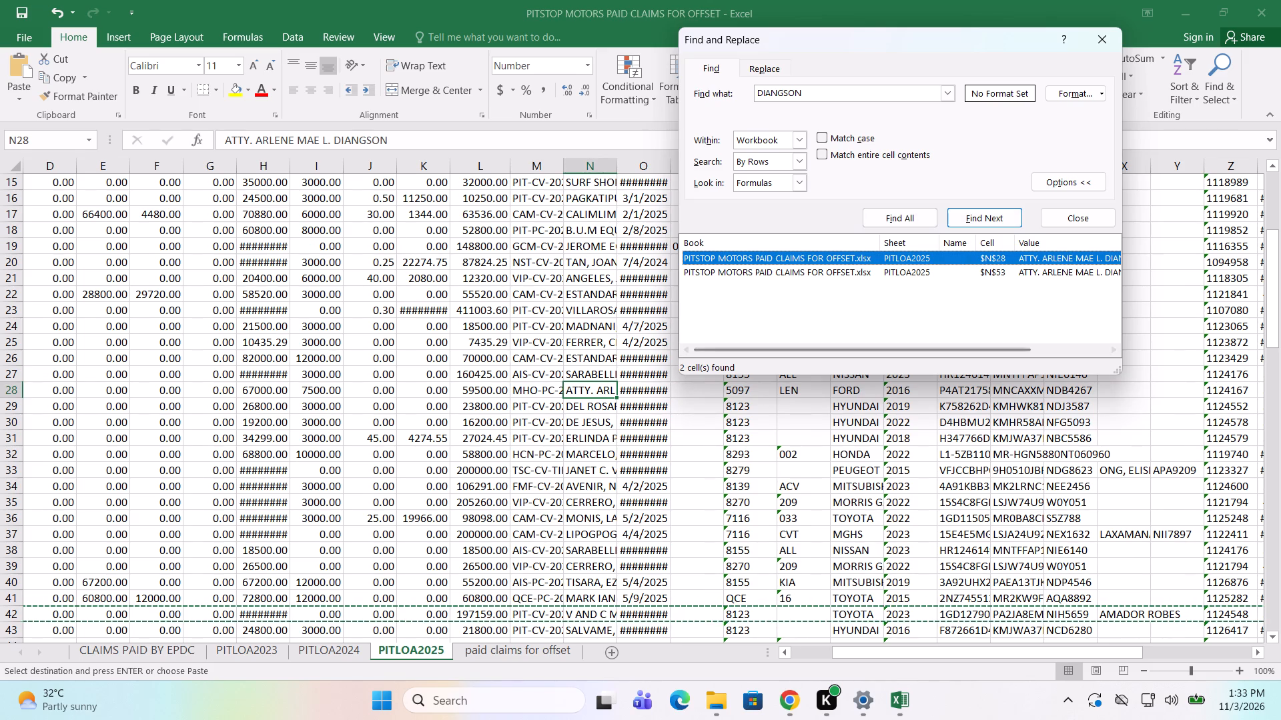
{"action": "left_click", "coordinate": [1045, 270]}
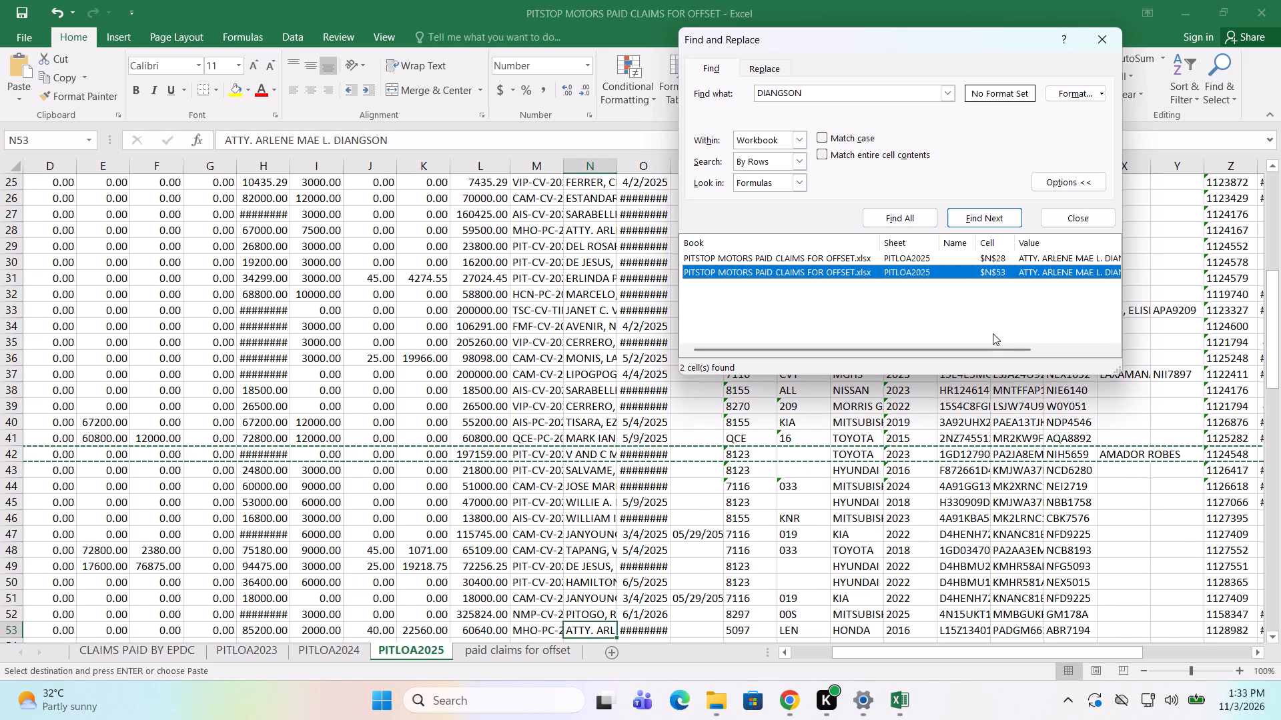
{"action": "left_click", "coordinate": [1066, 257]}
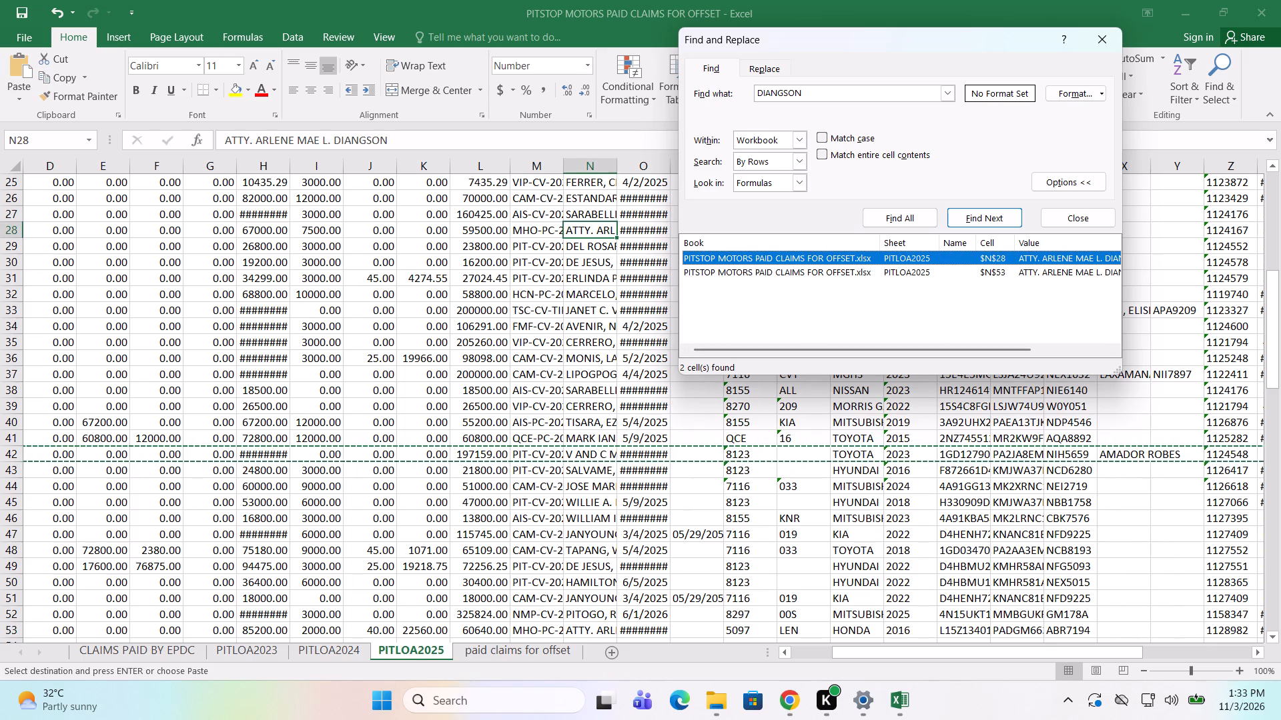
{"action": "left_click", "coordinate": [528, 229]}
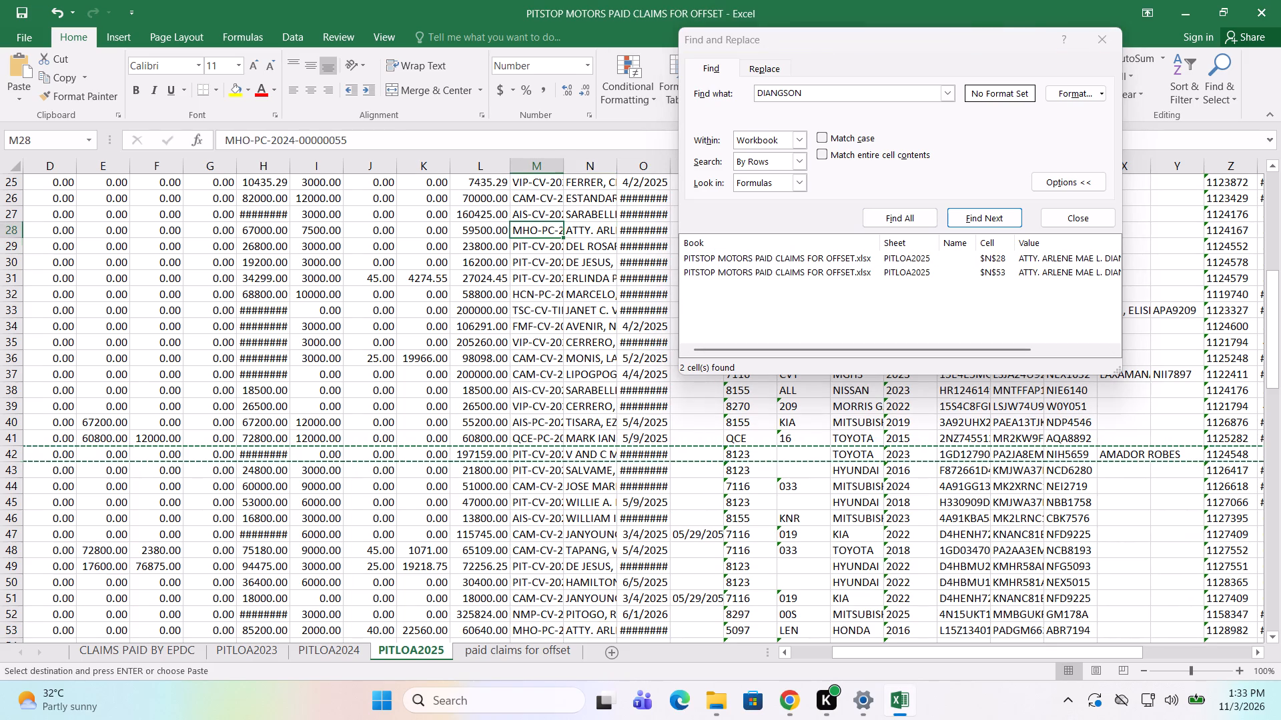
{"action": "left_click", "coordinate": [18, 229]}
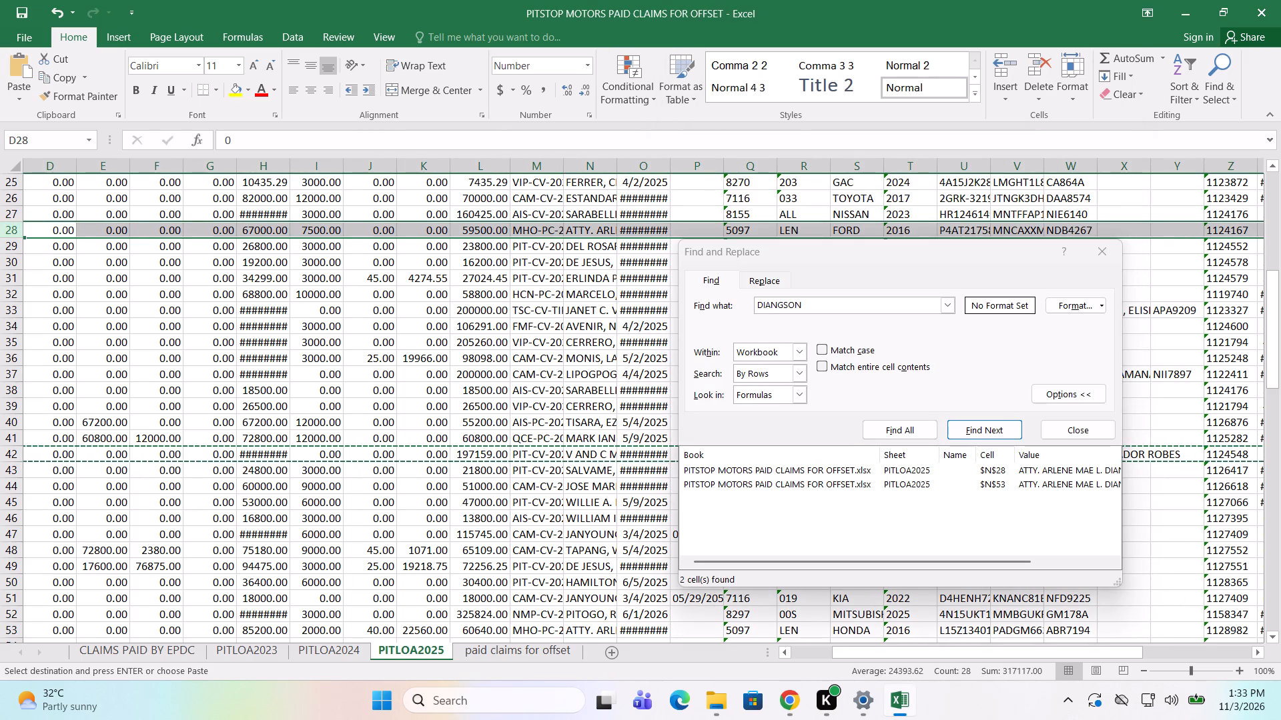
{"action": "key", "text": "ctrl+c"}
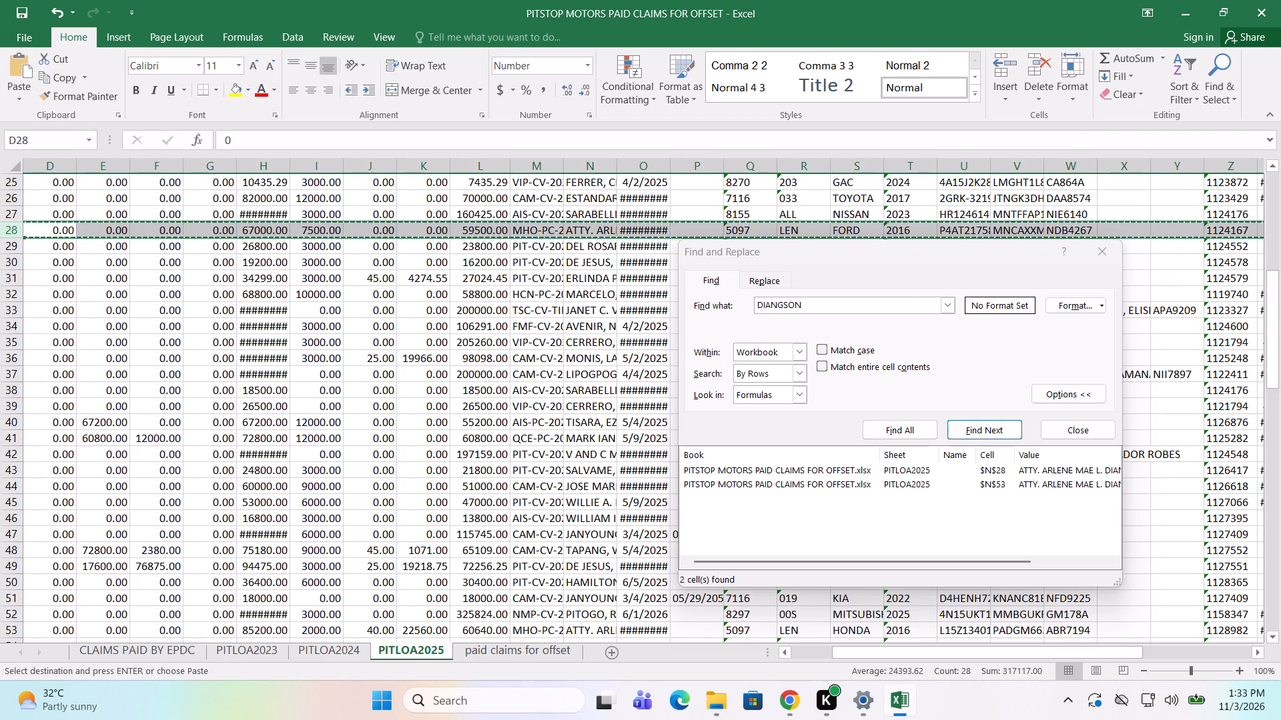
{"action": "left_click", "coordinate": [520, 655]}
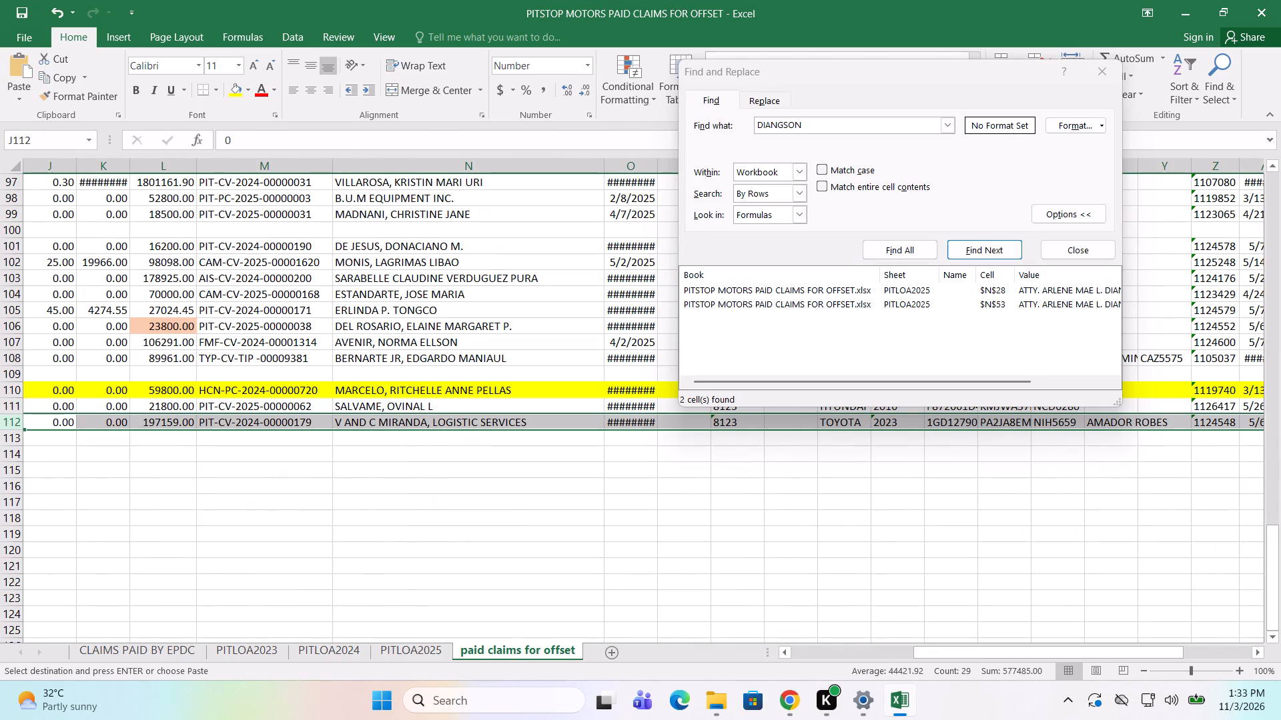
{"action": "left_click", "coordinate": [15, 440]}
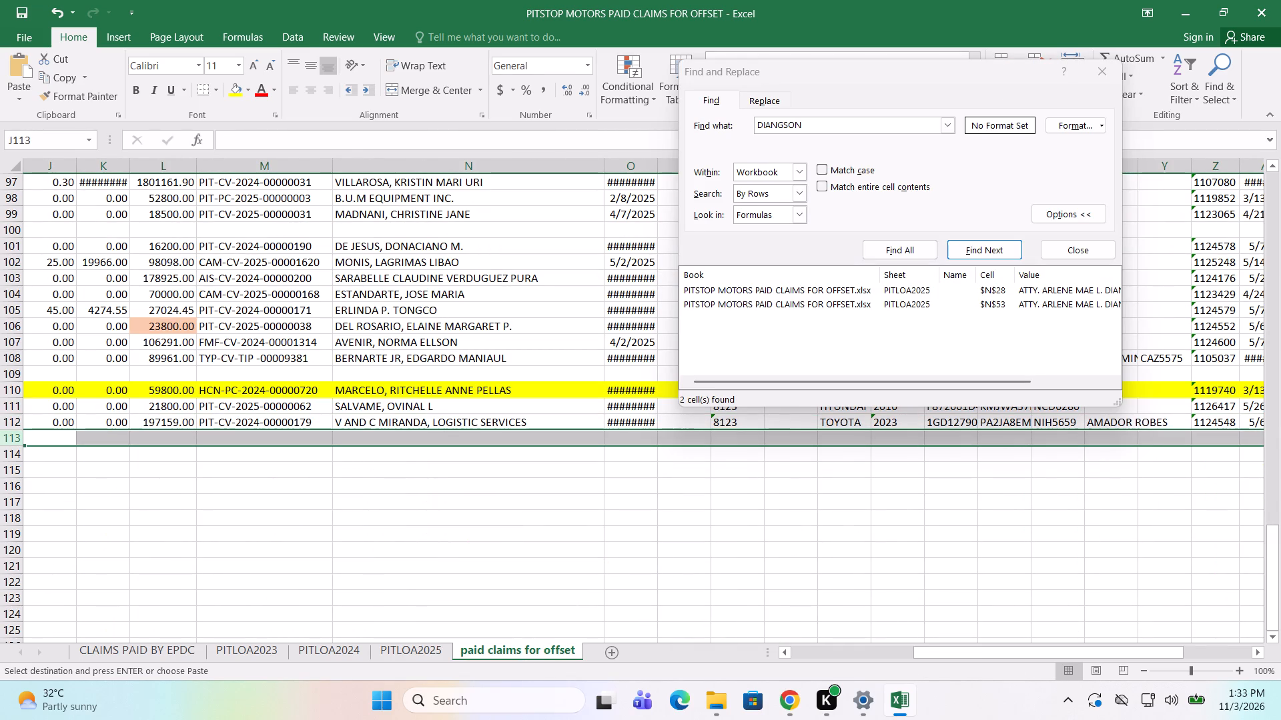
{"action": "key", "text": "ctrl+v"}
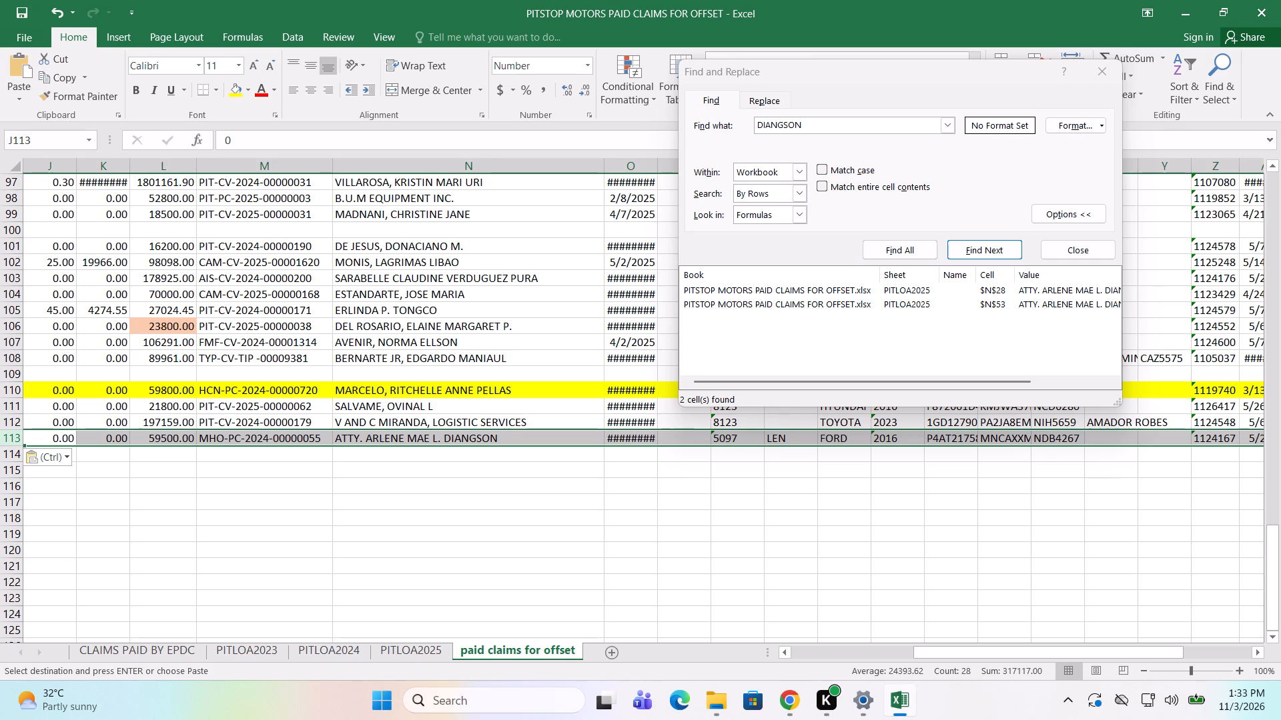
{"action": "left_click_drag", "start_coordinate": [850, 122], "coordinate": [697, 115]}
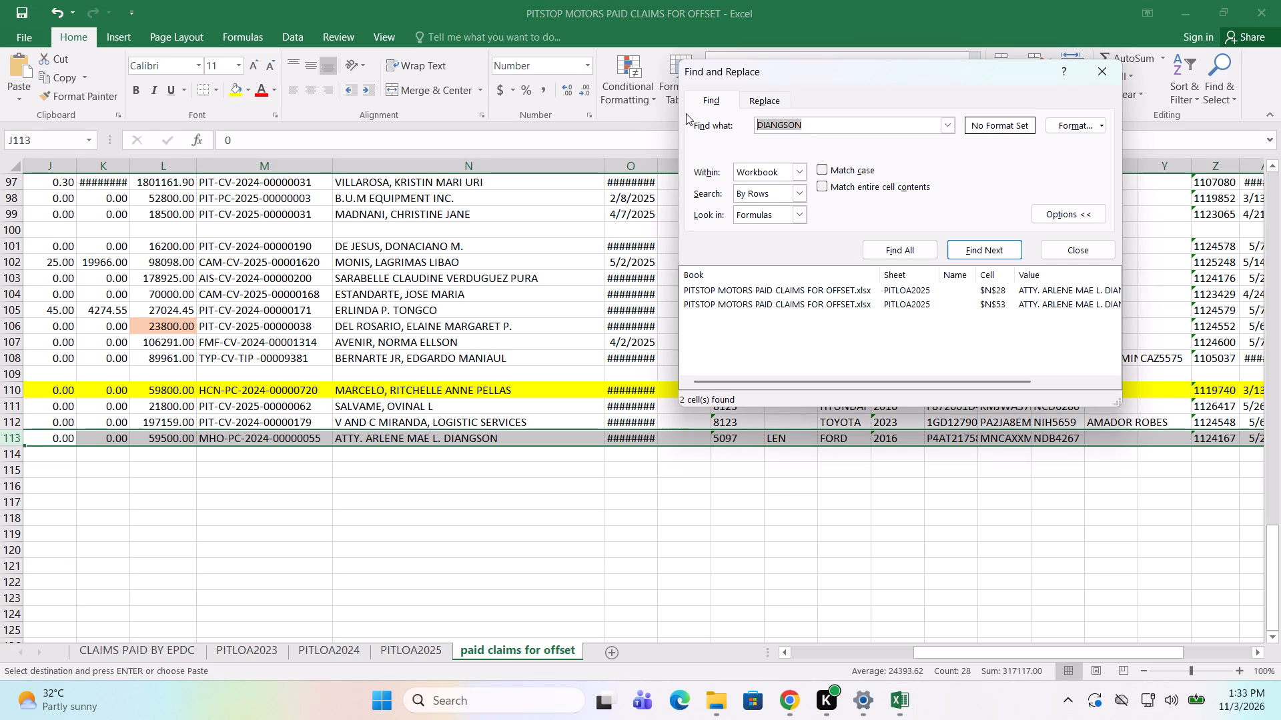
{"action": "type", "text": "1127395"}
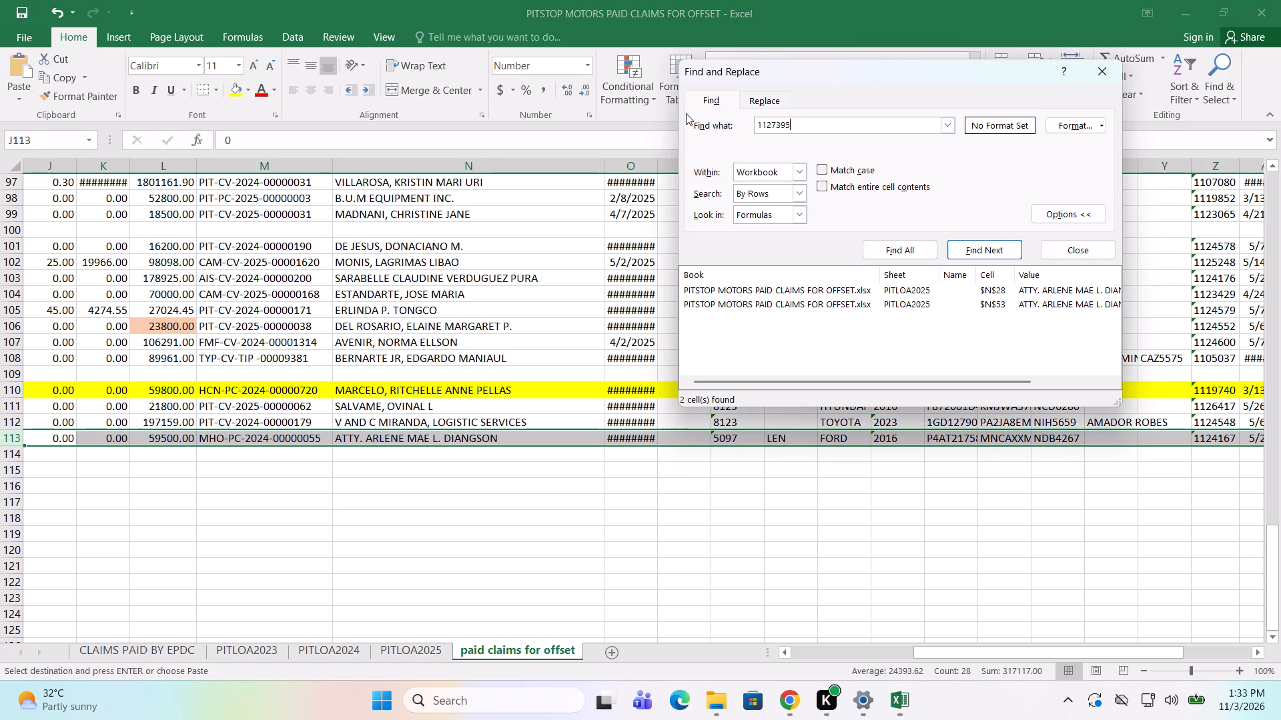
{"action": "left_click", "coordinate": [911, 251]}
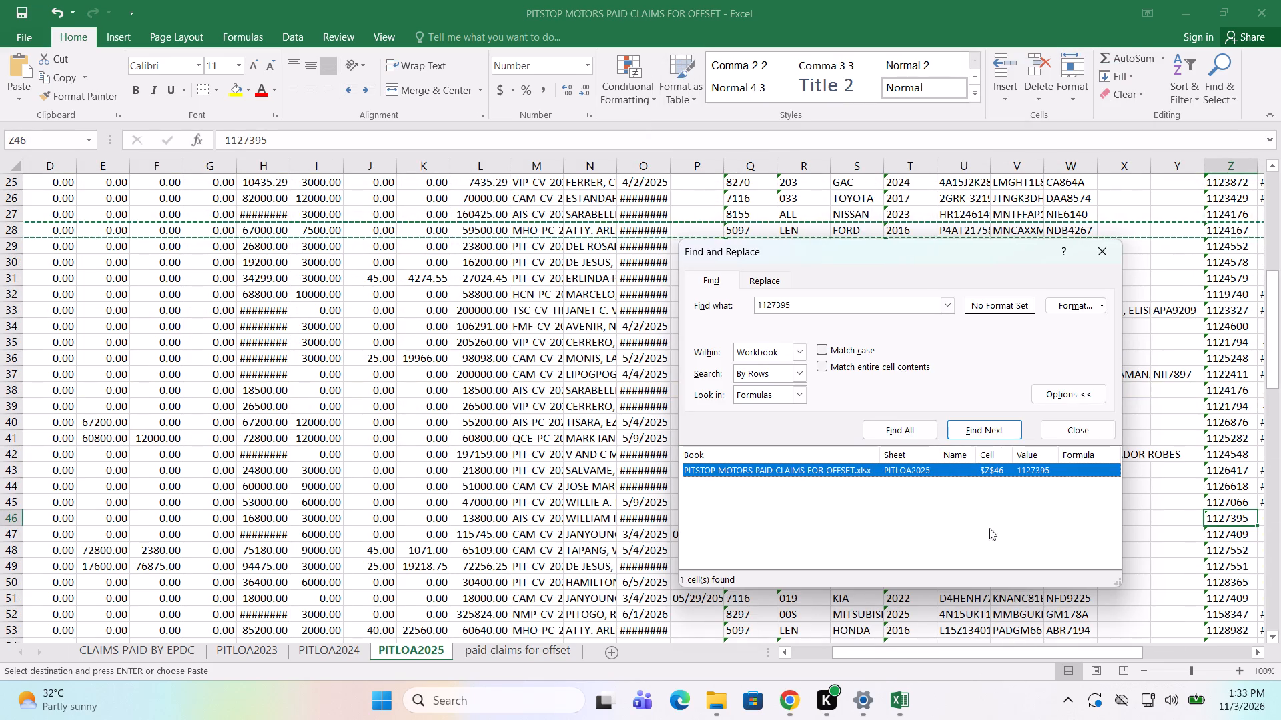
{"action": "left_click", "coordinate": [1037, 469]}
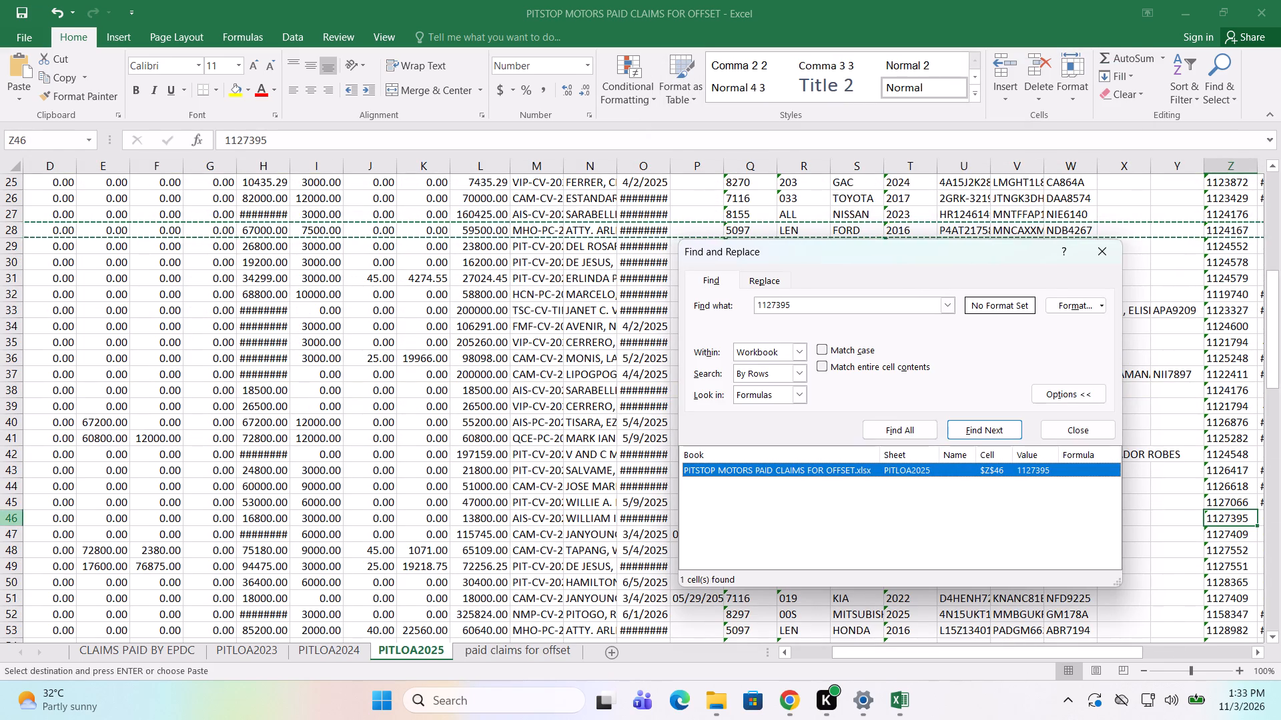
{"action": "left_click", "coordinate": [13, 521]}
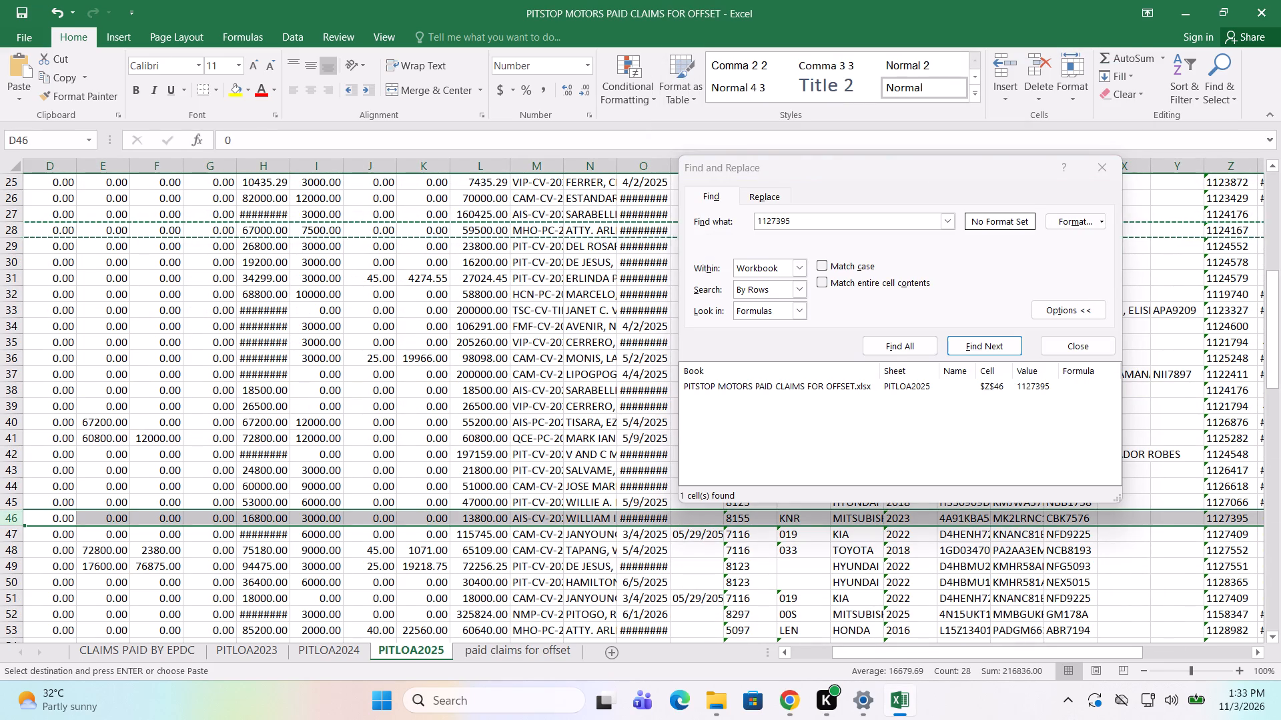
{"action": "key", "text": "ctrl+c"}
{"action": "left_click", "coordinate": [515, 649]}
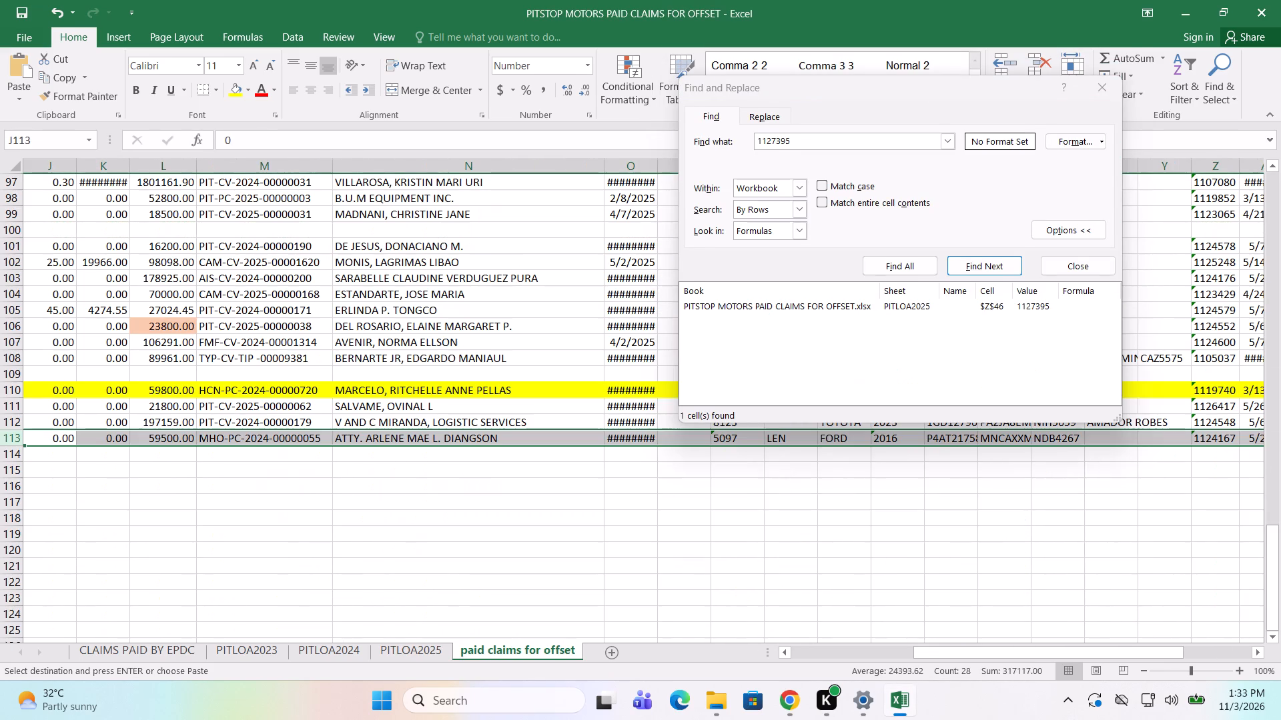
{"action": "left_click", "coordinate": [13, 456]}
{"action": "key", "text": "ctrl+v"}
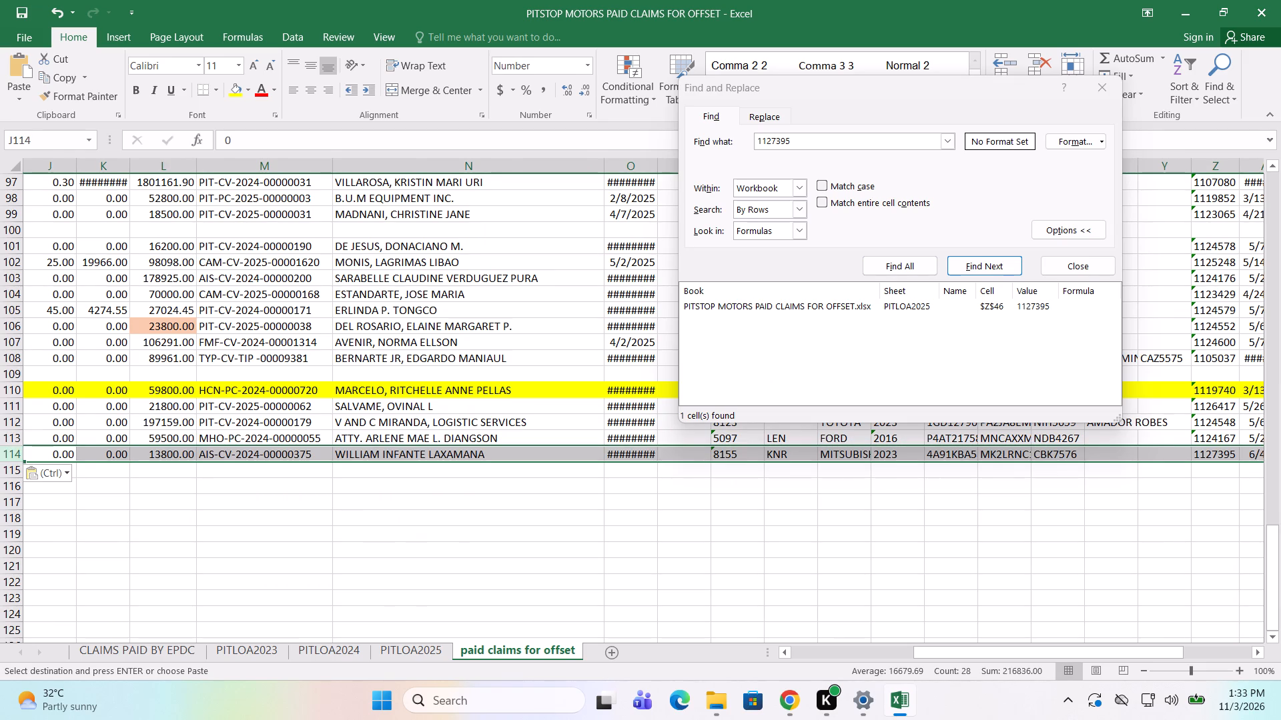
{"action": "left_click_drag", "start_coordinate": [811, 141], "coordinate": [772, 141]}
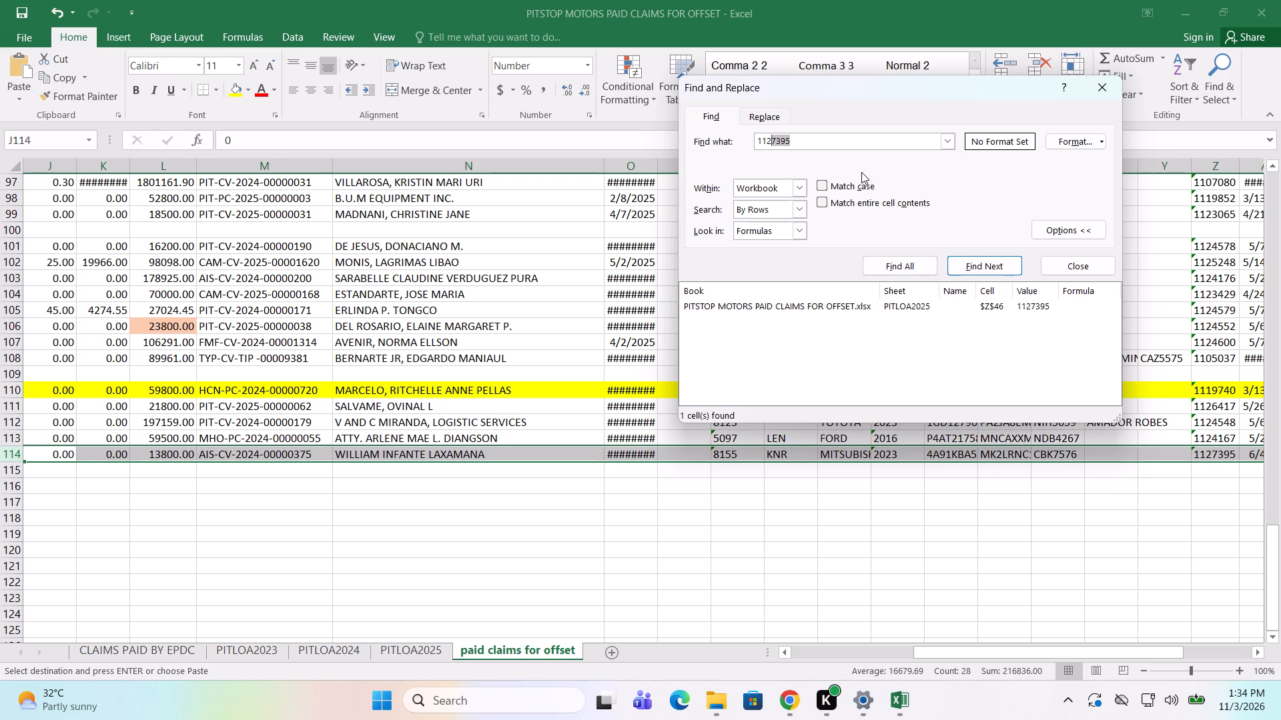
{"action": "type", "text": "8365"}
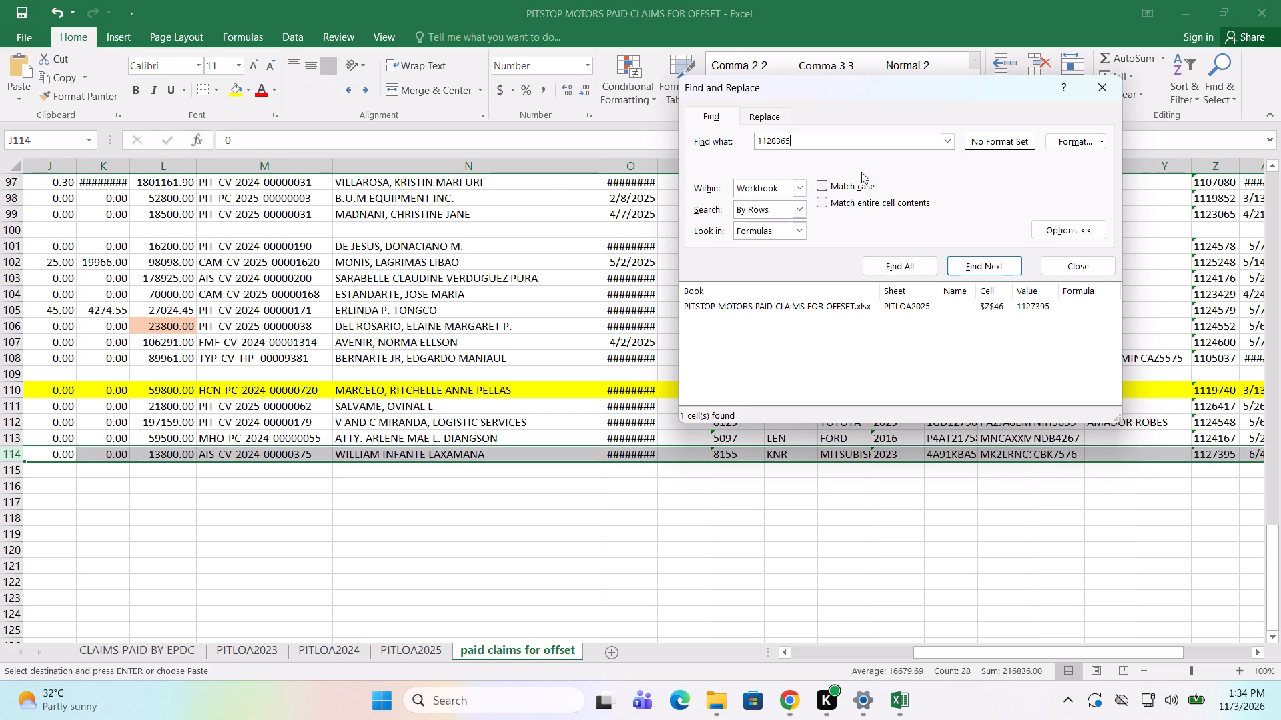
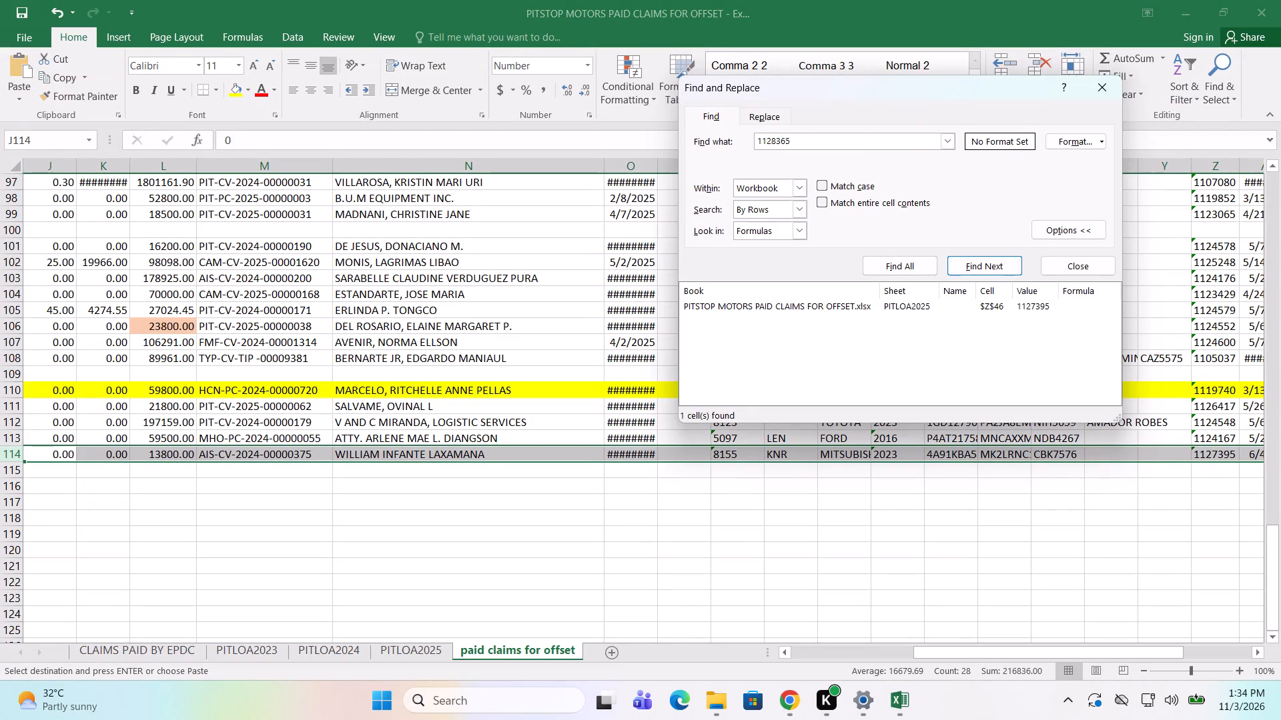
{"action": "left_click", "coordinate": [905, 261]}
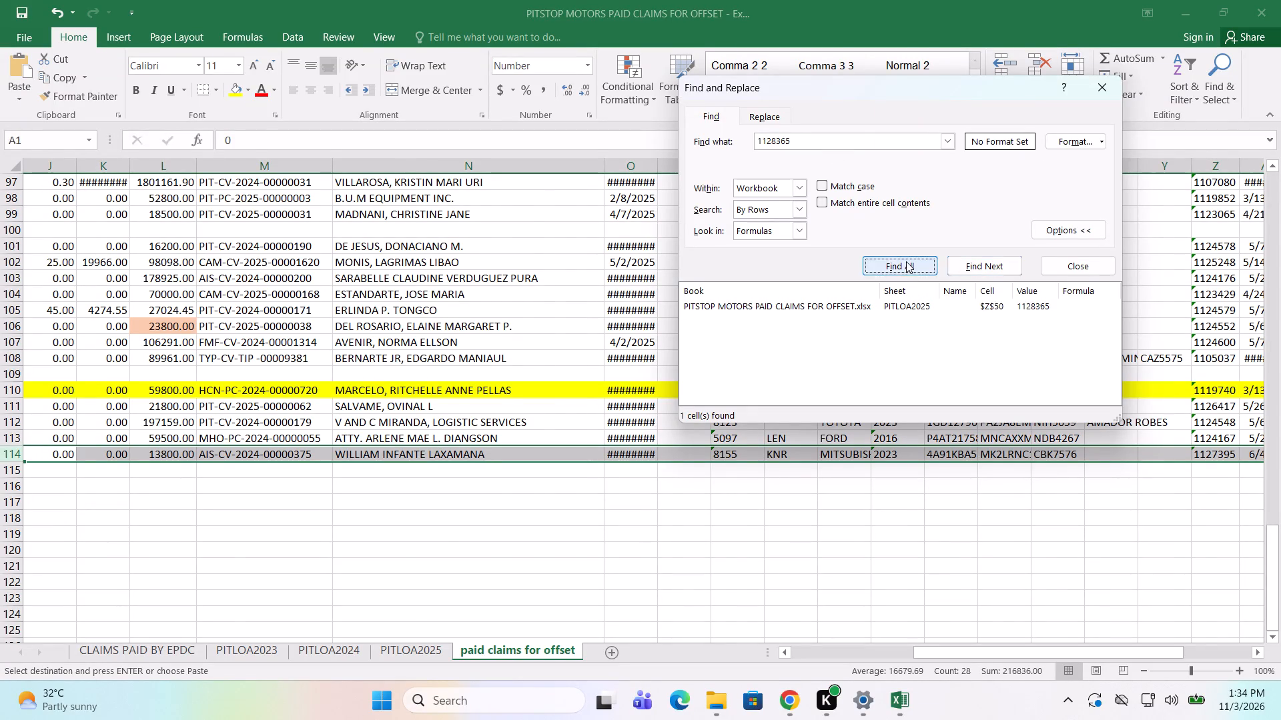
{"action": "left_click", "coordinate": [13, 582]}
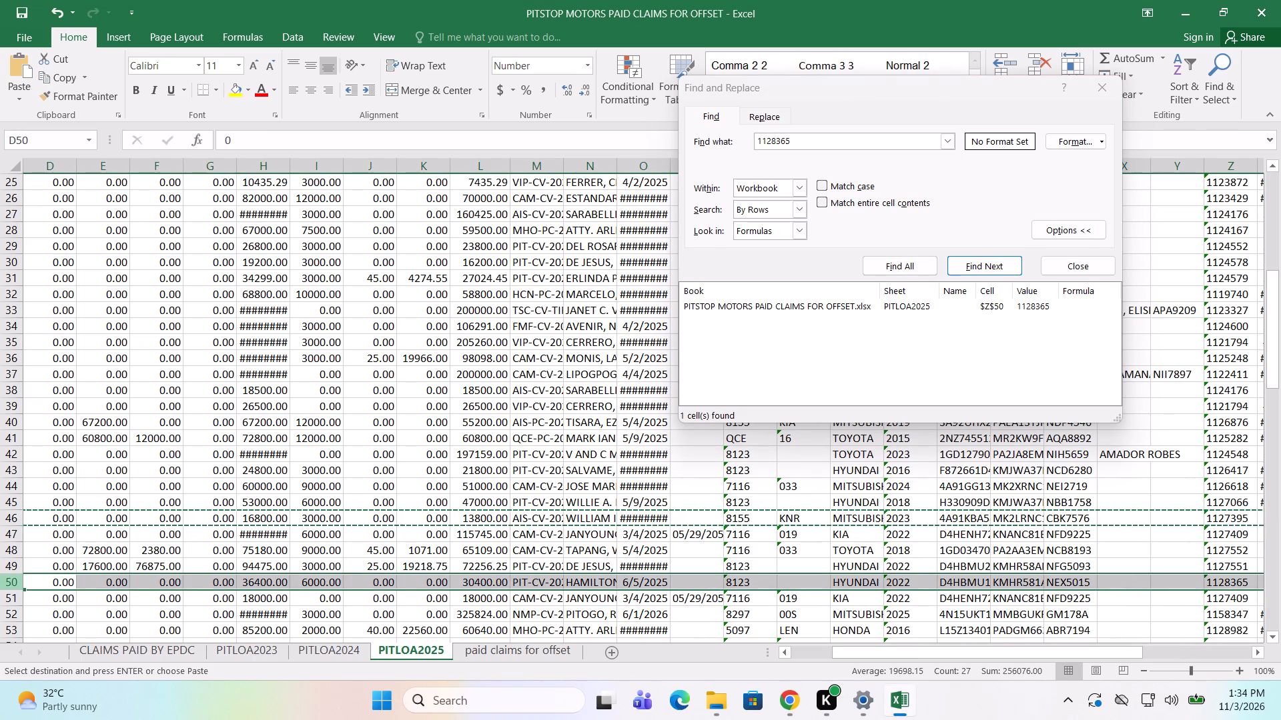
{"action": "key", "text": "ctrl+c"}
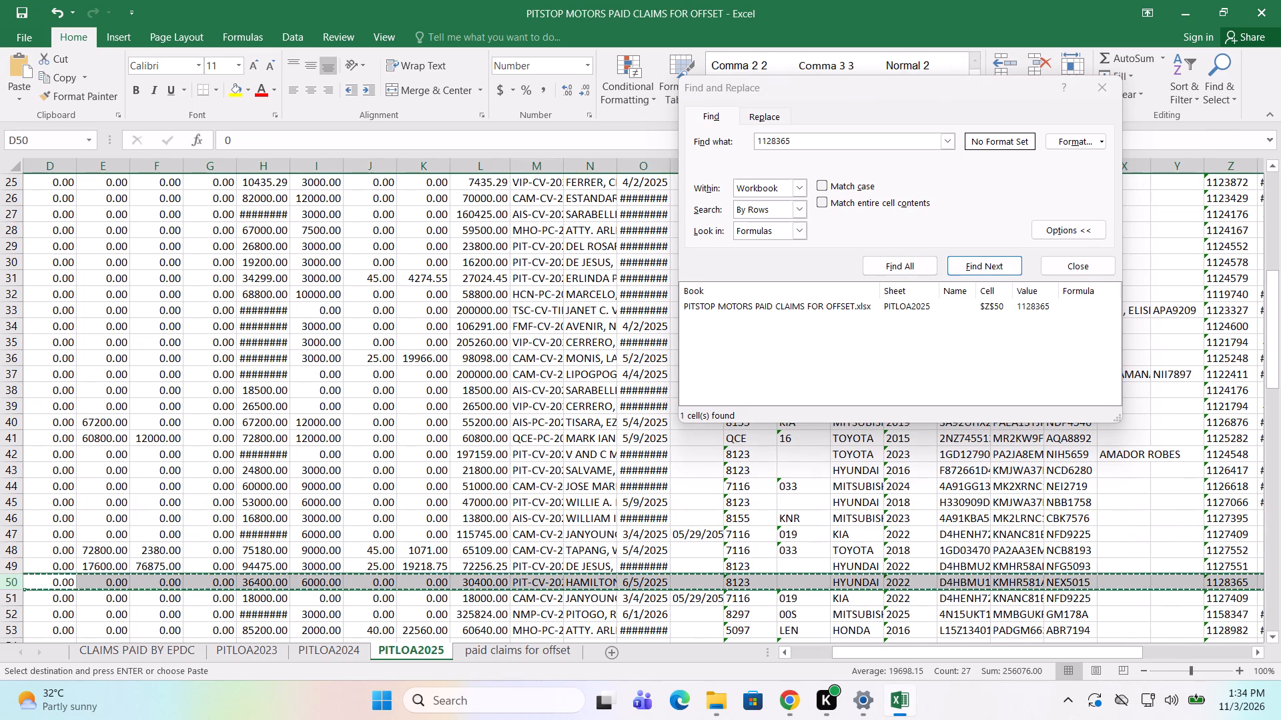
{"action": "left_click", "coordinate": [522, 658]}
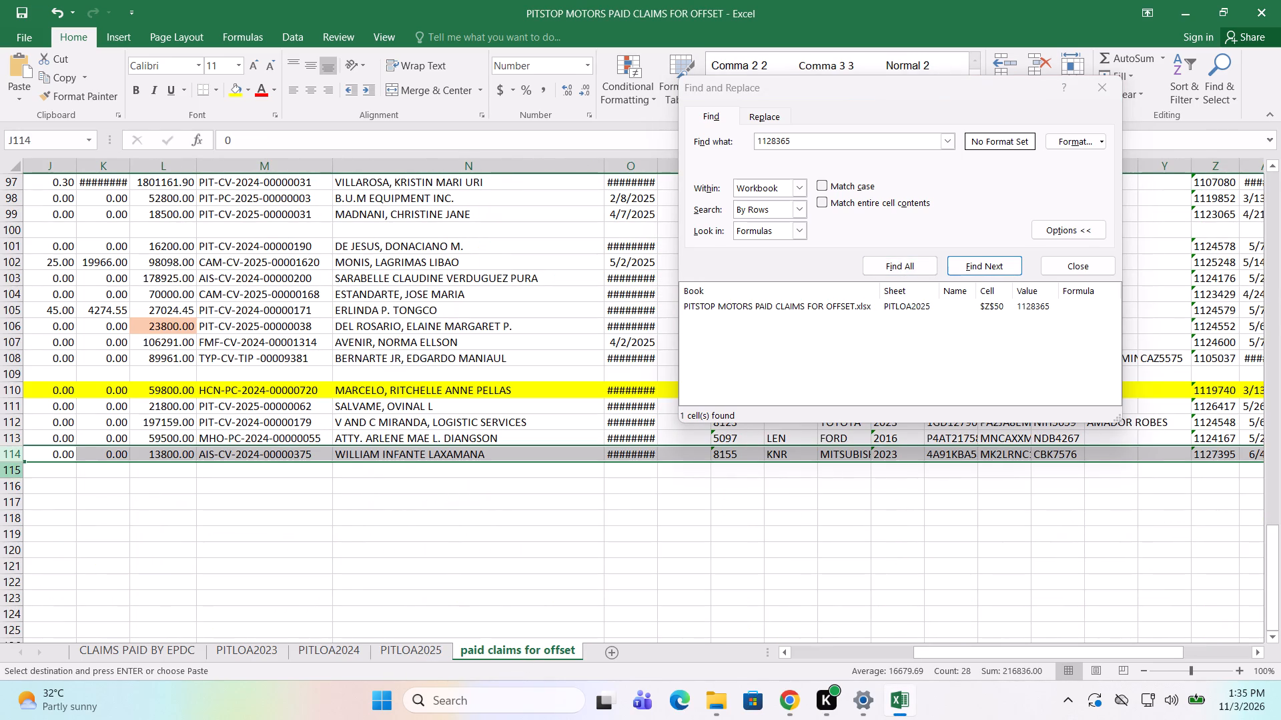
{"action": "left_click", "coordinate": [11, 471]}
{"action": "key", "text": "ctrl+v"}
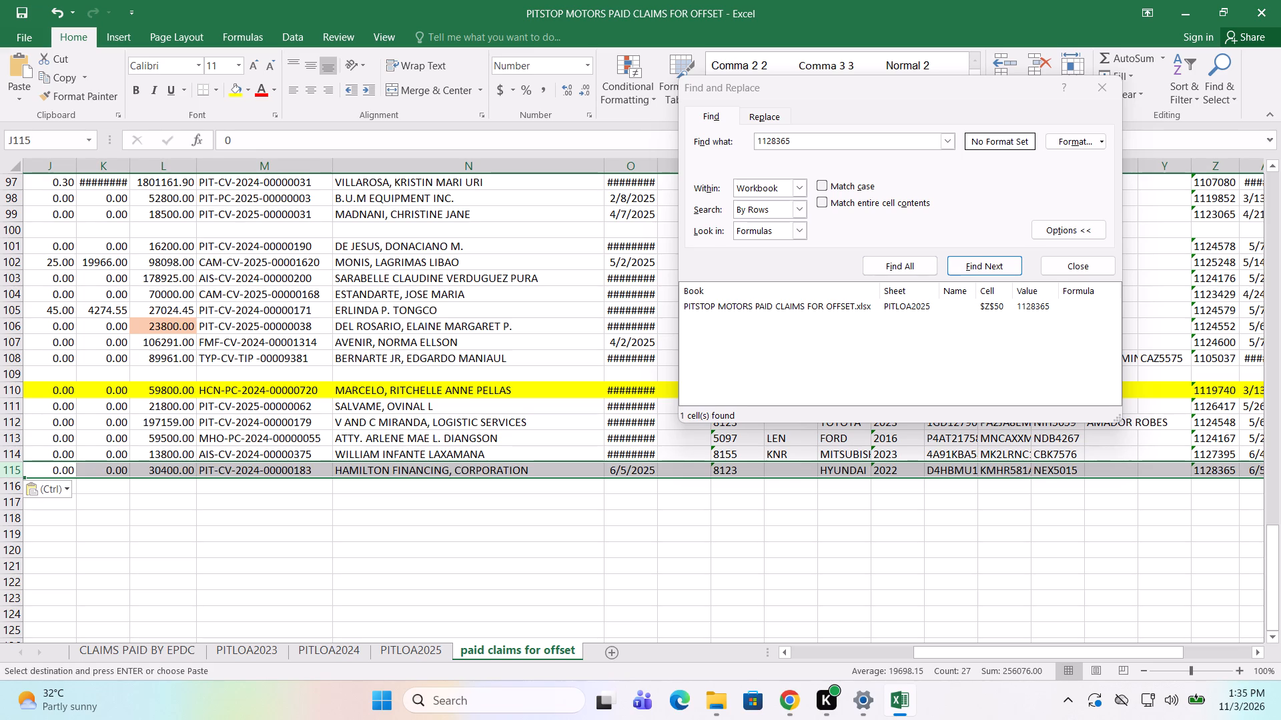
{"action": "left_click", "coordinate": [861, 143]}
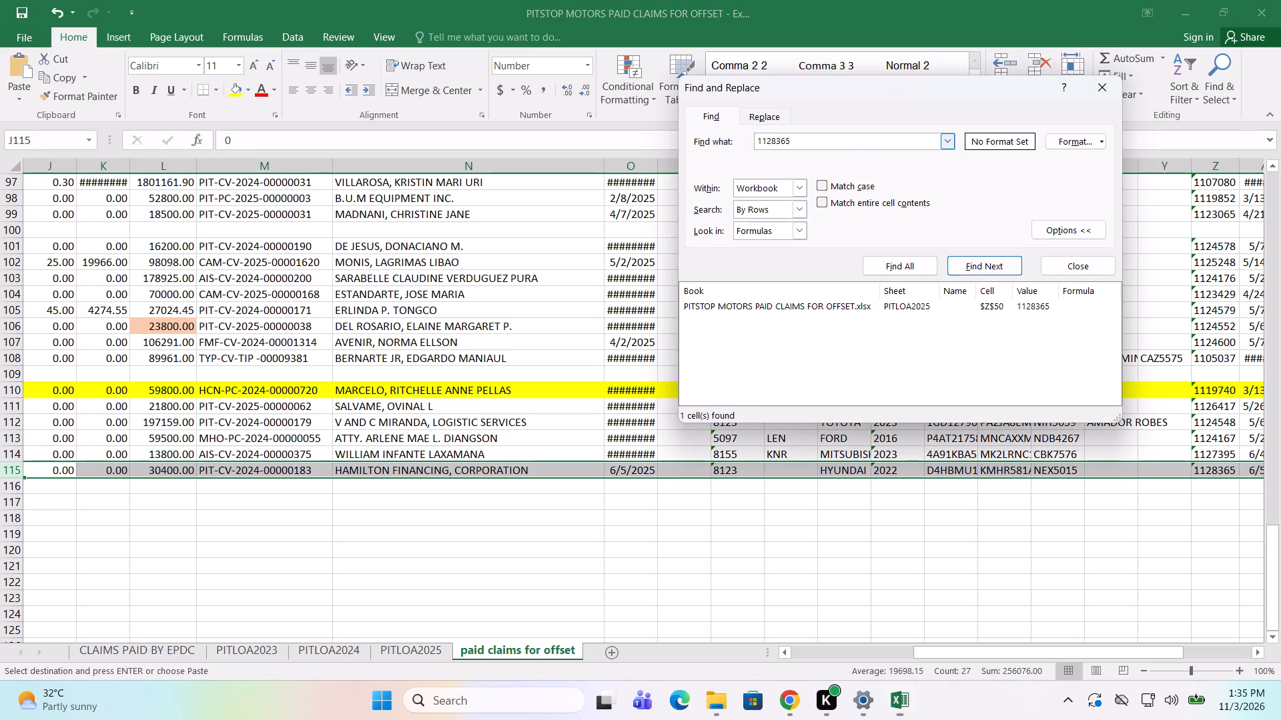
{"action": "key", "text": "BackSpace"}
{"action": "key", "text": "BackSpace"}
{"action": "key", "text": "BackSpace"}
{"action": "key", "text": "BackSpace"}
{"action": "key", "text": "7"}
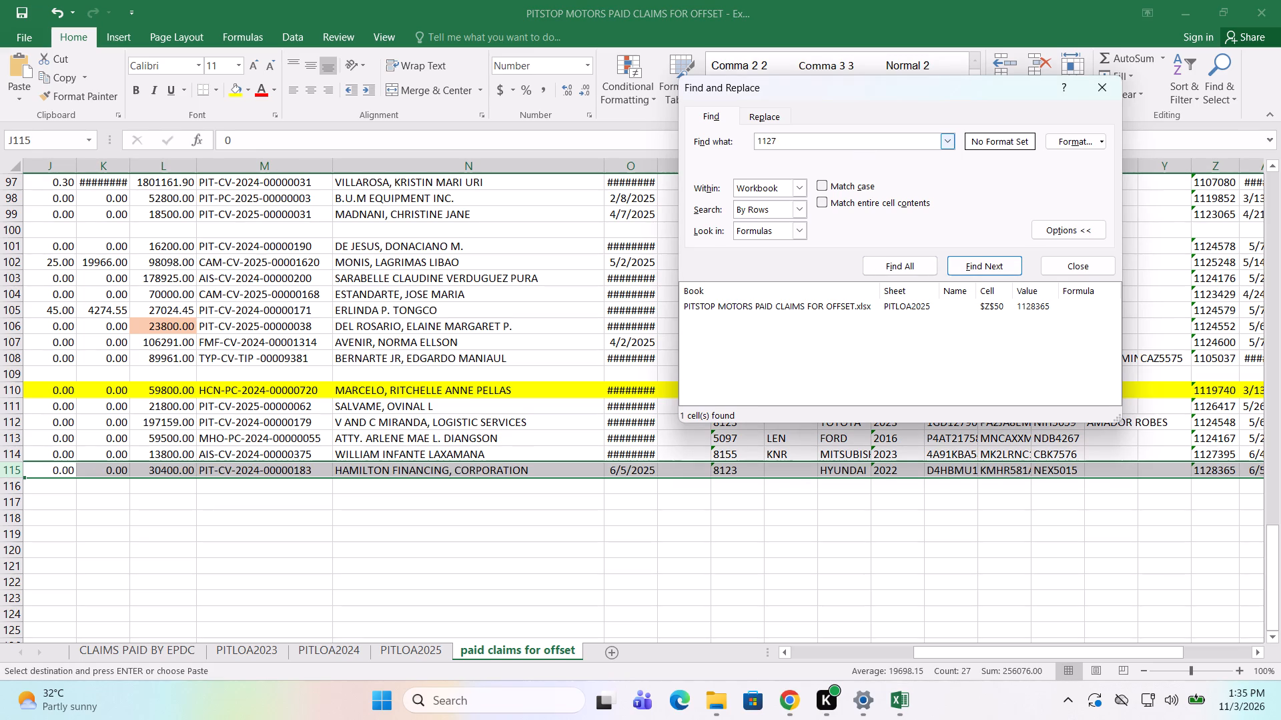
{"action": "type", "text": "066"}
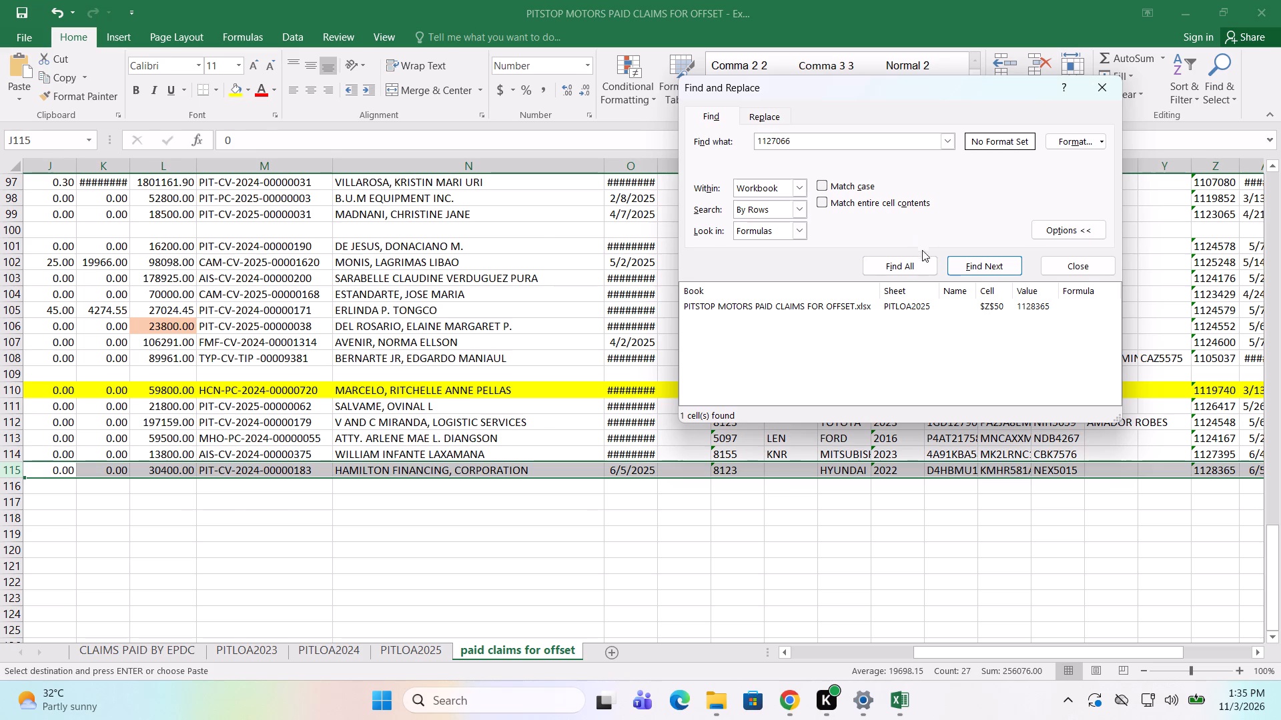
{"action": "left_click", "coordinate": [918, 262]}
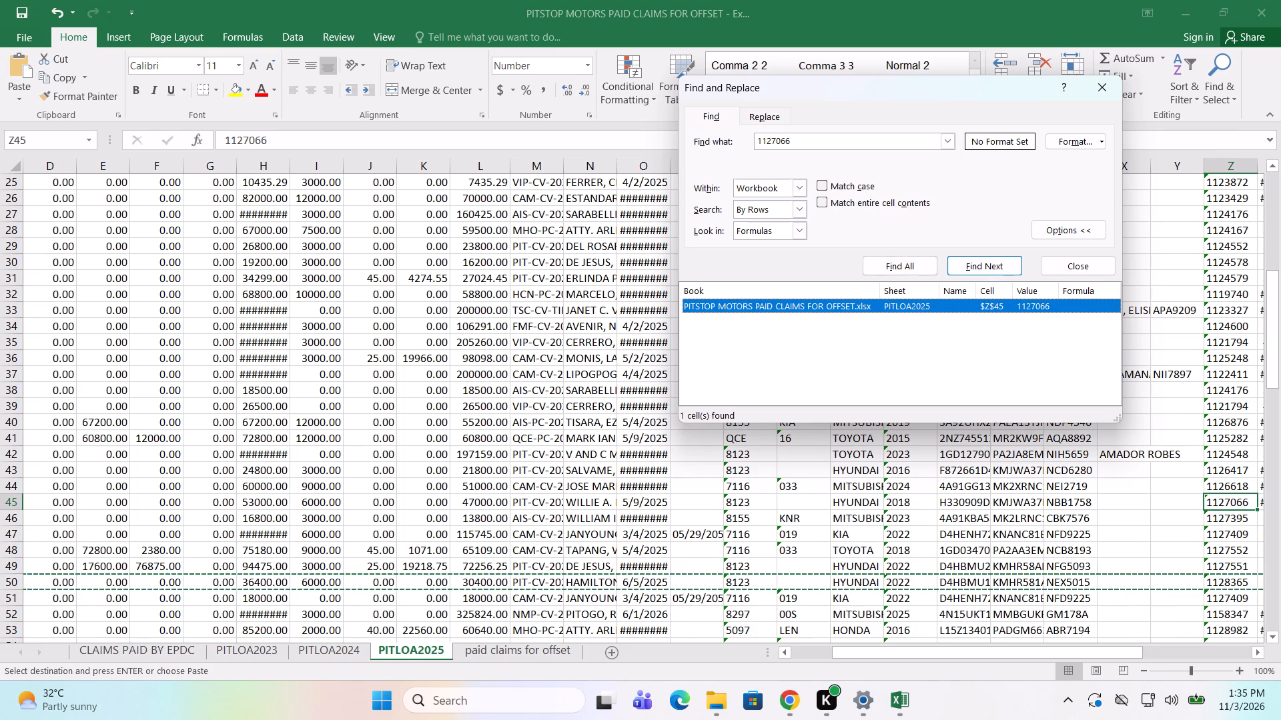
{"action": "left_click", "coordinate": [12, 506]}
{"action": "left_click", "coordinate": [18, 500]}
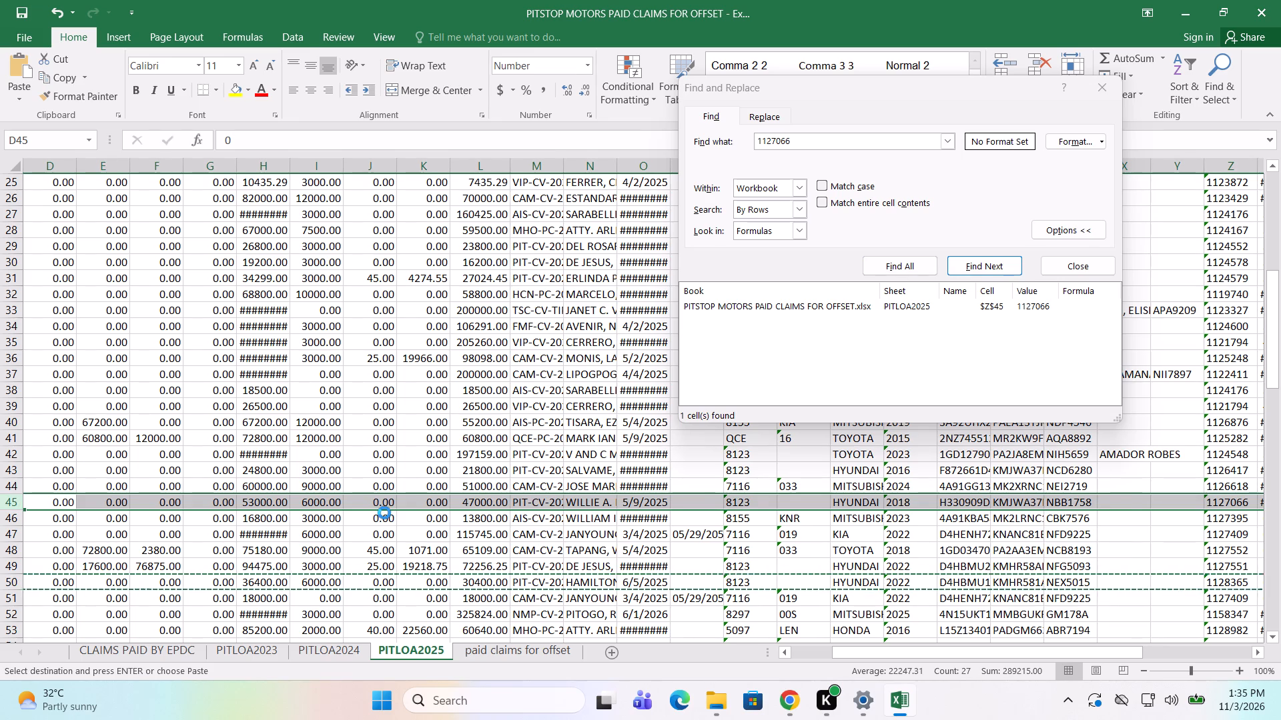
{"action": "key", "text": "ctrl+c"}
{"action": "left_click", "coordinate": [534, 649]}
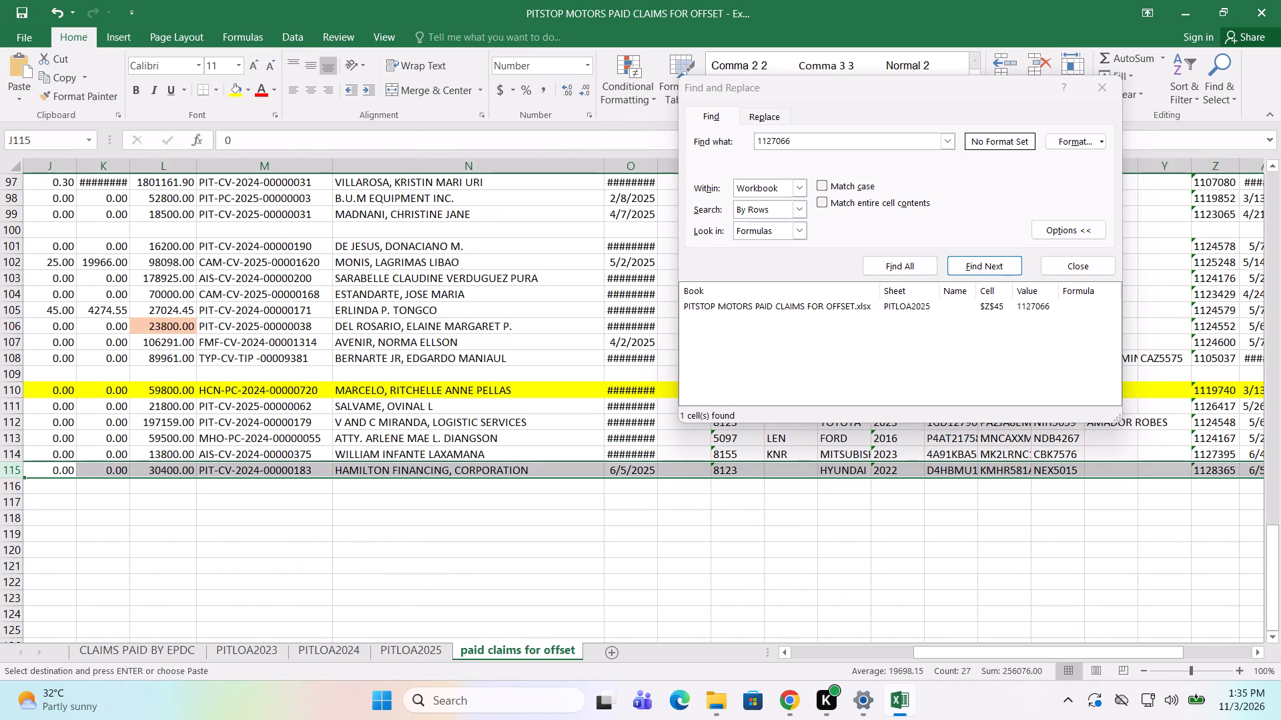
{"action": "left_click", "coordinate": [20, 485]}
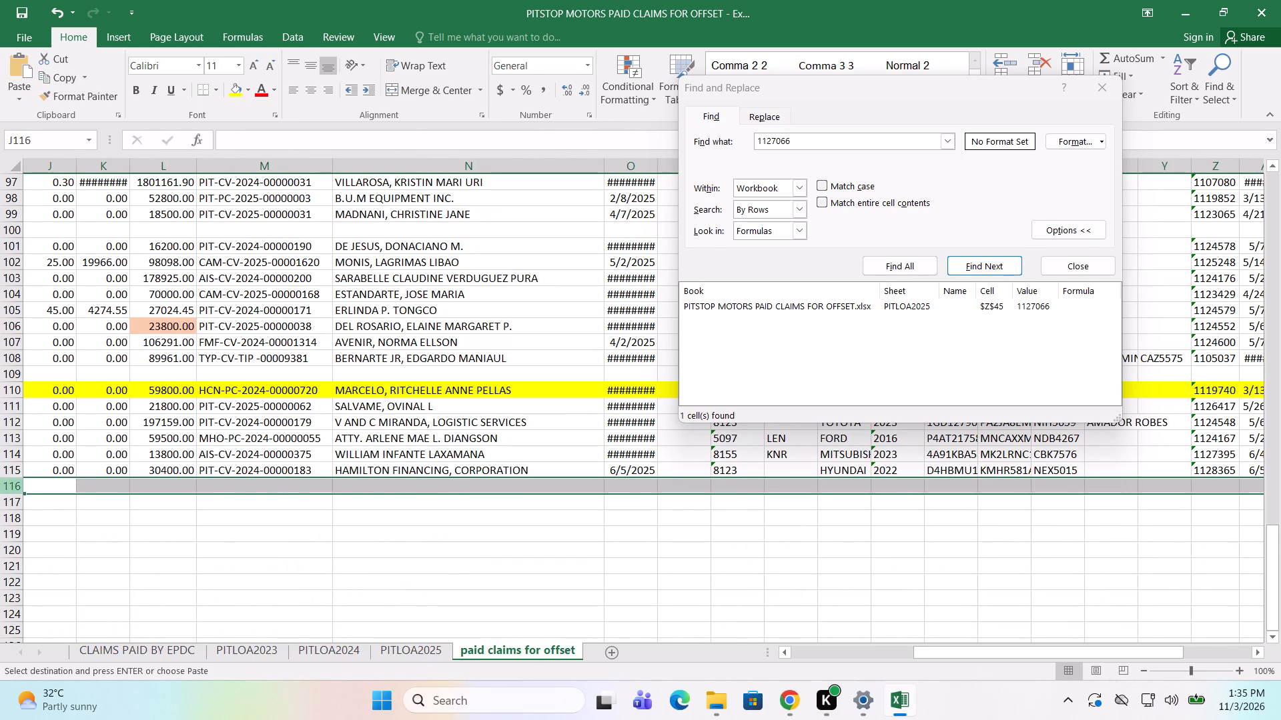
{"action": "key", "text": "ctrl+v"}
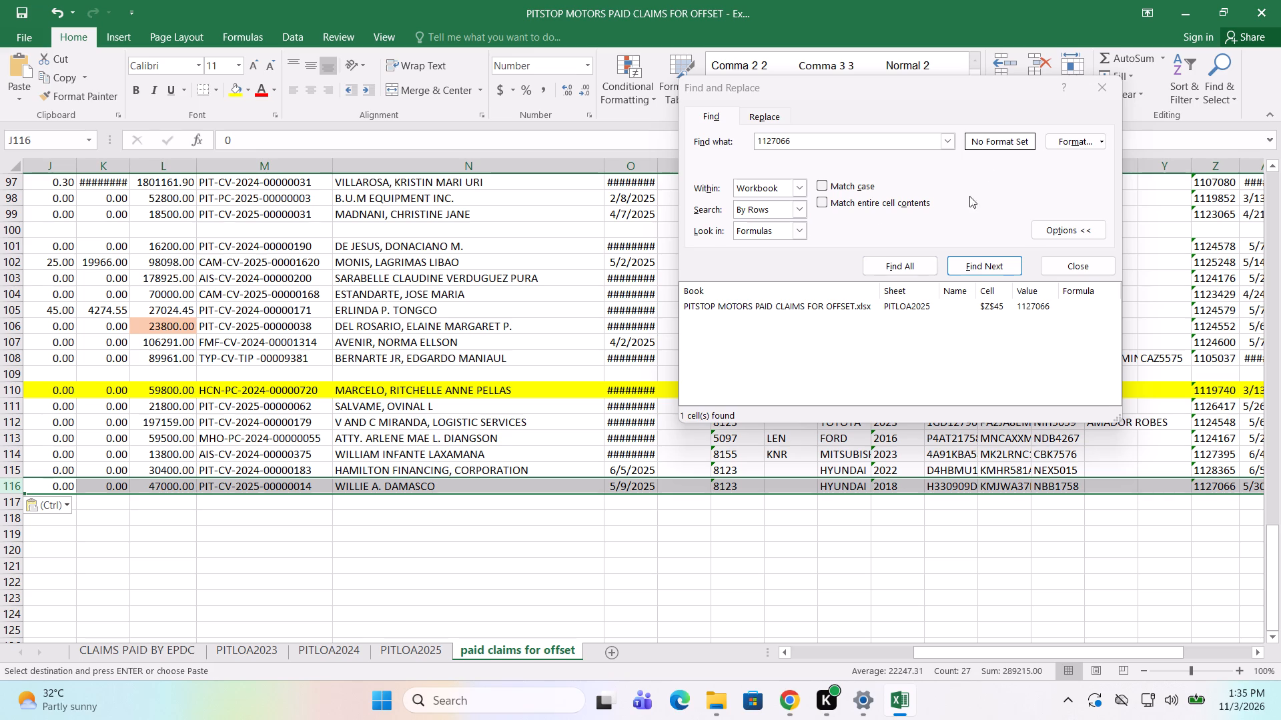
{"action": "left_click", "coordinate": [835, 140]}
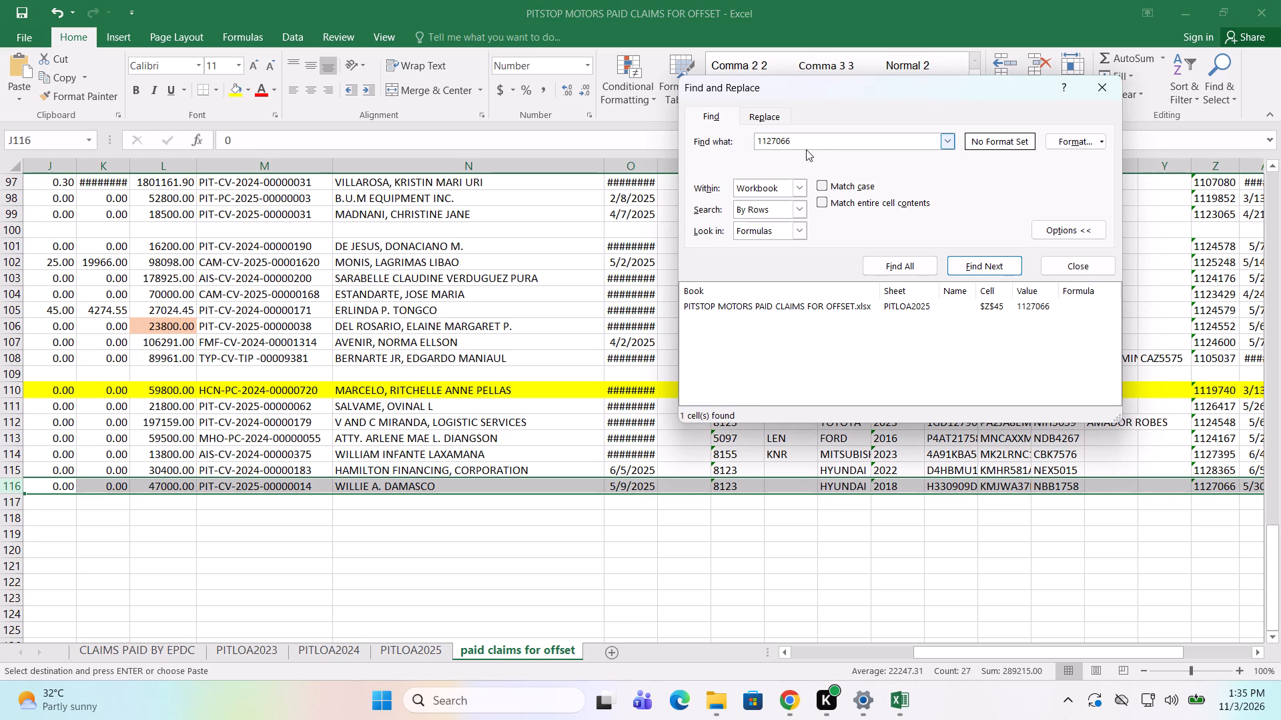
{"action": "key", "text": "BackSpace"}
{"action": "key", "text": "BackSpace"}
{"action": "key", "text": "BackSpace"}
{"action": "key", "text": "BackSpace"}
{"action": "key", "text": "5"}
{"action": "type", "text": "282"}
{"action": "double_click", "coordinate": [893, 255]}
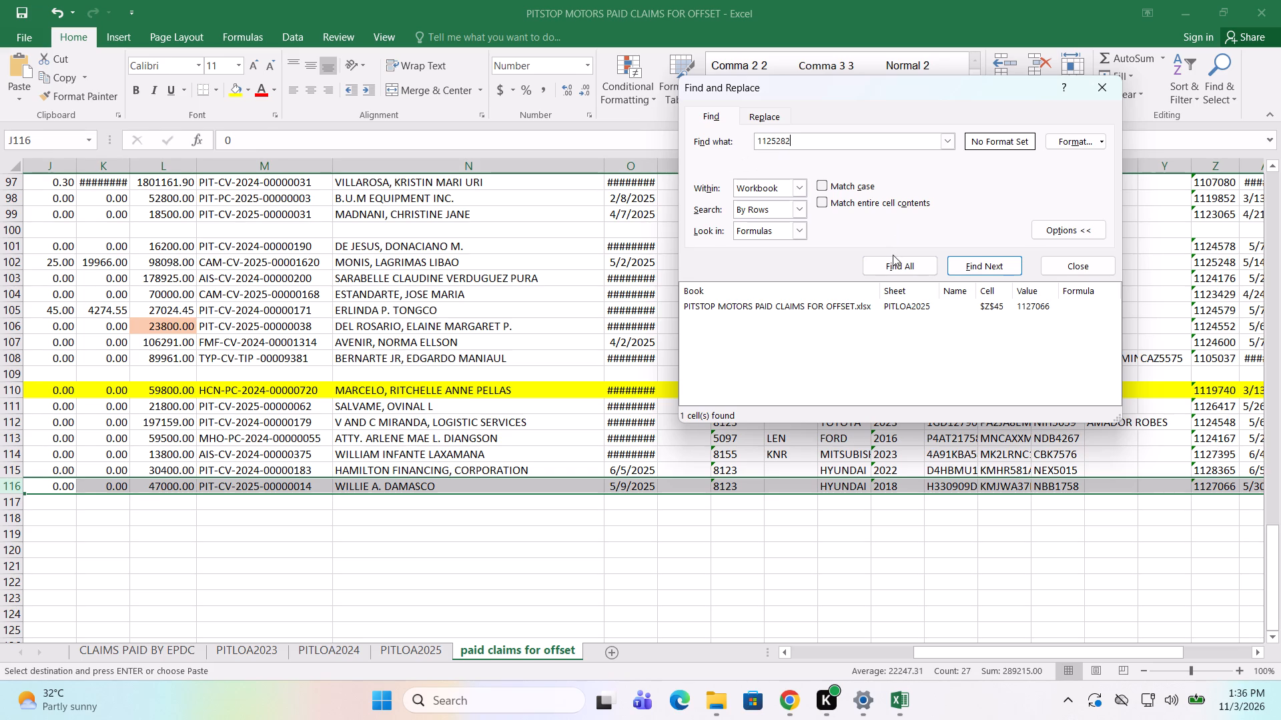
{"action": "left_click", "coordinate": [893, 257]}
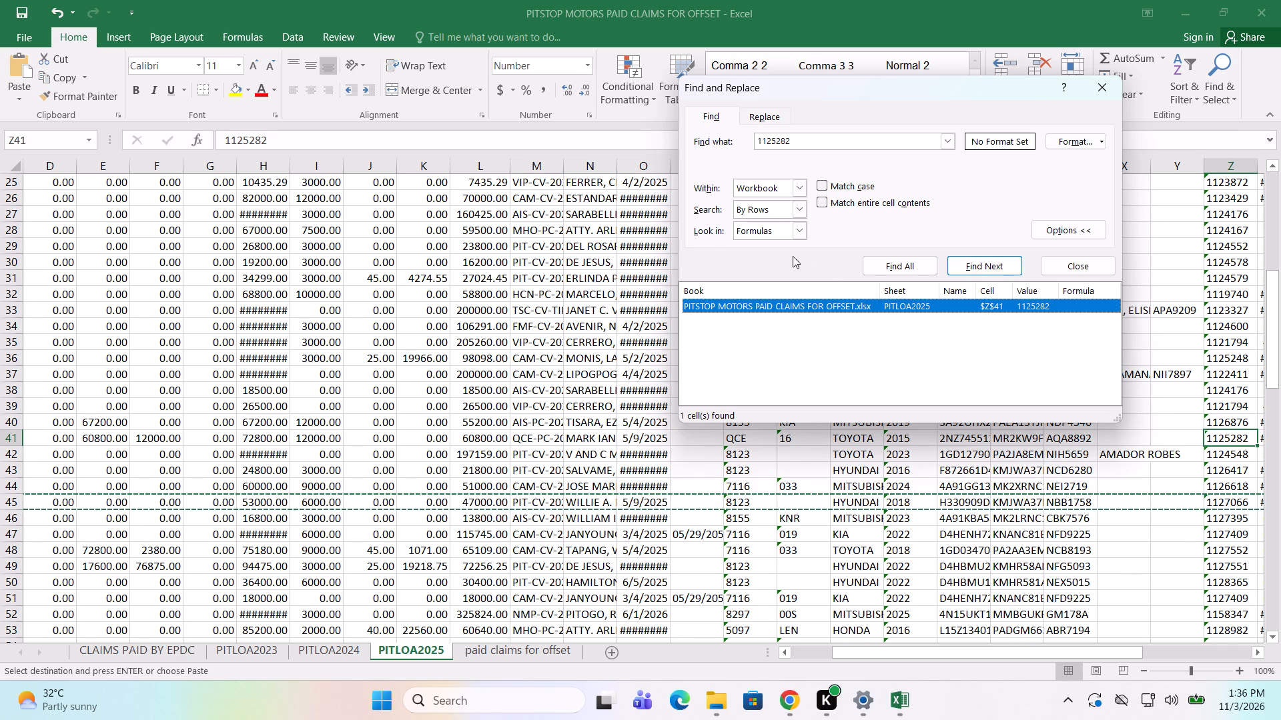
{"action": "left_click", "coordinate": [1034, 301]}
{"action": "left_click", "coordinate": [9, 439]}
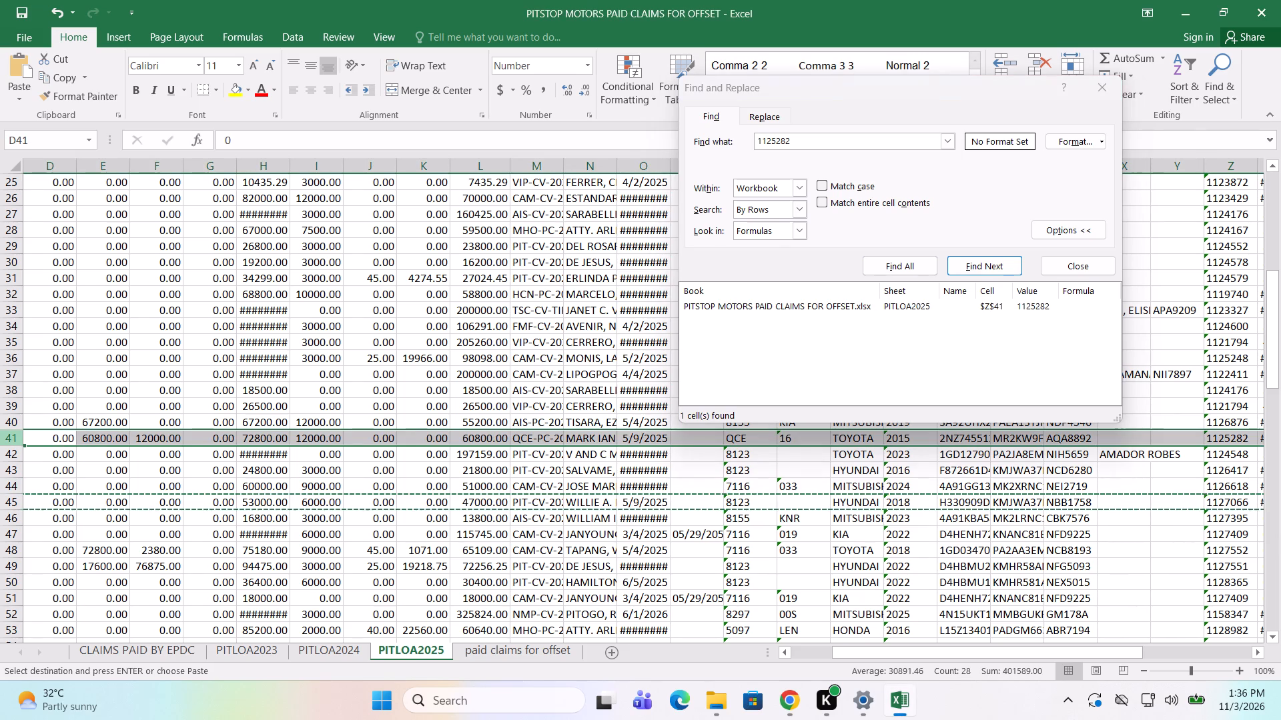
{"action": "key", "text": "ctrl+c"}
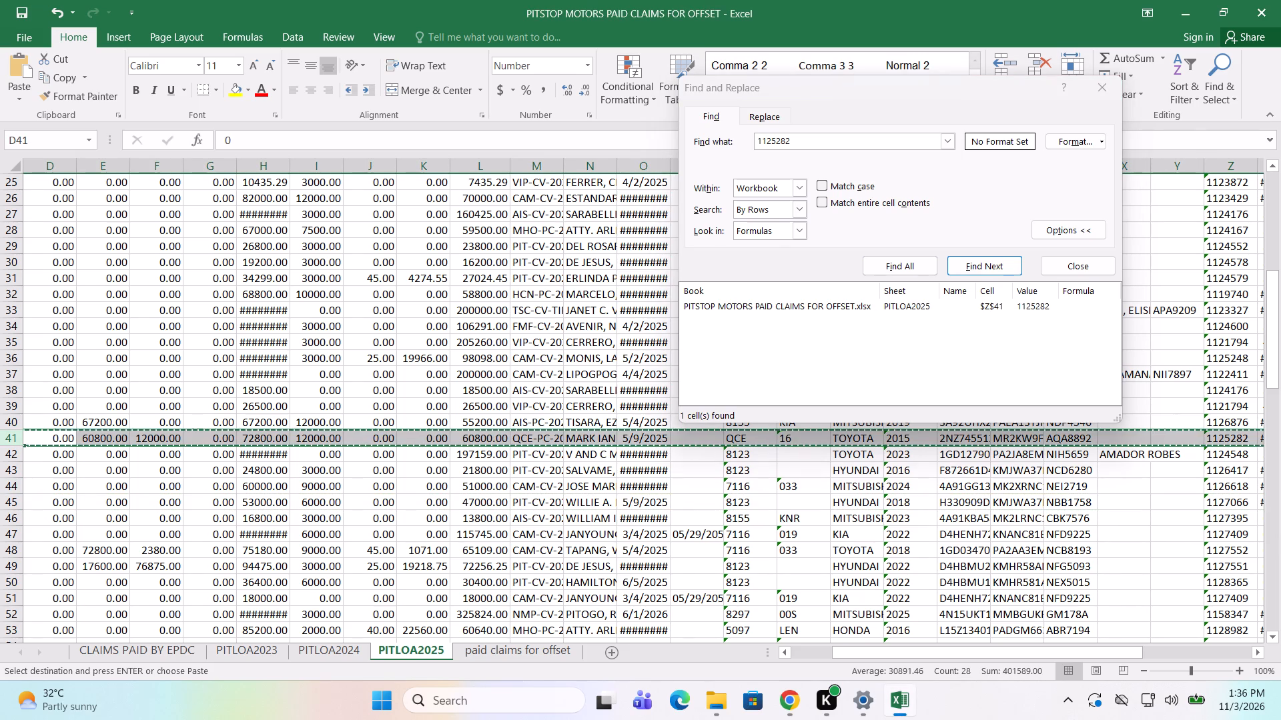
{"action": "left_click", "coordinate": [528, 645]}
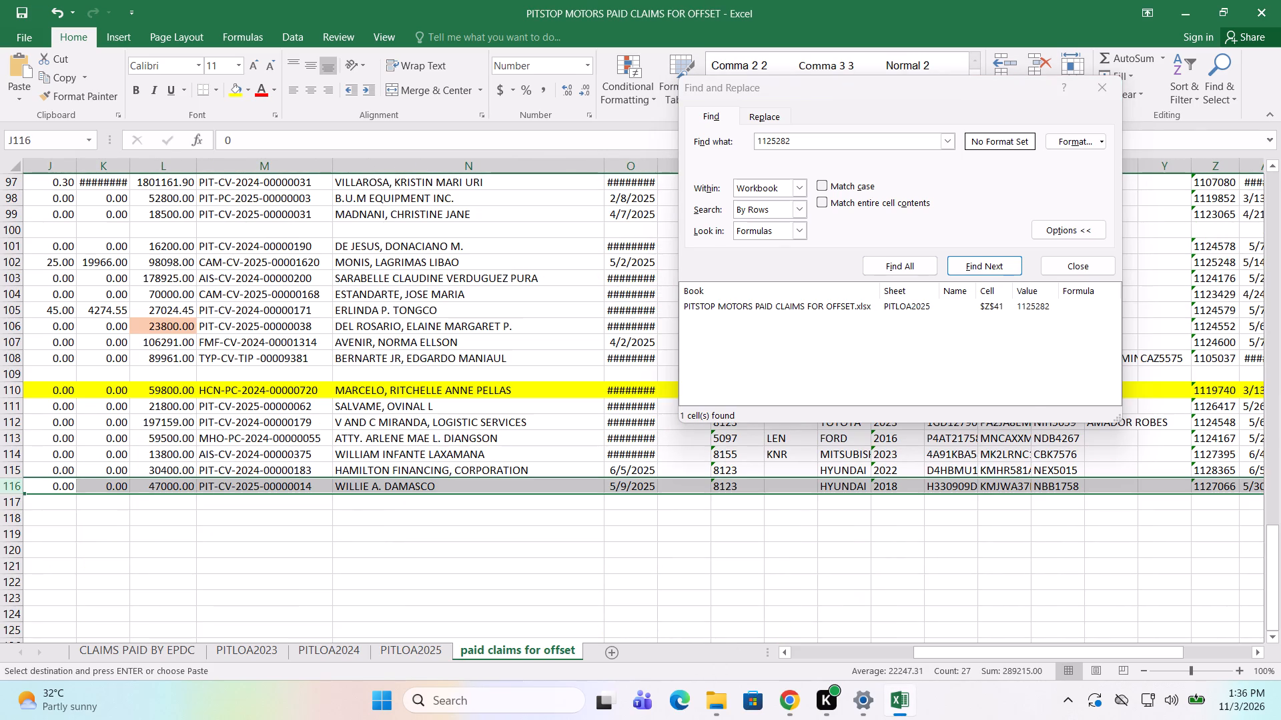
{"action": "left_click", "coordinate": [14, 508]}
{"action": "left_click", "coordinate": [14, 504]}
{"action": "key", "text": "ctrl+v"}
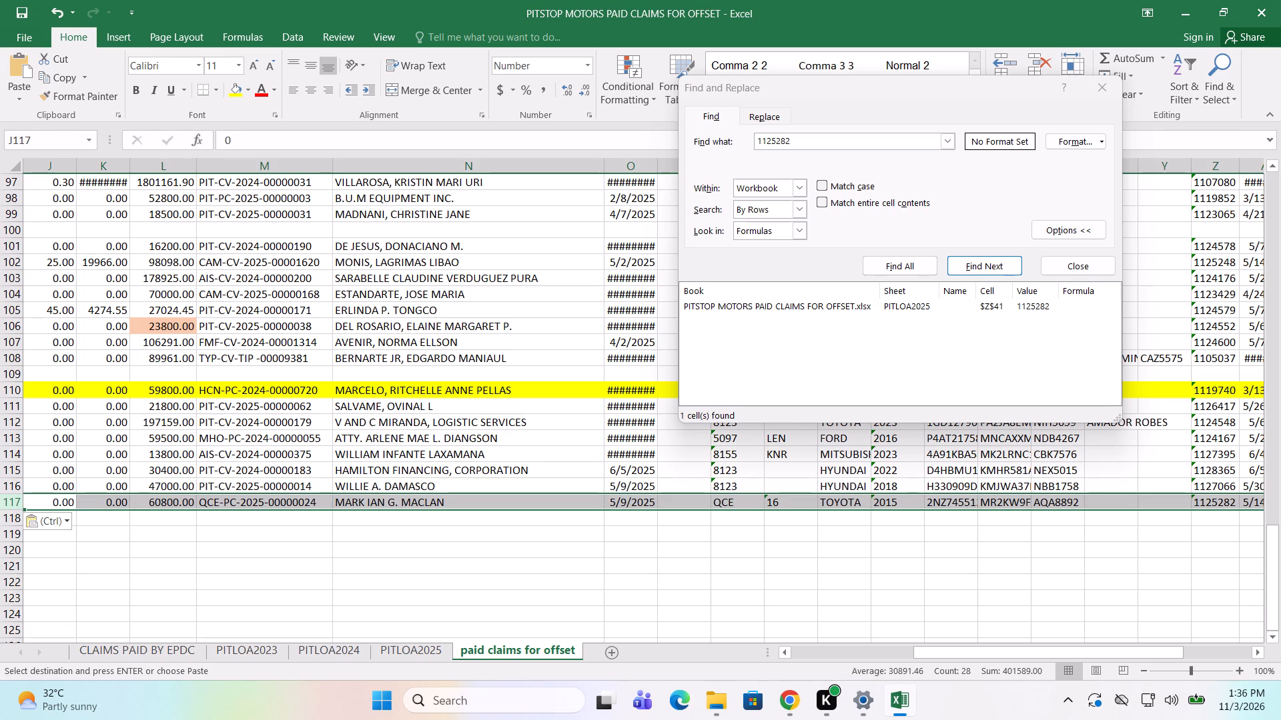
{"action": "left_click_drag", "start_coordinate": [840, 139], "coordinate": [645, 133]}
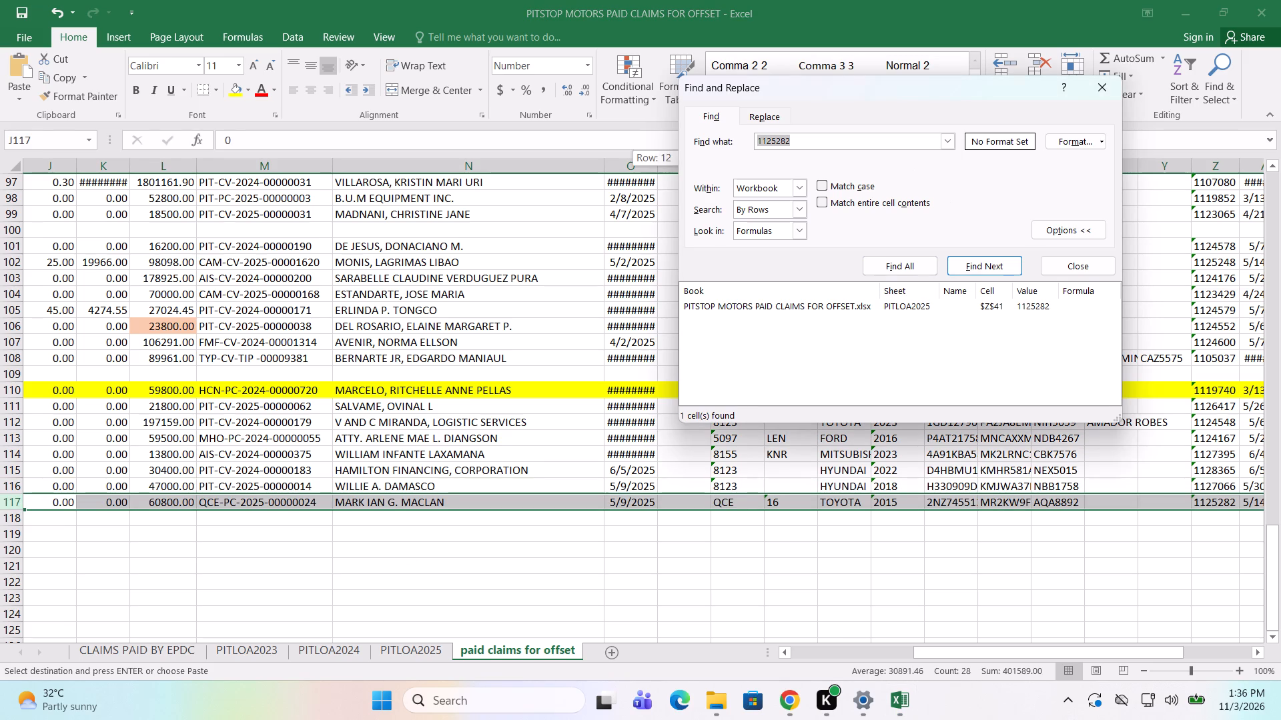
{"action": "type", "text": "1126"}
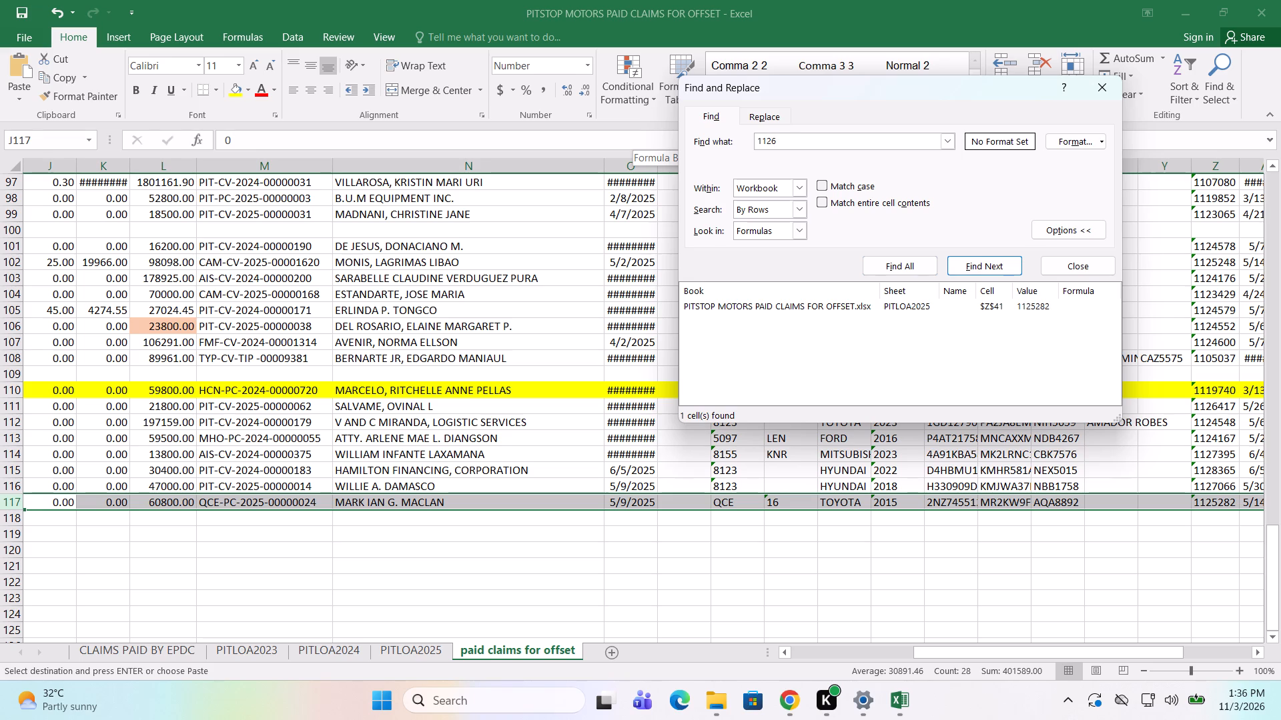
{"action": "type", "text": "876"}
{"action": "left_click", "coordinate": [915, 251]}
{"action": "left_click", "coordinate": [909, 265]}
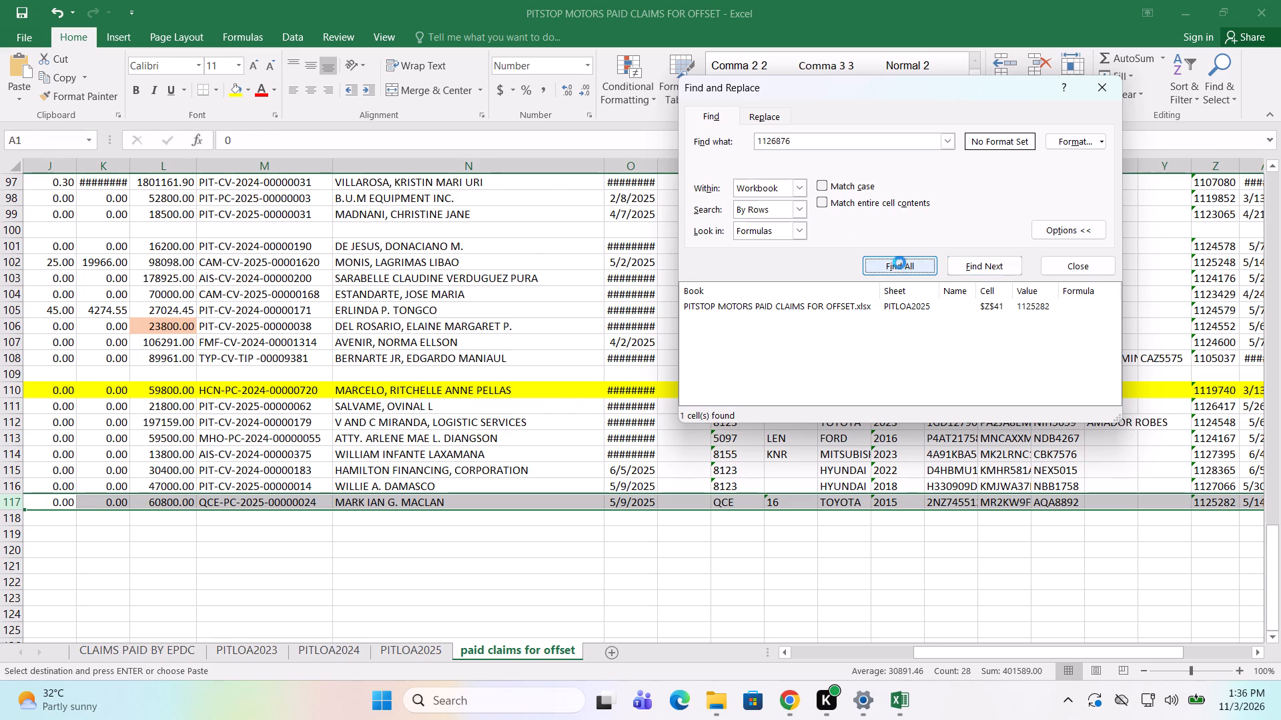
{"action": "left_click", "coordinate": [10, 426]}
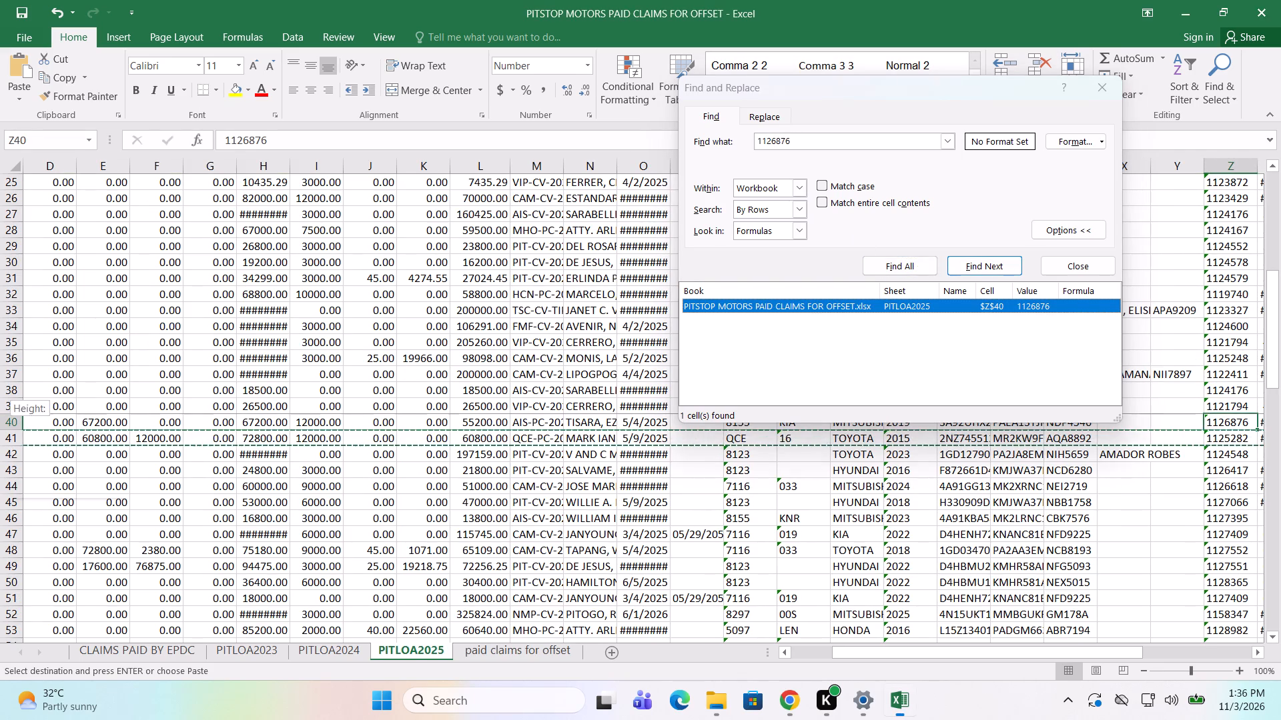
{"action": "left_click", "coordinate": [10, 421]}
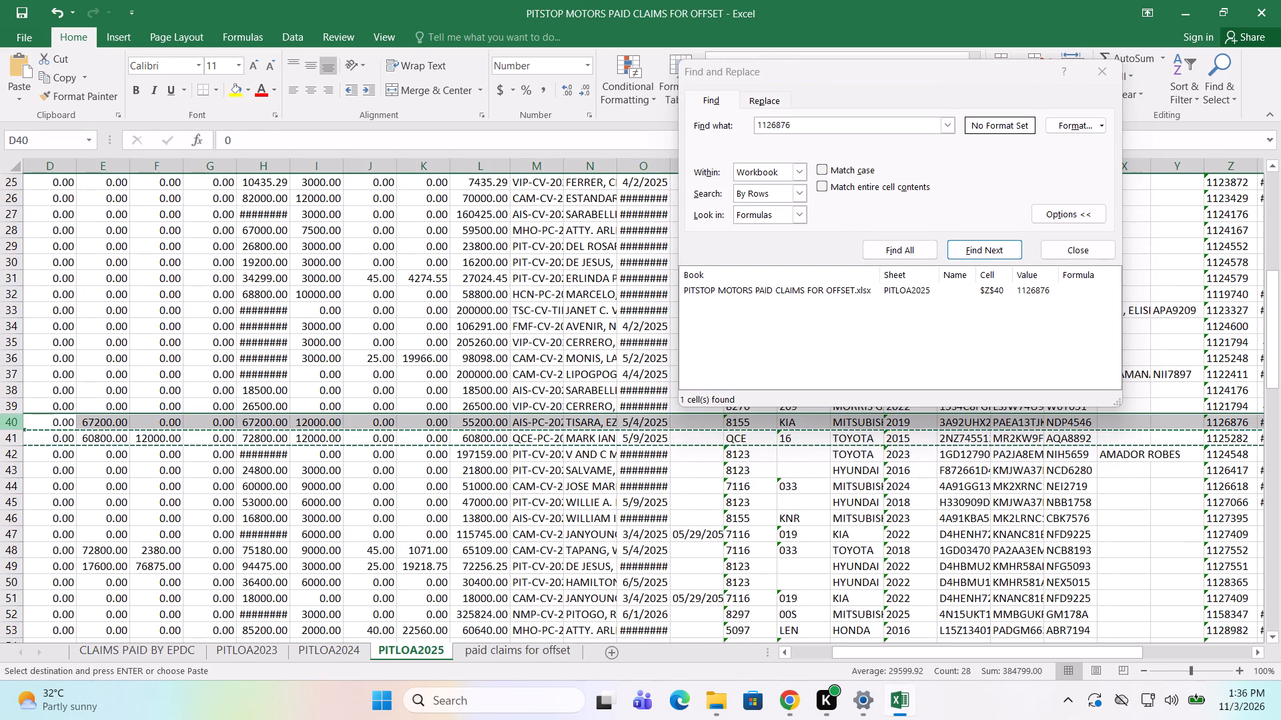
{"action": "key", "text": "ctrl+c"}
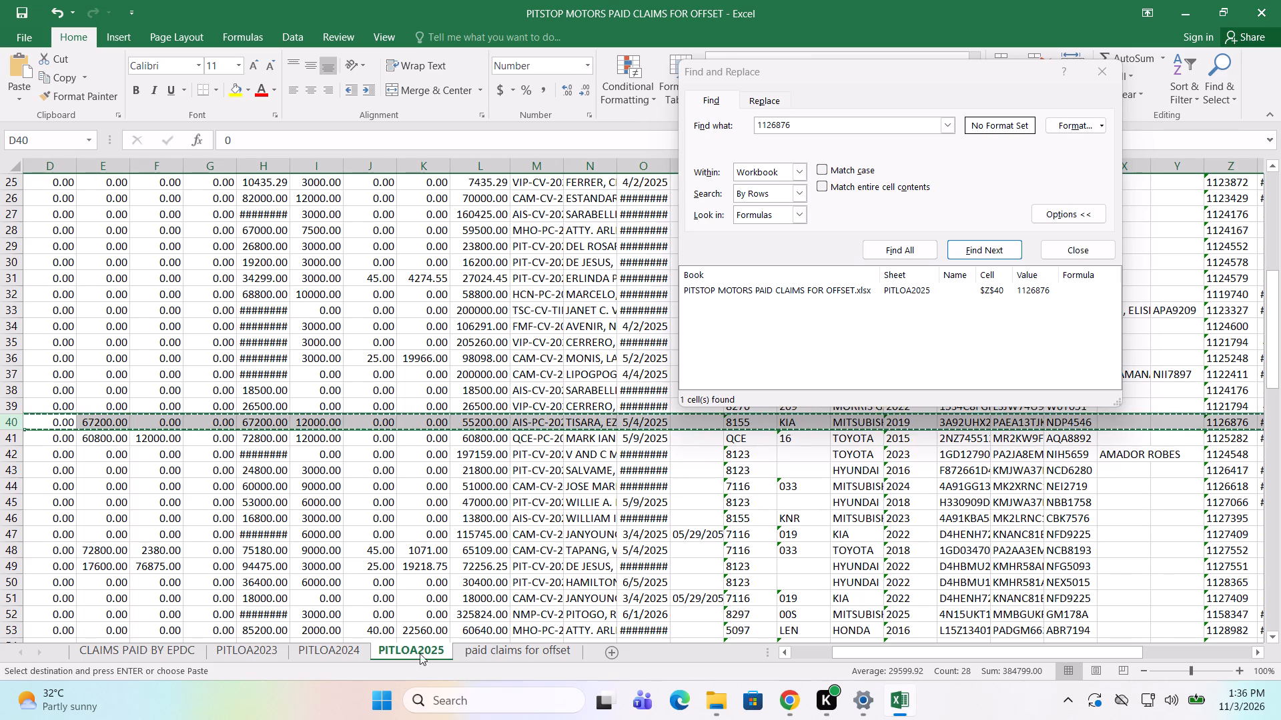
{"action": "left_click", "coordinate": [506, 657]}
{"action": "left_click", "coordinate": [3, 519]}
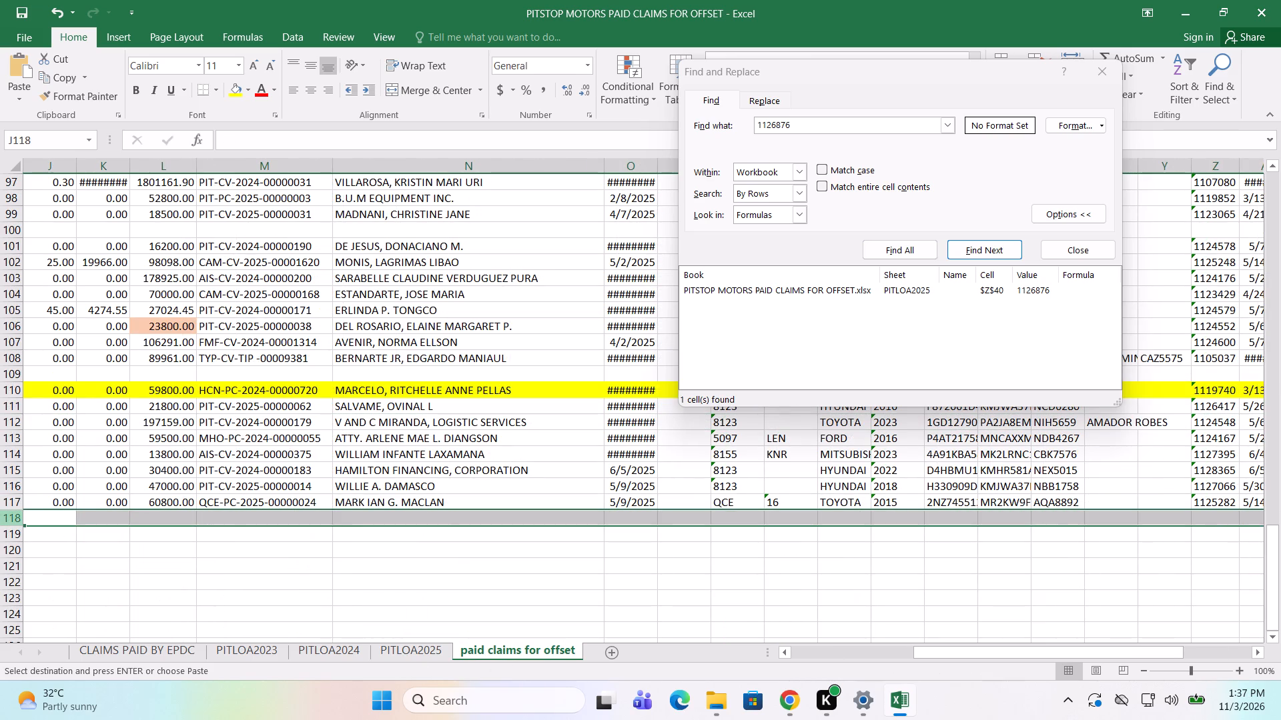
{"action": "key", "text": "ctrl+v"}
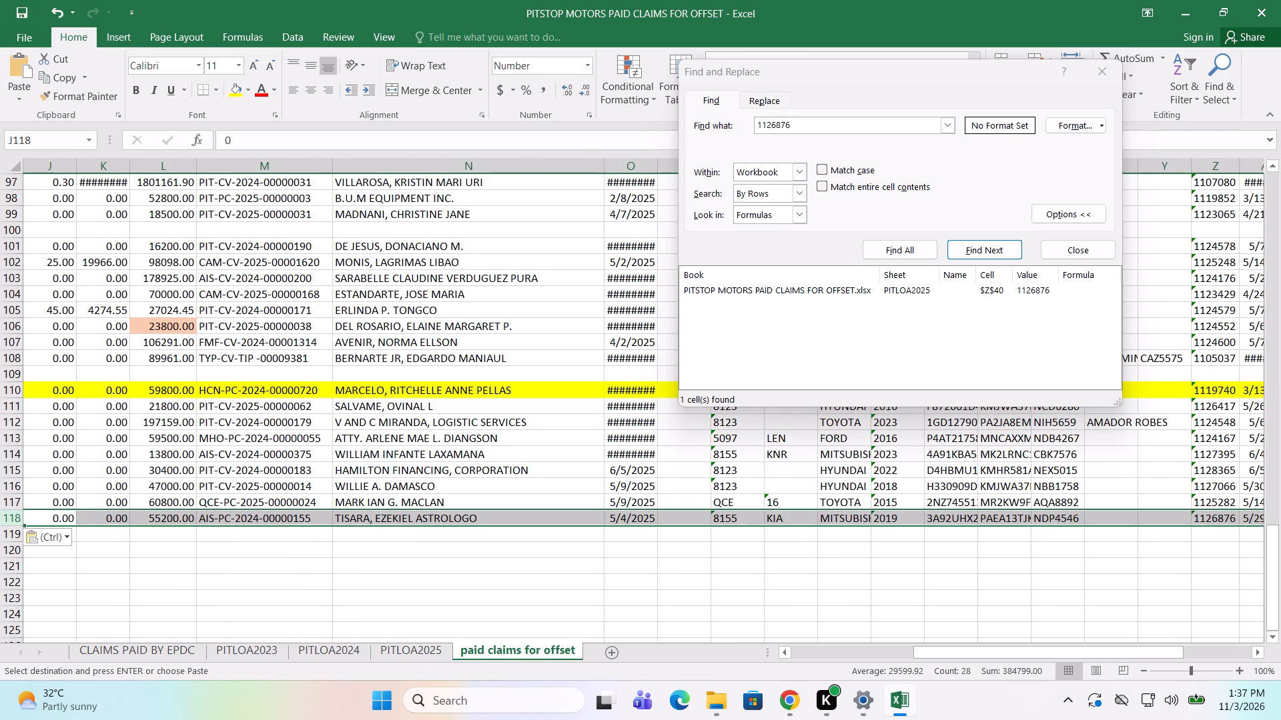
{"action": "left_click", "coordinate": [823, 128]}
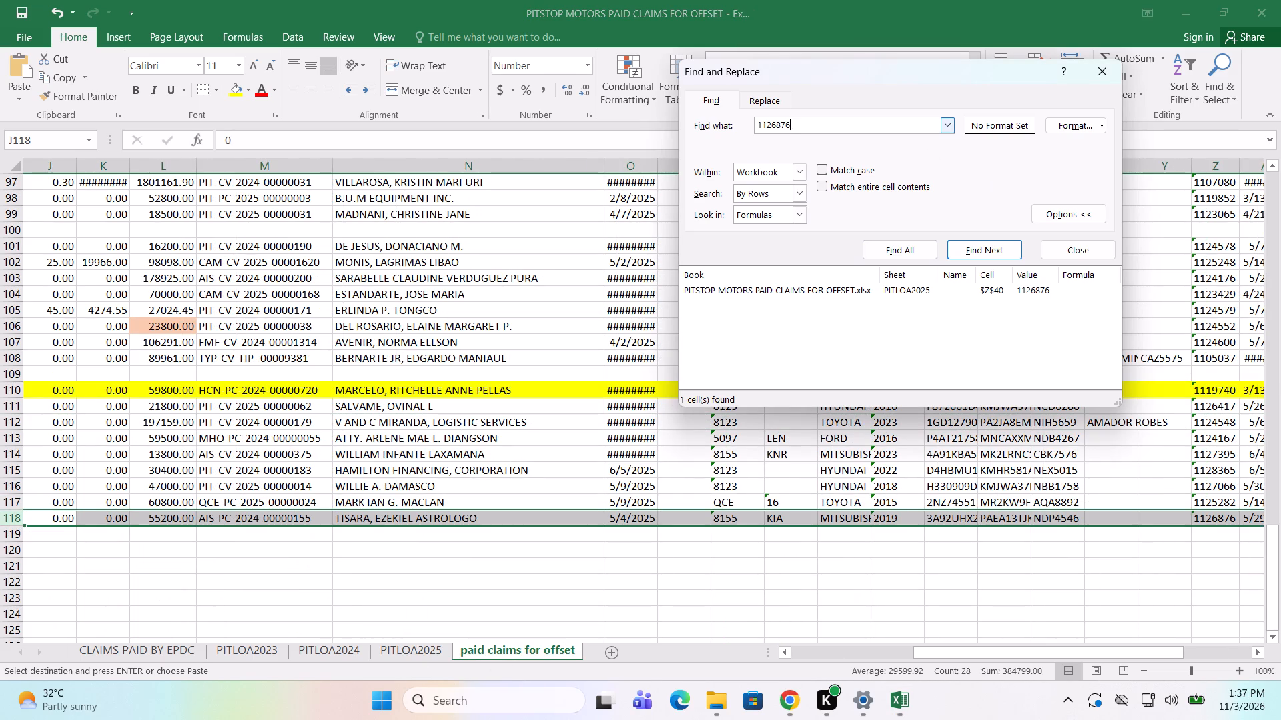
{"action": "key", "text": "BackSpace"}
{"action": "key", "text": "BackSpace"}
{"action": "key", "text": "BackSpace"}
{"action": "key", "text": "BackSpace"}
{"action": "key", "text": "6"}
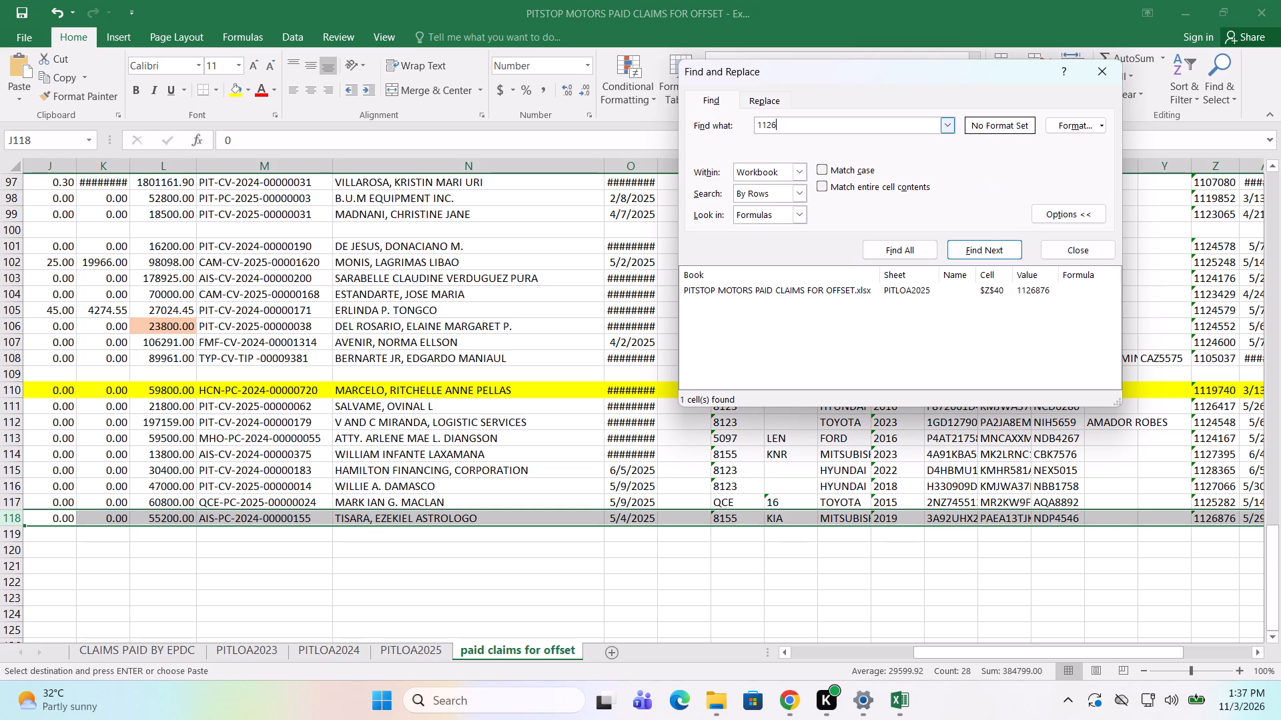
{"action": "type", "text": "618"}
{"action": "left_click", "coordinate": [911, 251]}
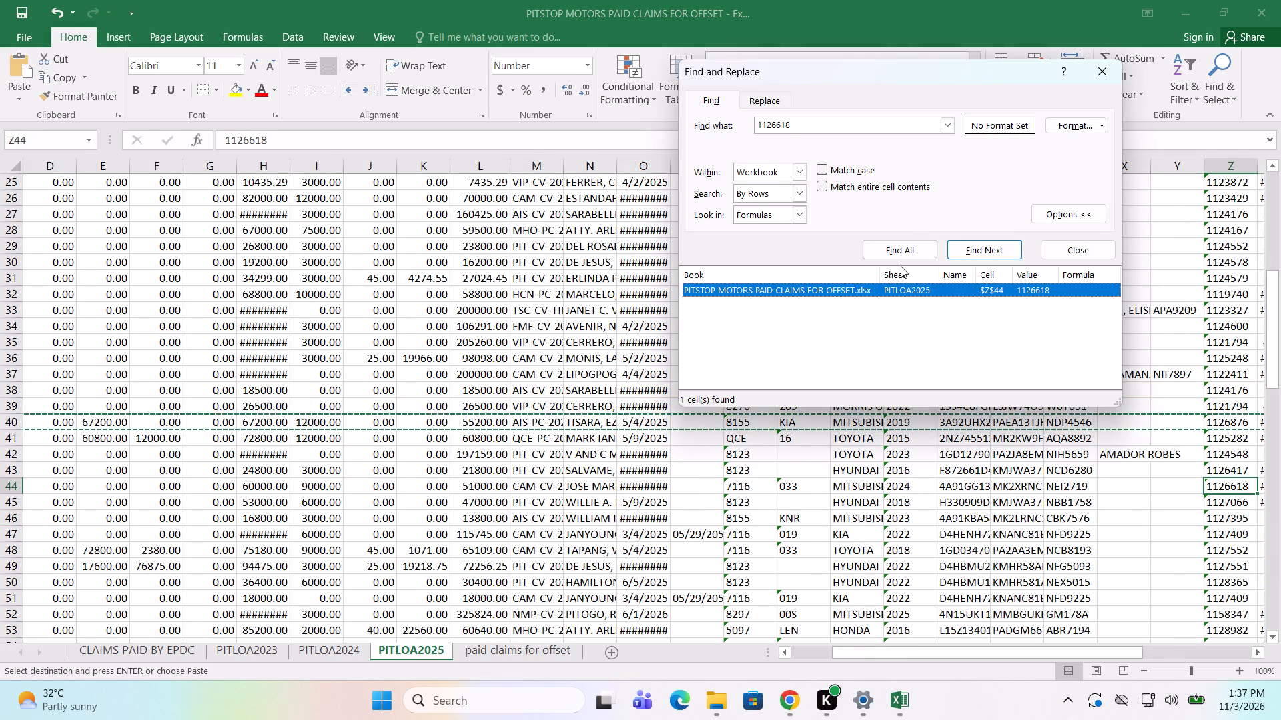
{"action": "left_click", "coordinate": [13, 485]}
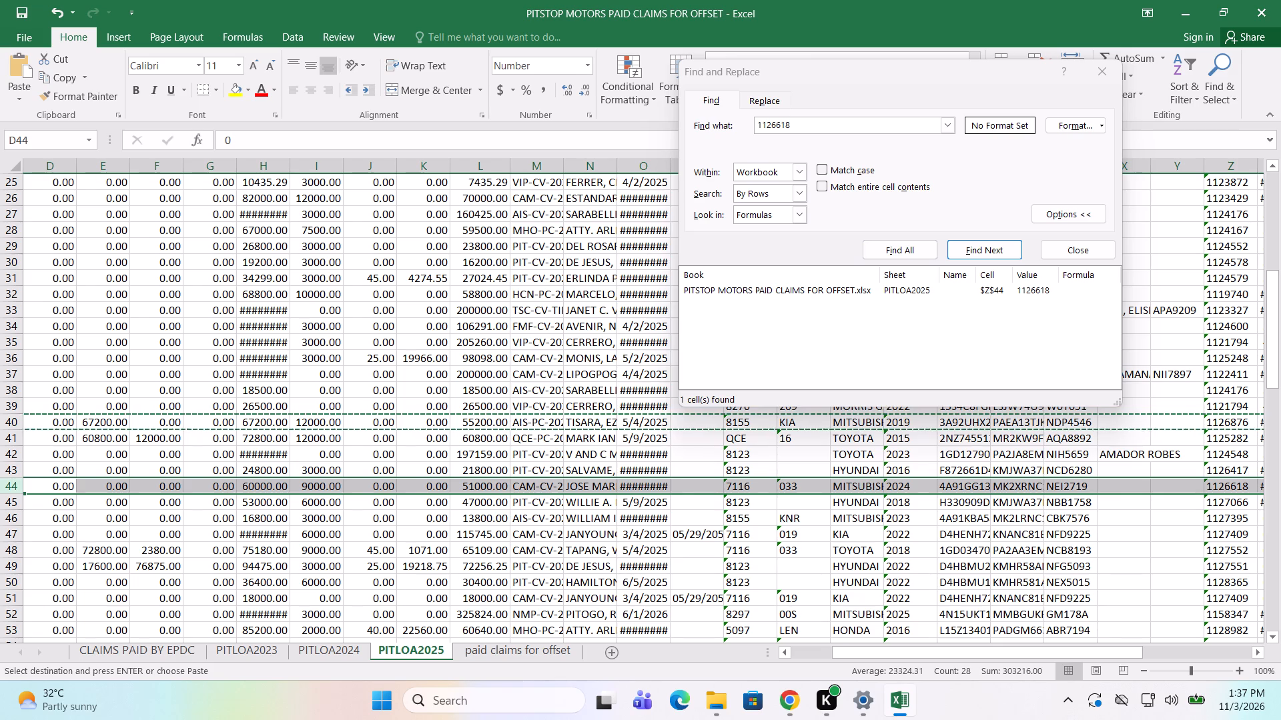
{"action": "key", "text": "ctrl+c"}
{"action": "left_click", "coordinate": [511, 650]}
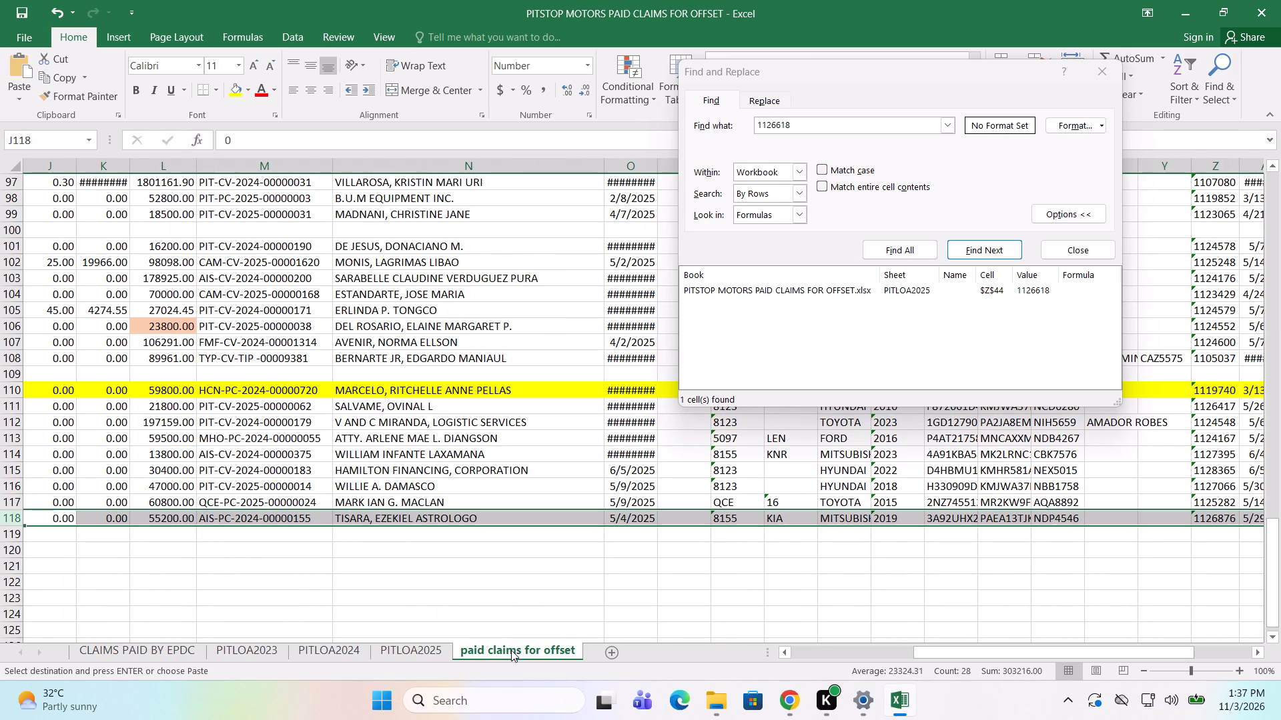
{"action": "left_click", "coordinate": [10, 535]}
{"action": "key", "text": "ctrl+v"}
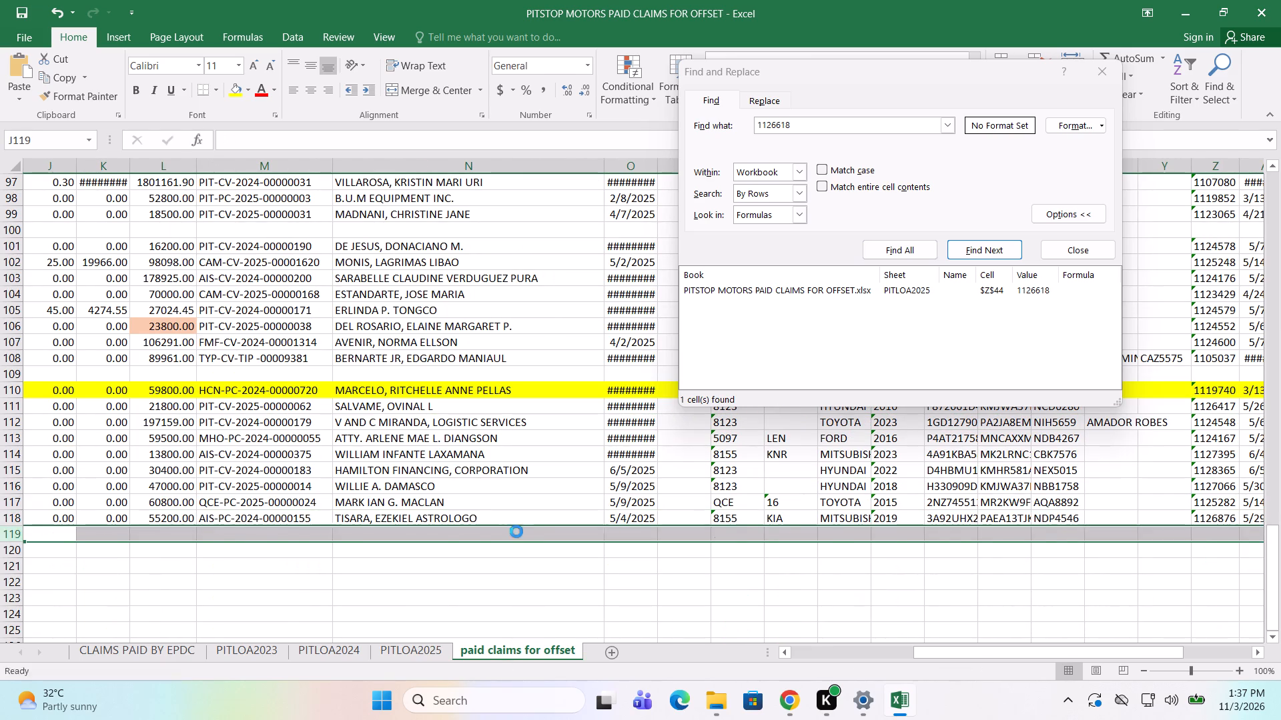
{"action": "left_click", "coordinate": [438, 603]}
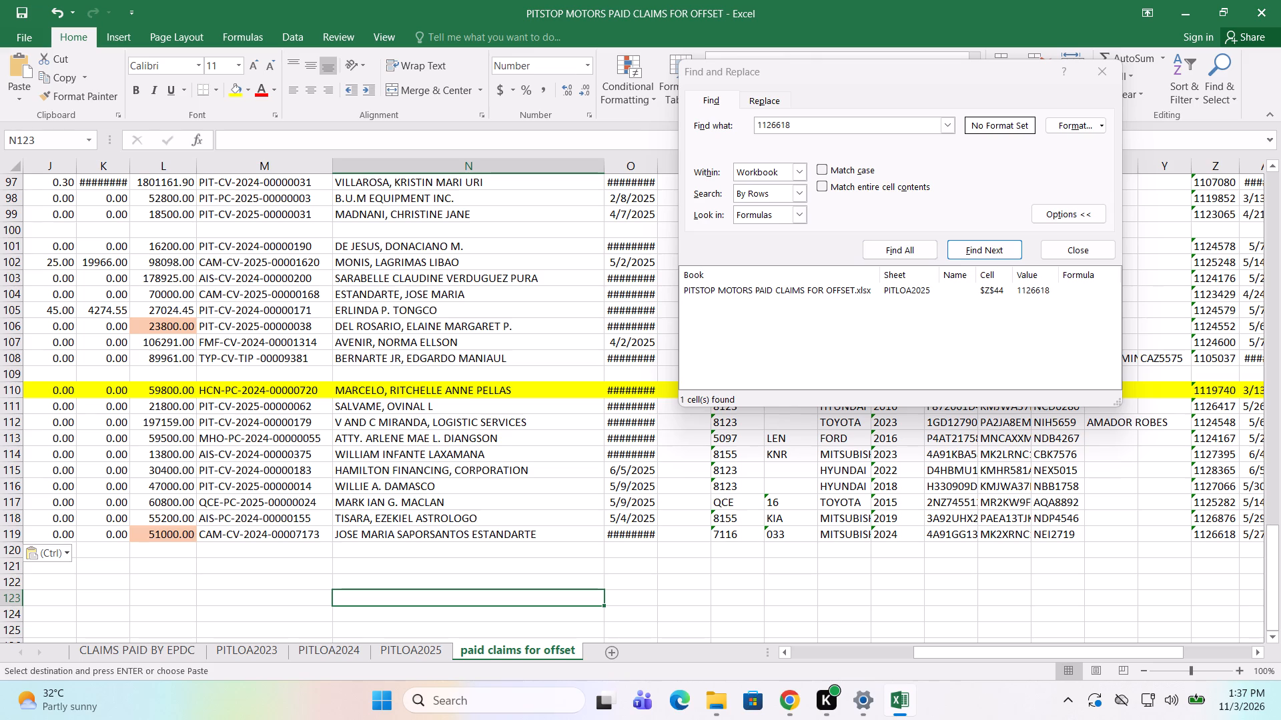
Check the total of the column L amounts in rows 110 to 119 and review the claim groups above them.
{"action": "left_click_drag", "start_coordinate": [181, 391], "coordinate": [163, 539]}
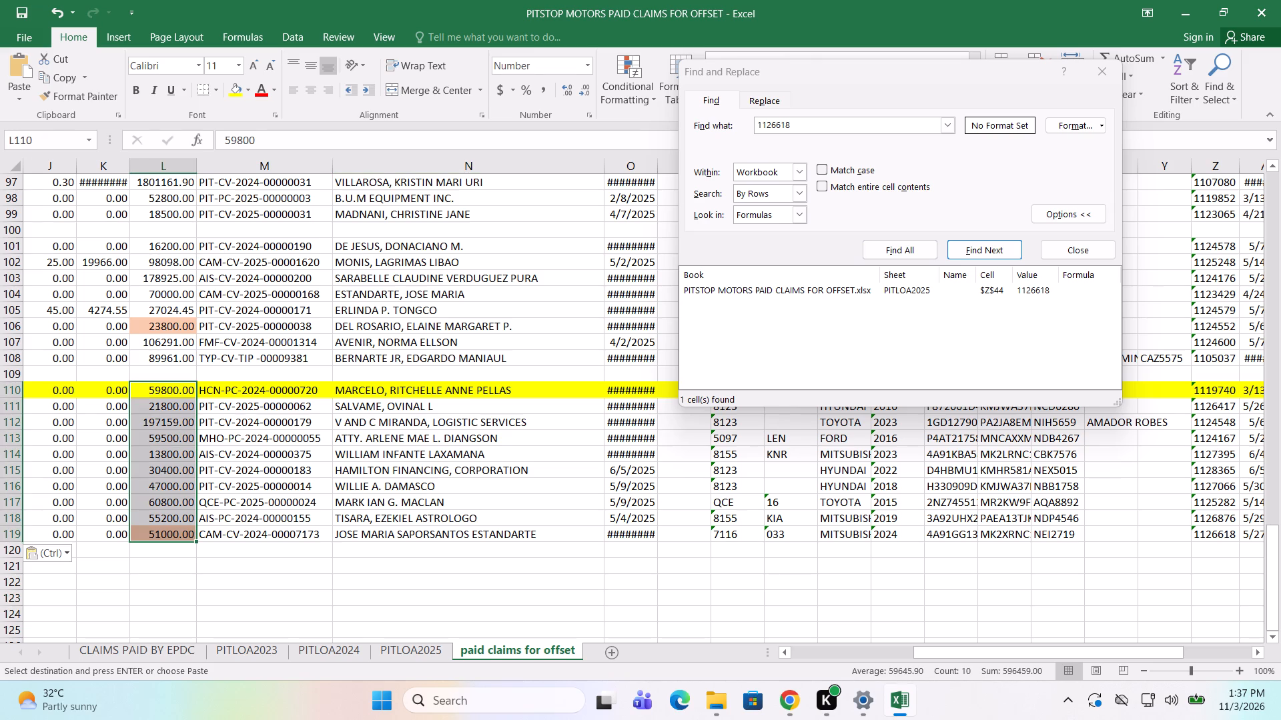
{"action": "scroll", "coordinate": [211, 552], "scroll_direction": "up", "scroll_amount": 9}
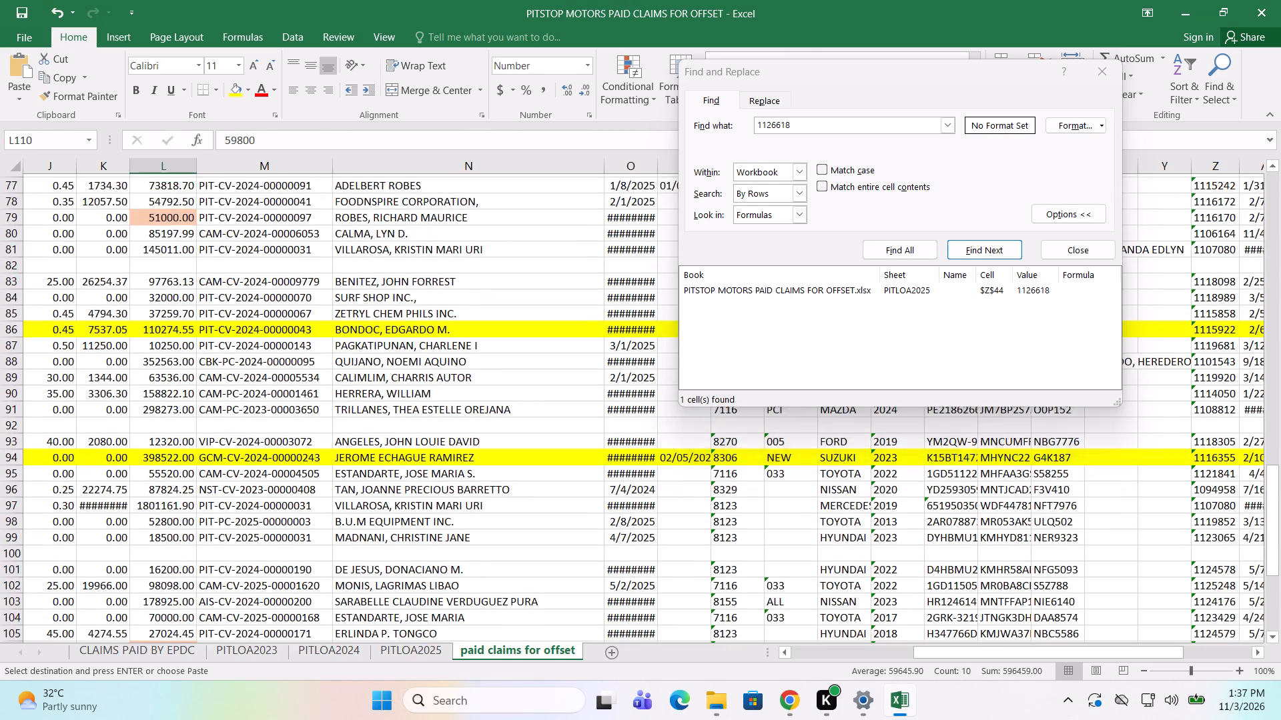
{"action": "scroll", "coordinate": [199, 546], "scroll_direction": "up", "scroll_amount": 3}
{"action": "scroll", "coordinate": [214, 545], "scroll_direction": "down", "scroll_amount": 7}
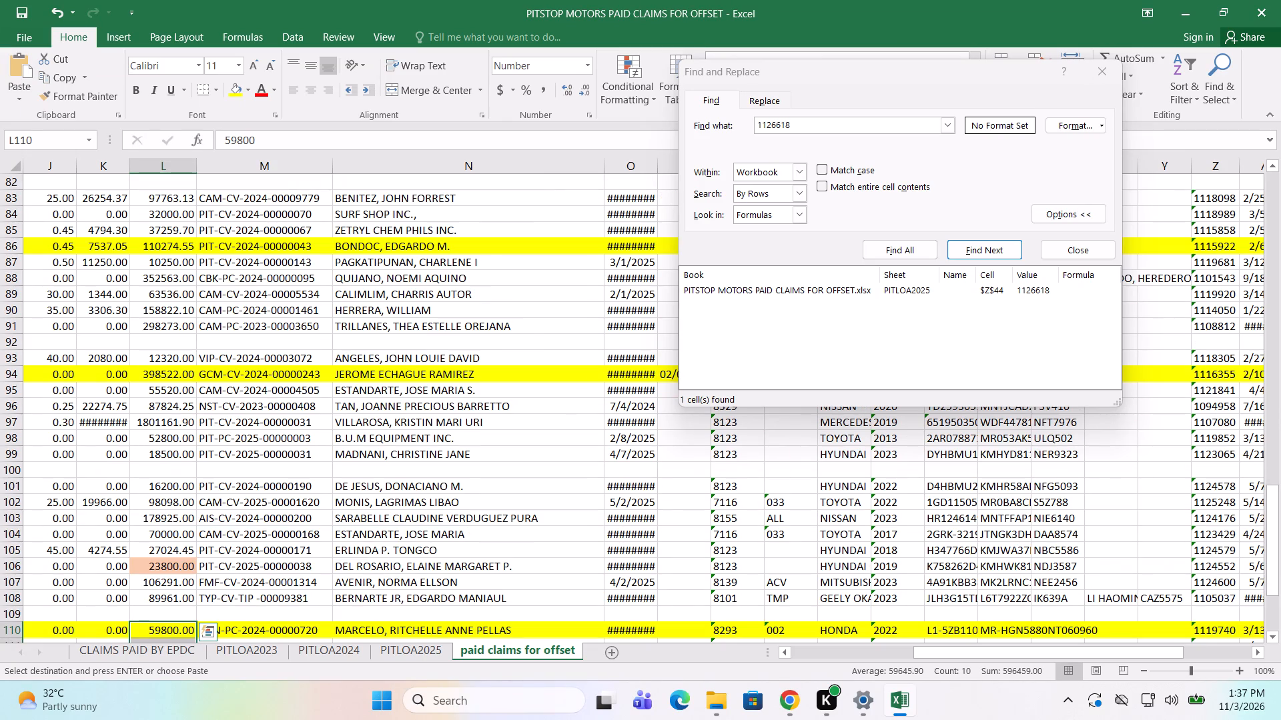
{"action": "scroll", "coordinate": [210, 553], "scroll_direction": "down", "scroll_amount": 4}
{"action": "scroll", "coordinate": [195, 547], "scroll_direction": "up", "scroll_amount": 2}
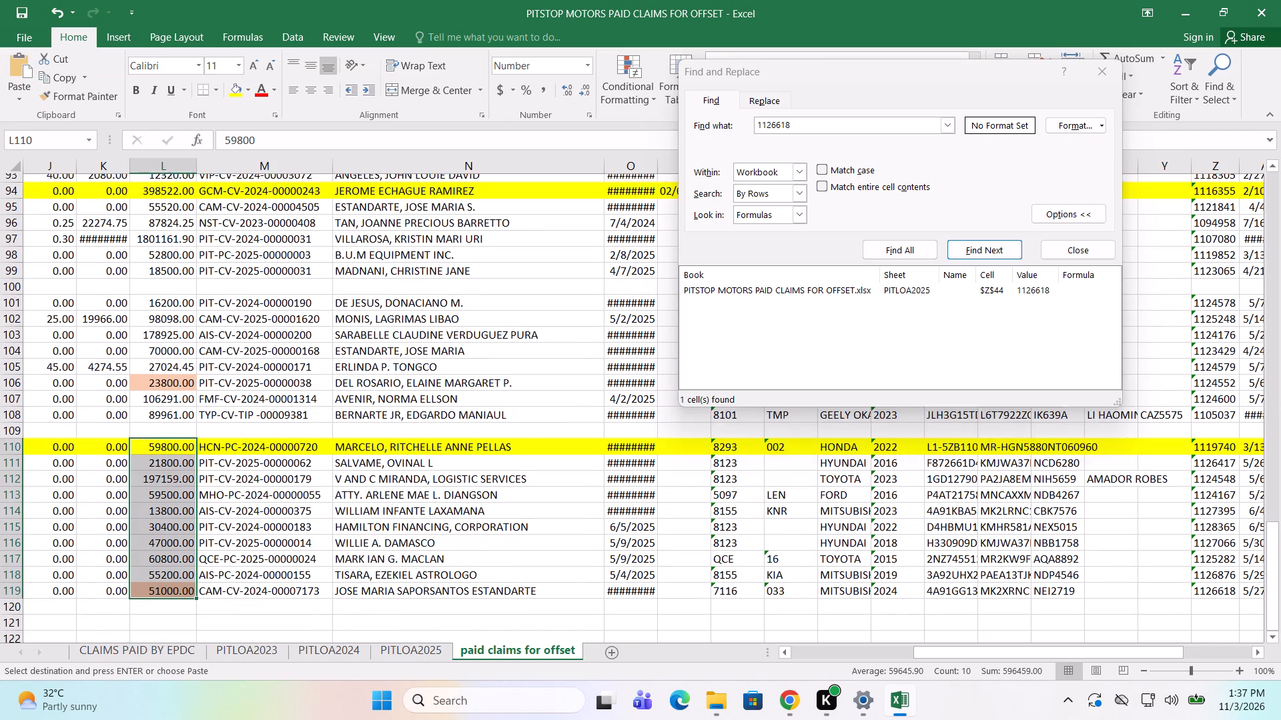
{"action": "scroll", "coordinate": [199, 543], "scroll_direction": "up", "scroll_amount": 11}
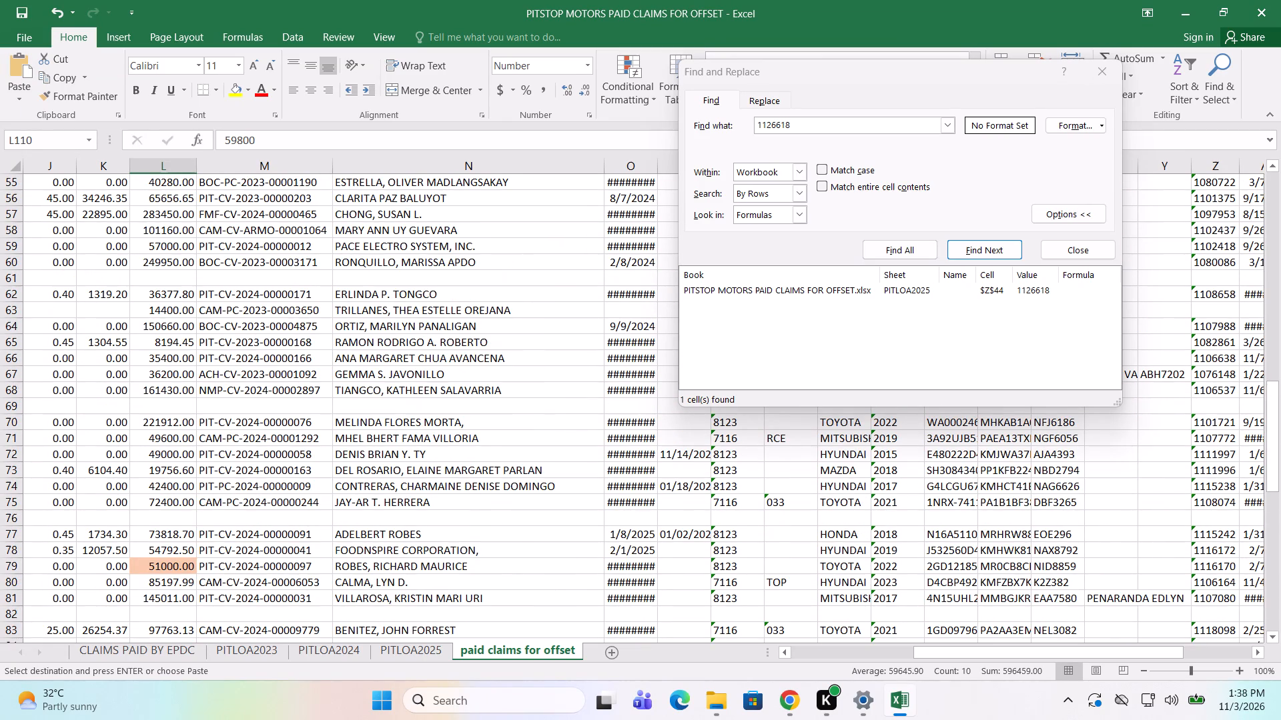
{"action": "scroll", "coordinate": [357, 597], "scroll_direction": "down", "scroll_amount": 12}
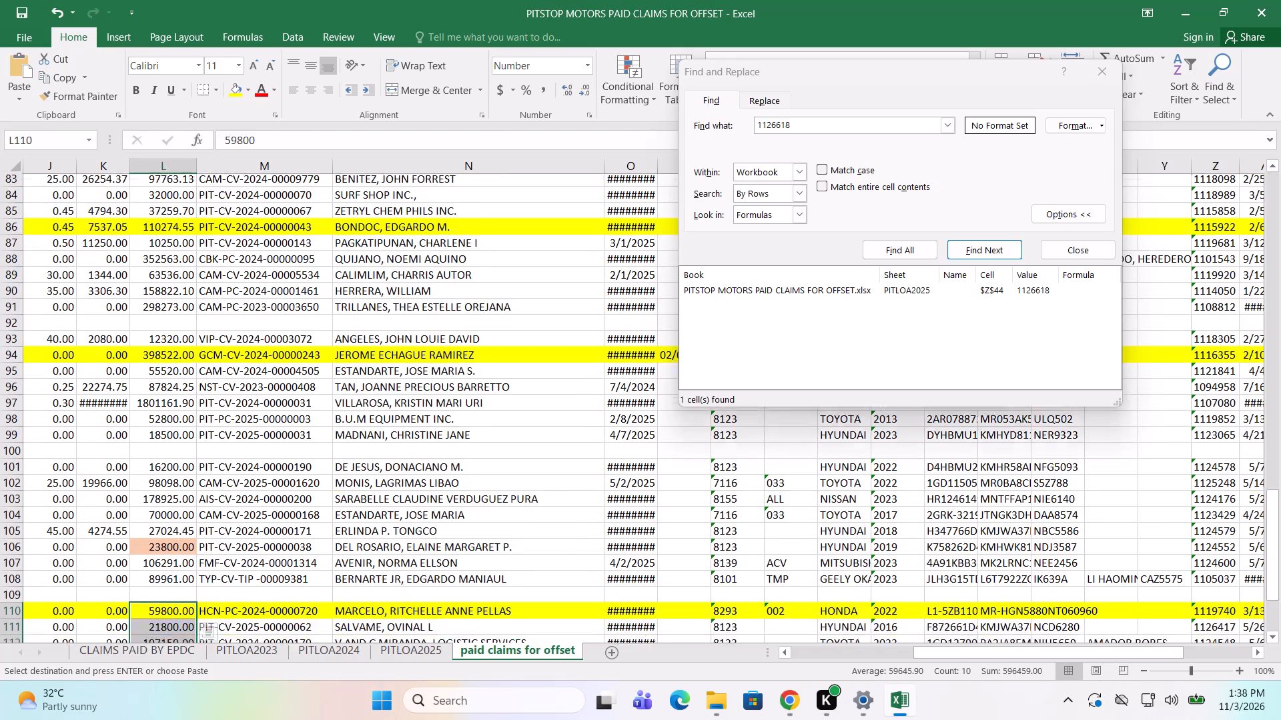
{"action": "scroll", "coordinate": [367, 601], "scroll_direction": "down", "scroll_amount": 3}
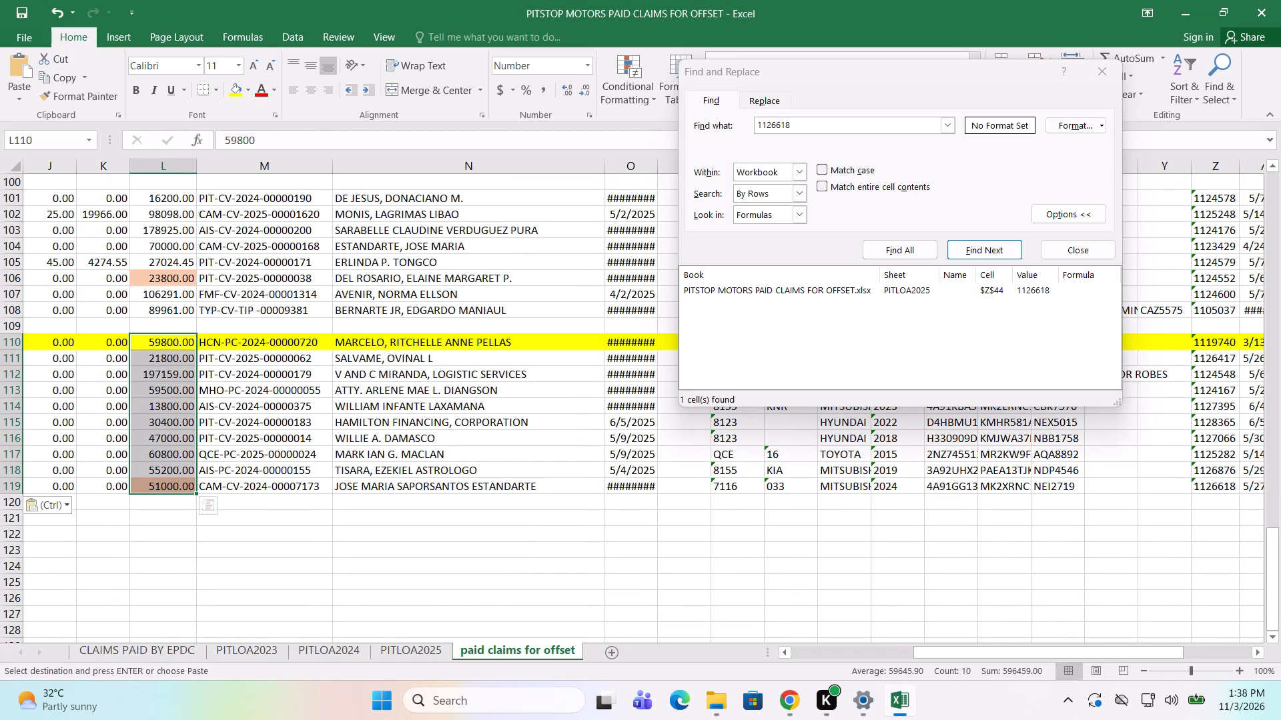
{"action": "left_click", "coordinate": [274, 535]}
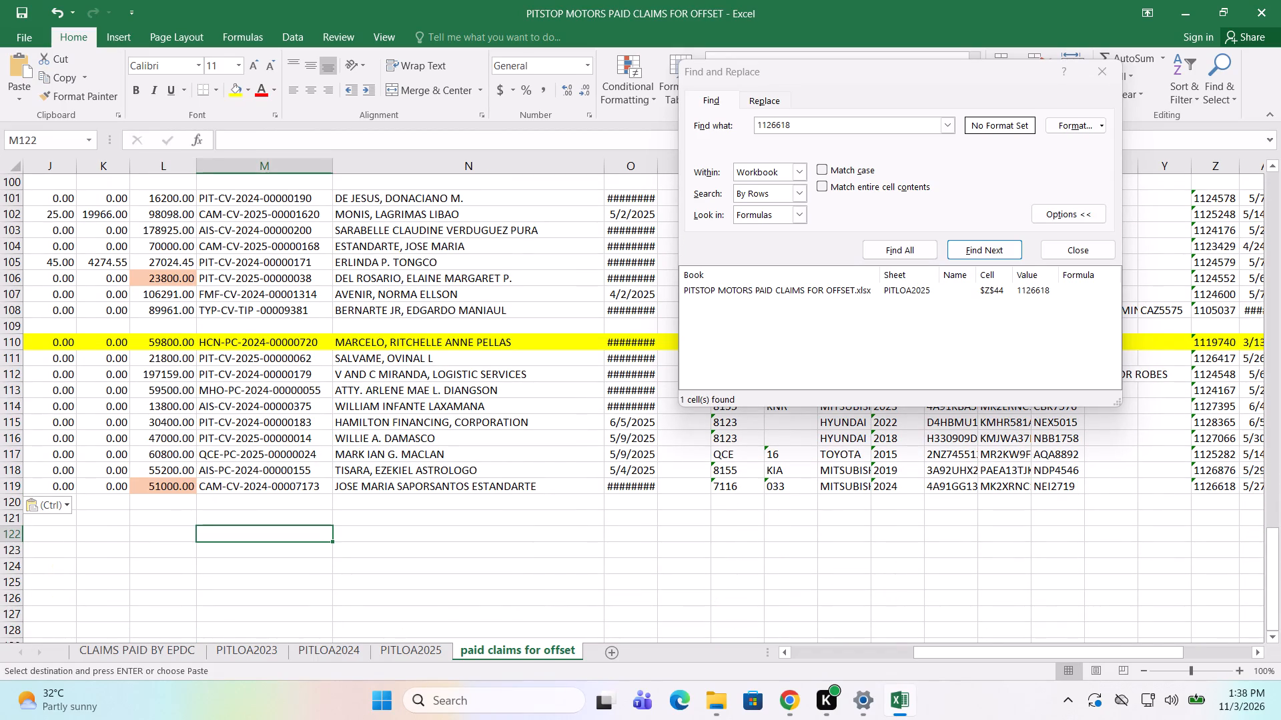
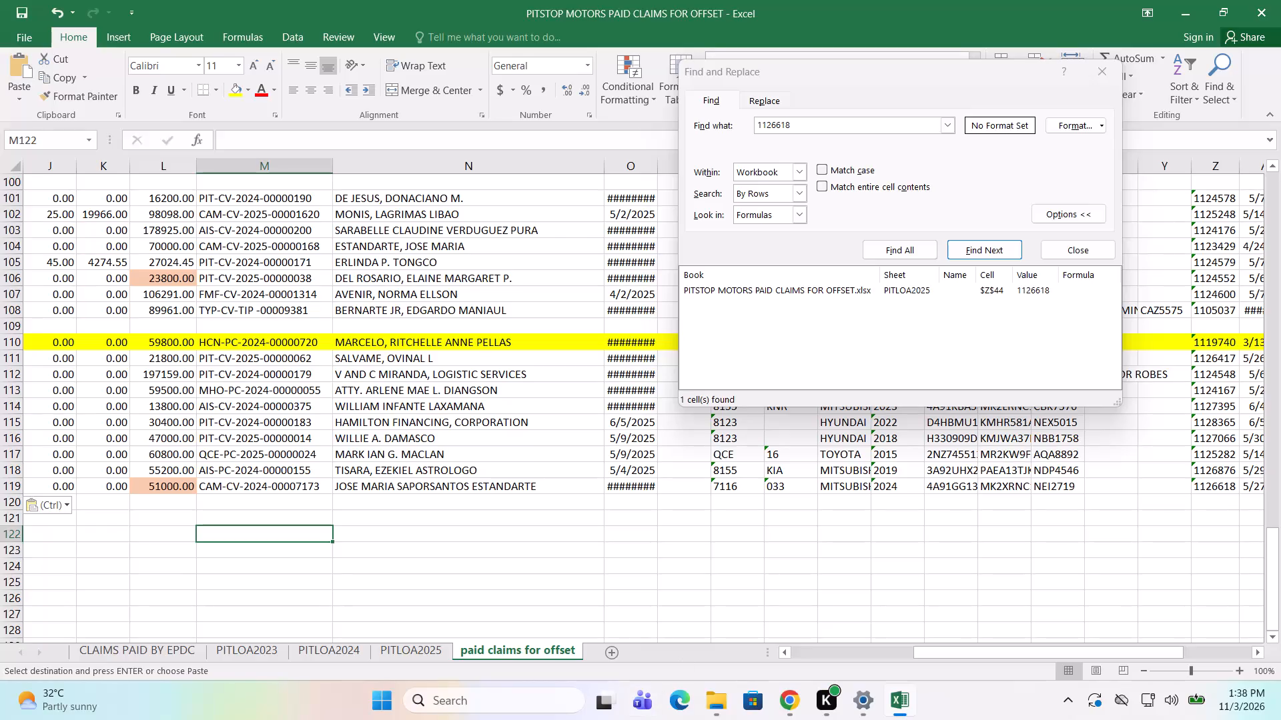
Close the Find and Replace dialog and review the compiled claim rows from row 119 back to row 1.
{"action": "left_click", "coordinate": [631, 567]}
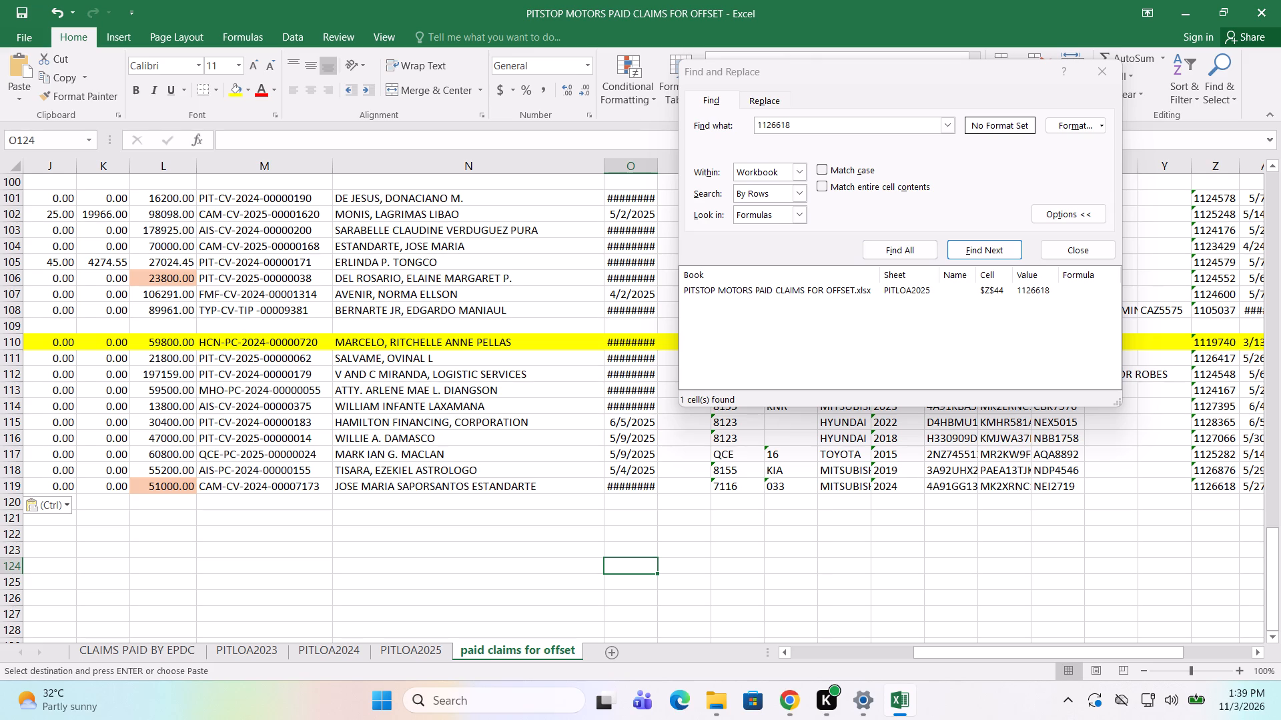
{"action": "left_click", "coordinate": [1080, 251]}
{"action": "left_click", "coordinate": [486, 429]}
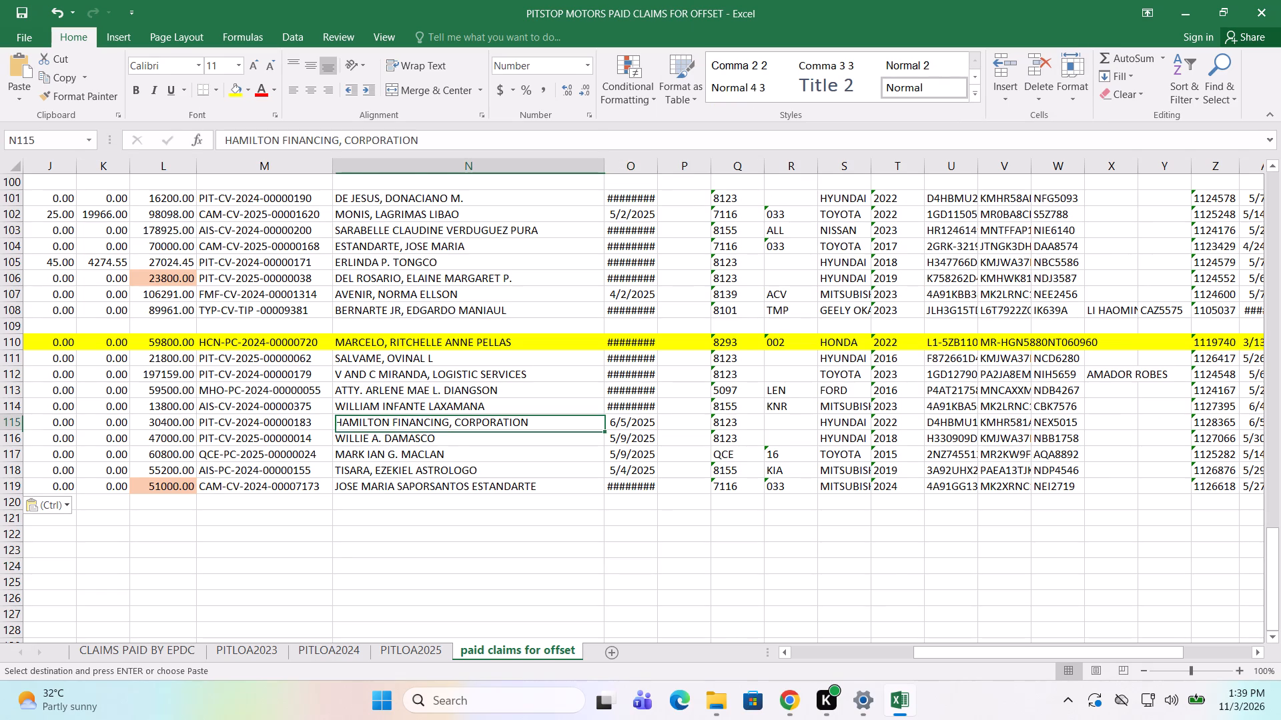
{"action": "scroll", "coordinate": [549, 502], "scroll_direction": "up", "scroll_amount": 19}
{"action": "scroll", "coordinate": [592, 448], "scroll_direction": "up", "scroll_amount": 19}
{"action": "scroll", "coordinate": [634, 403], "scroll_direction": "up", "scroll_amount": 5}
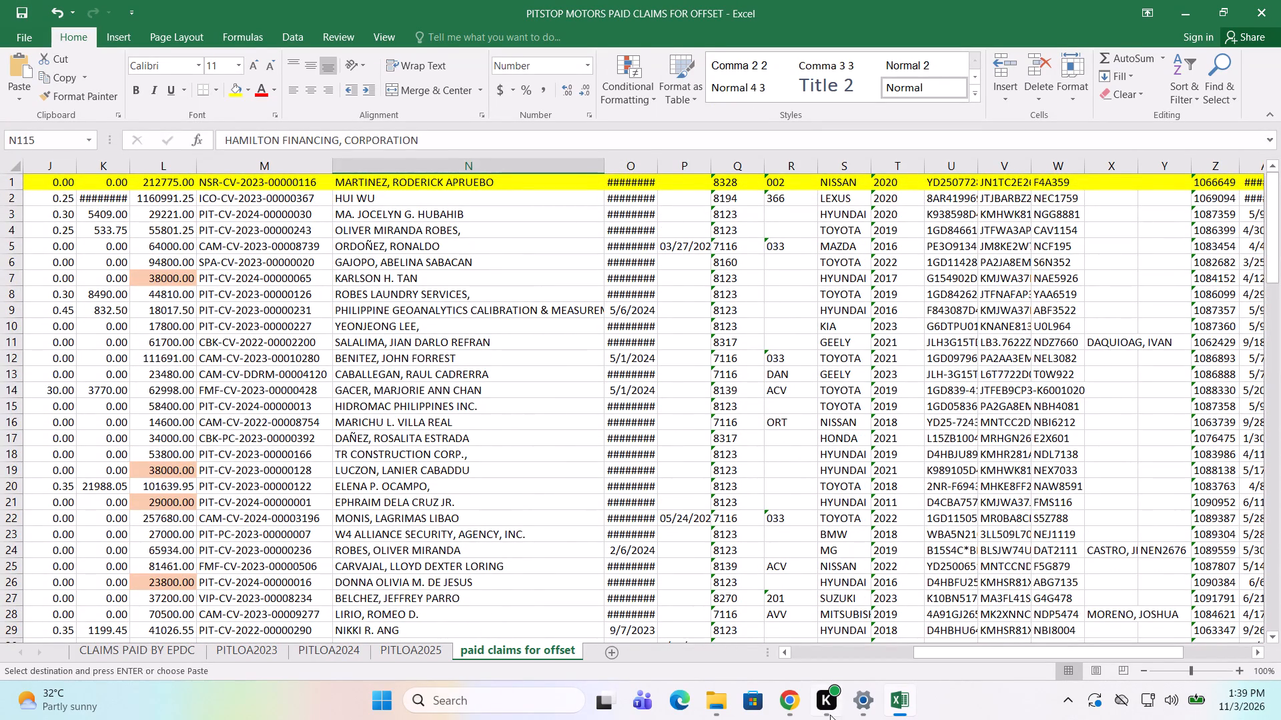
Switch to the Windows Settings window and close it, then minimize the Excel workbook window.
{"action": "left_click", "coordinate": [861, 705]}
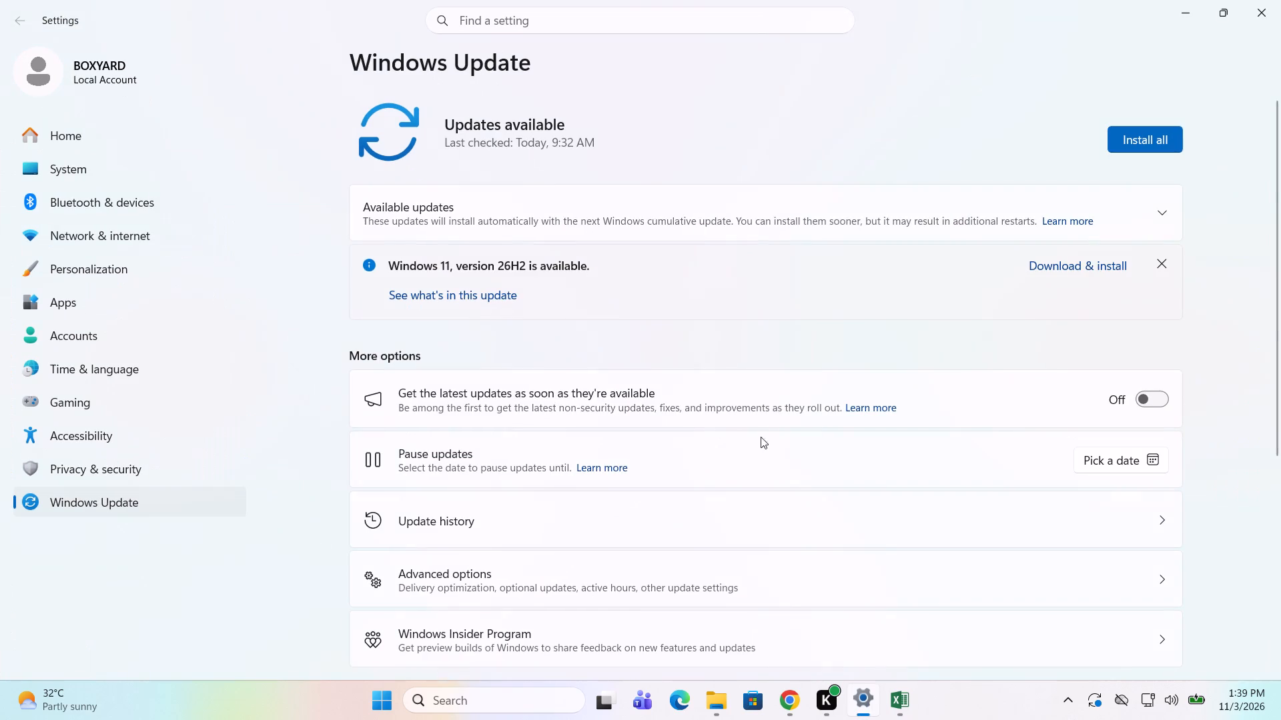
{"action": "left_click", "coordinate": [1250, 12]}
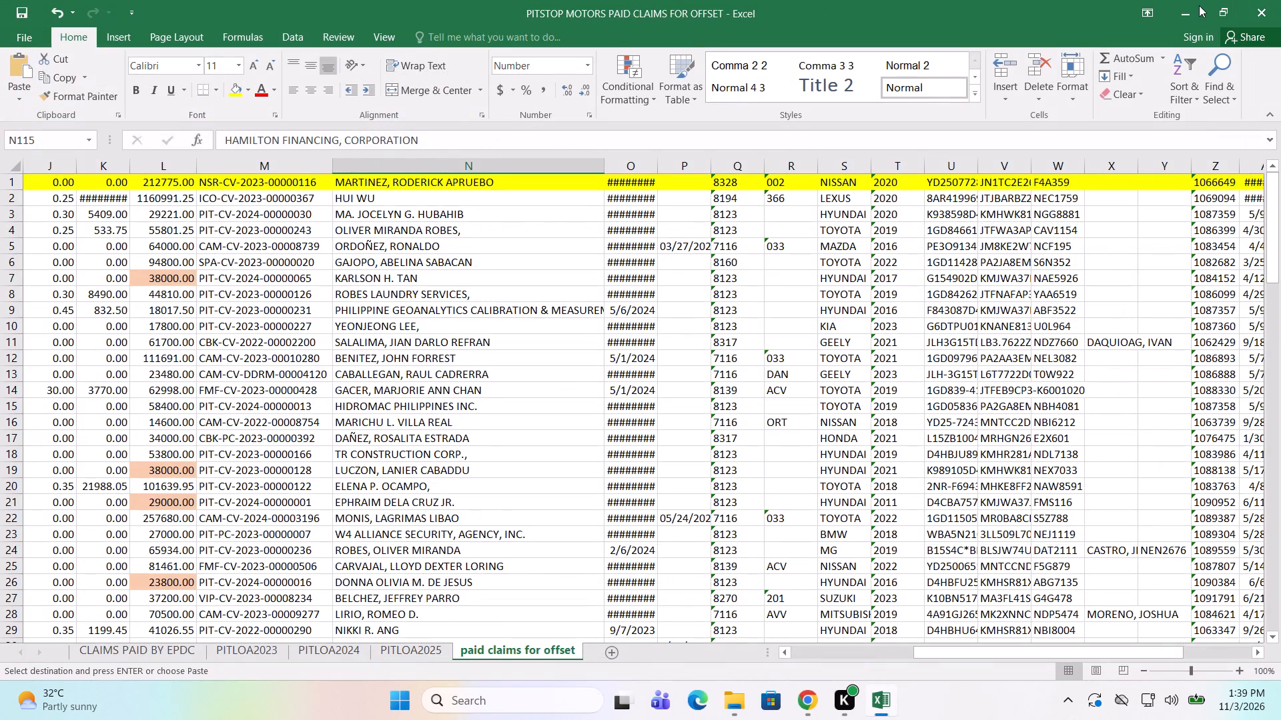
{"action": "left_click", "coordinate": [1199, 5]}
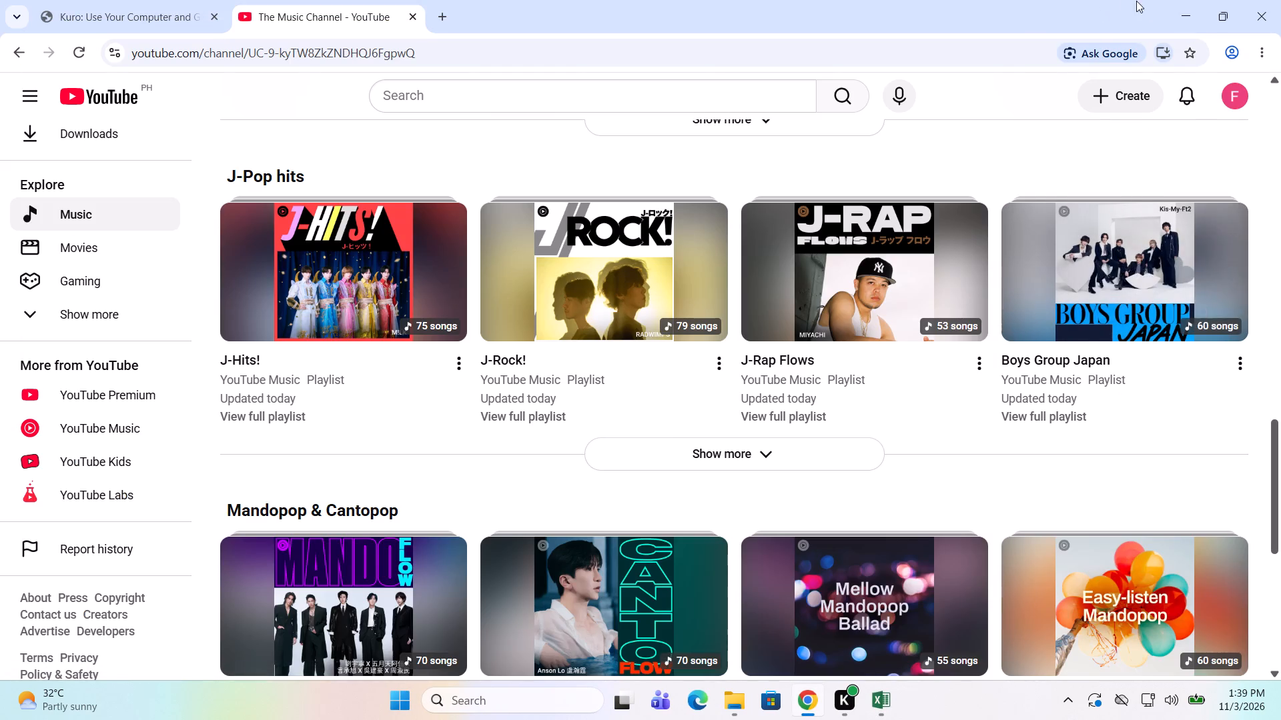
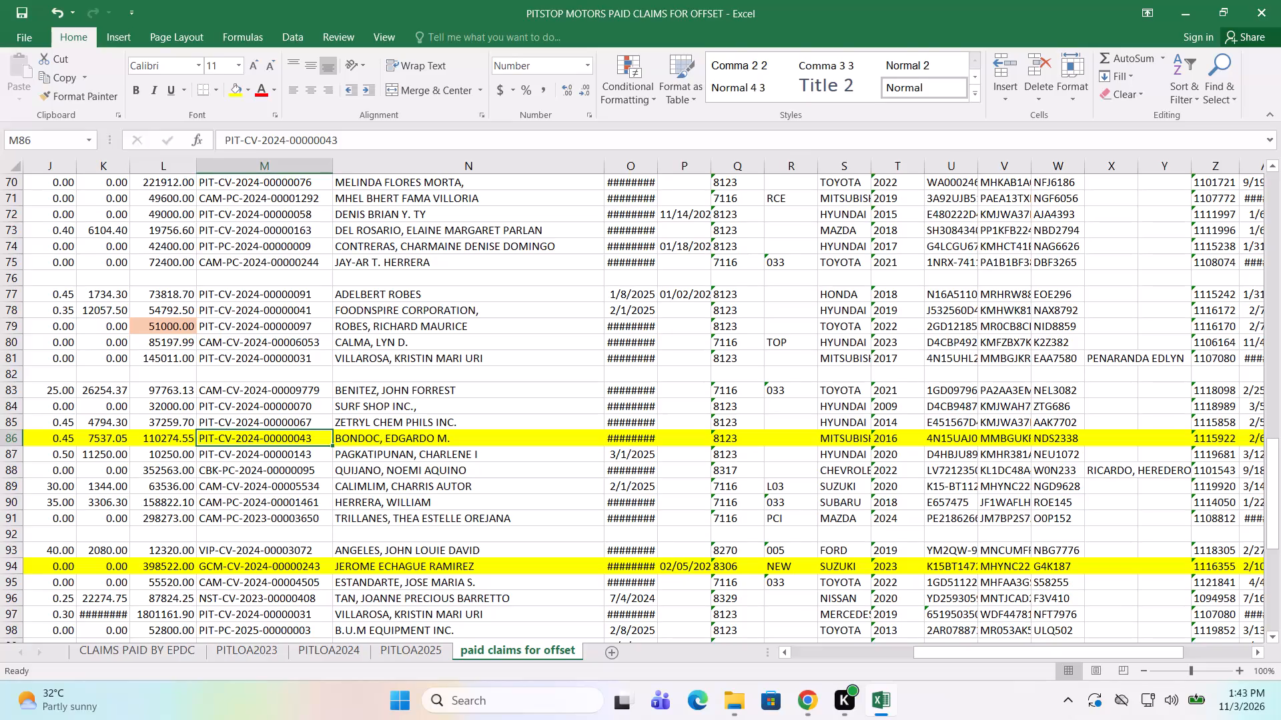
Remove the yellow fill from the whole of row 86 on the paid claims for offset sheet.
{"action": "left_click", "coordinate": [5, 441]}
{"action": "left_click", "coordinate": [249, 88]}
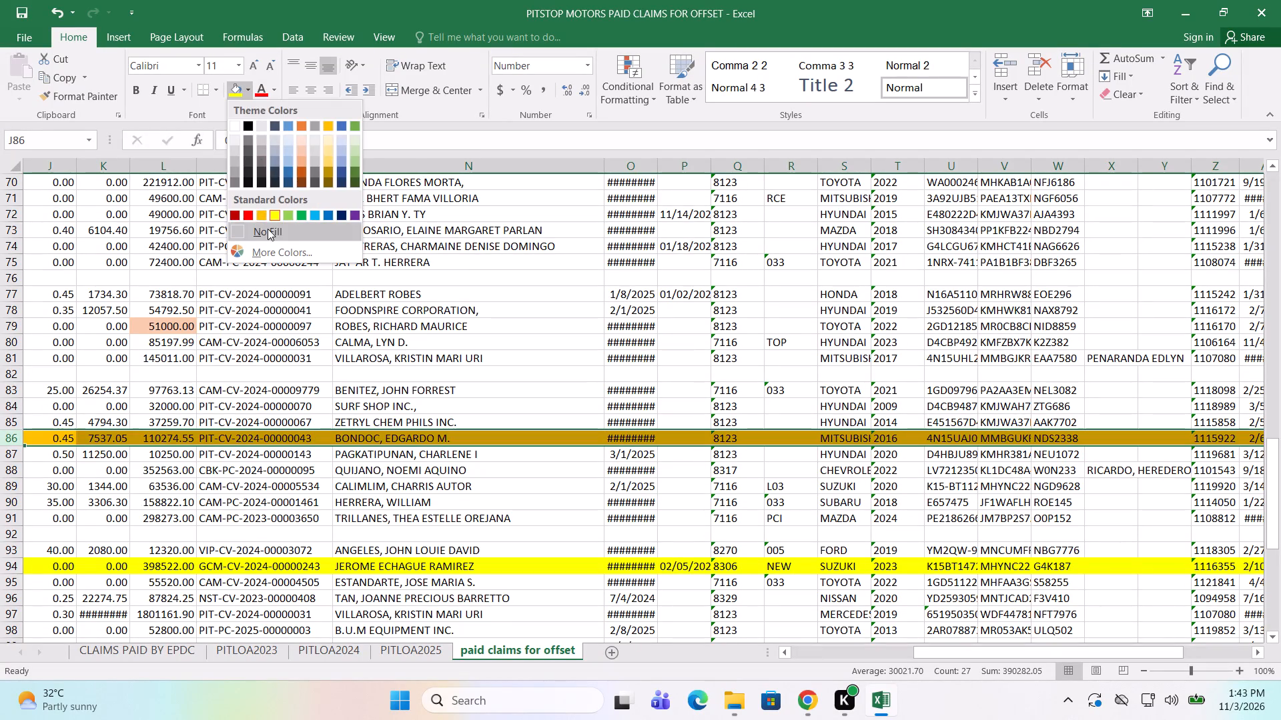
{"action": "left_click", "coordinate": [268, 230]}
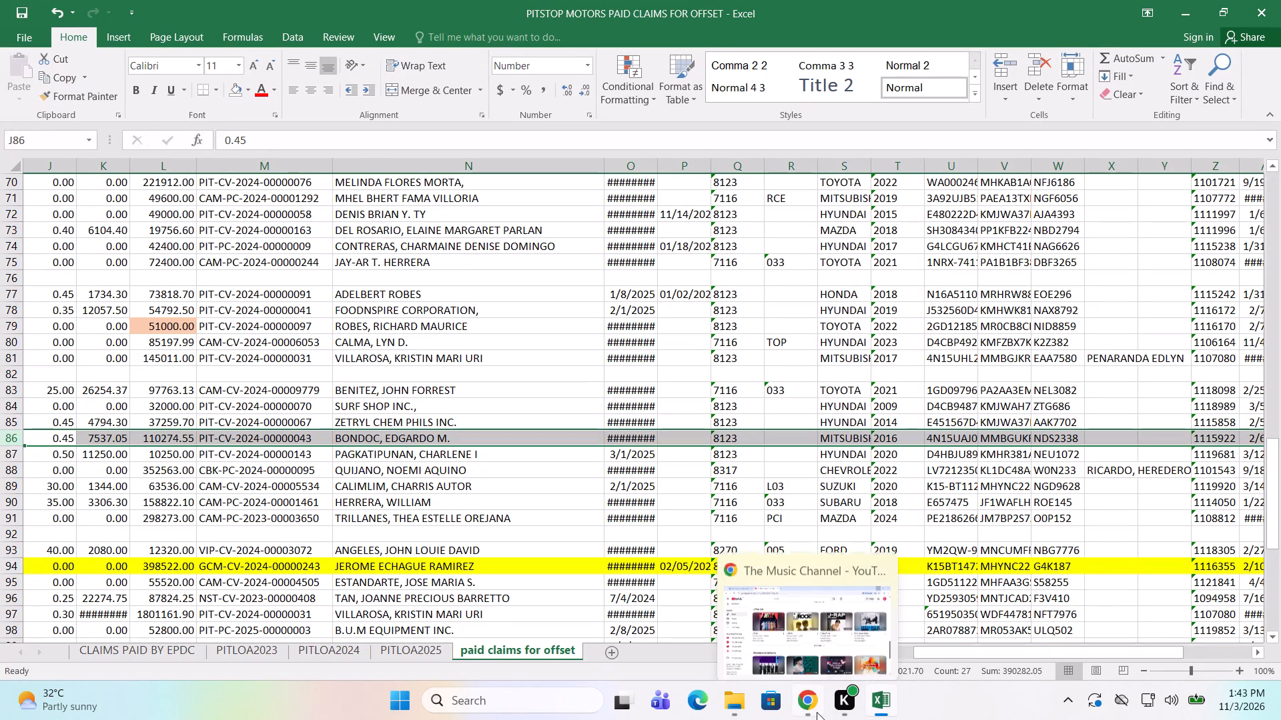
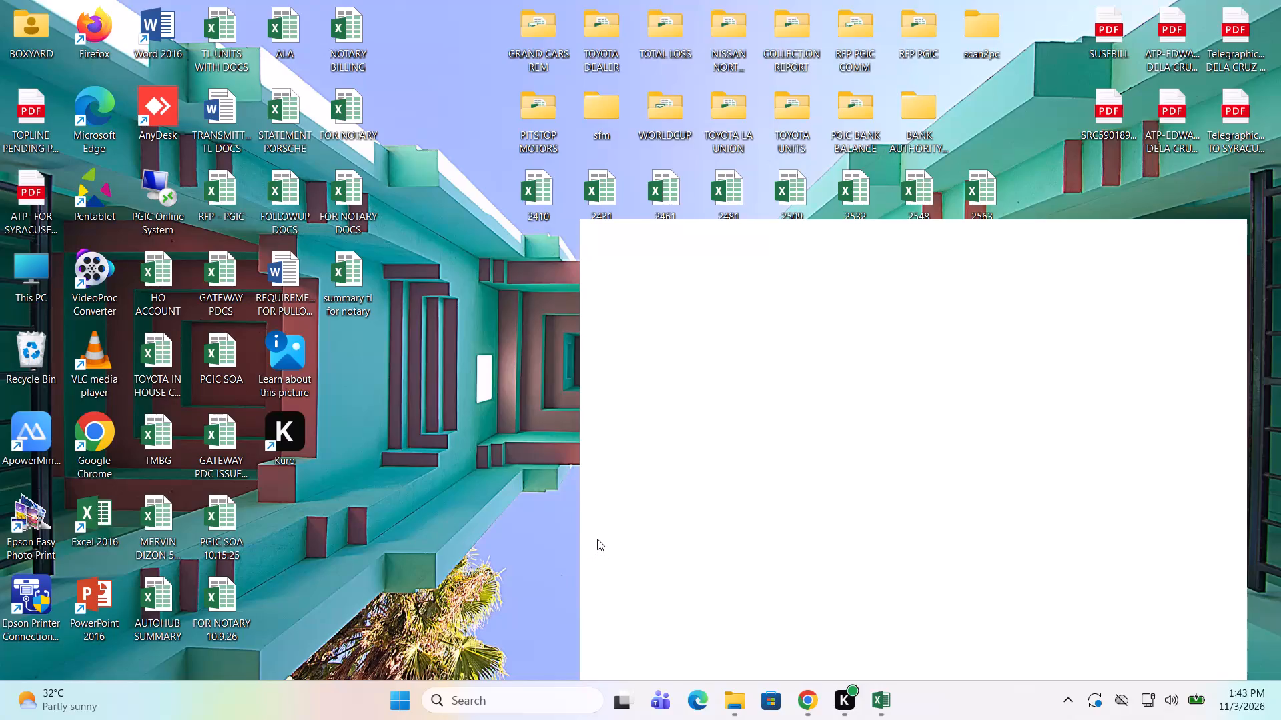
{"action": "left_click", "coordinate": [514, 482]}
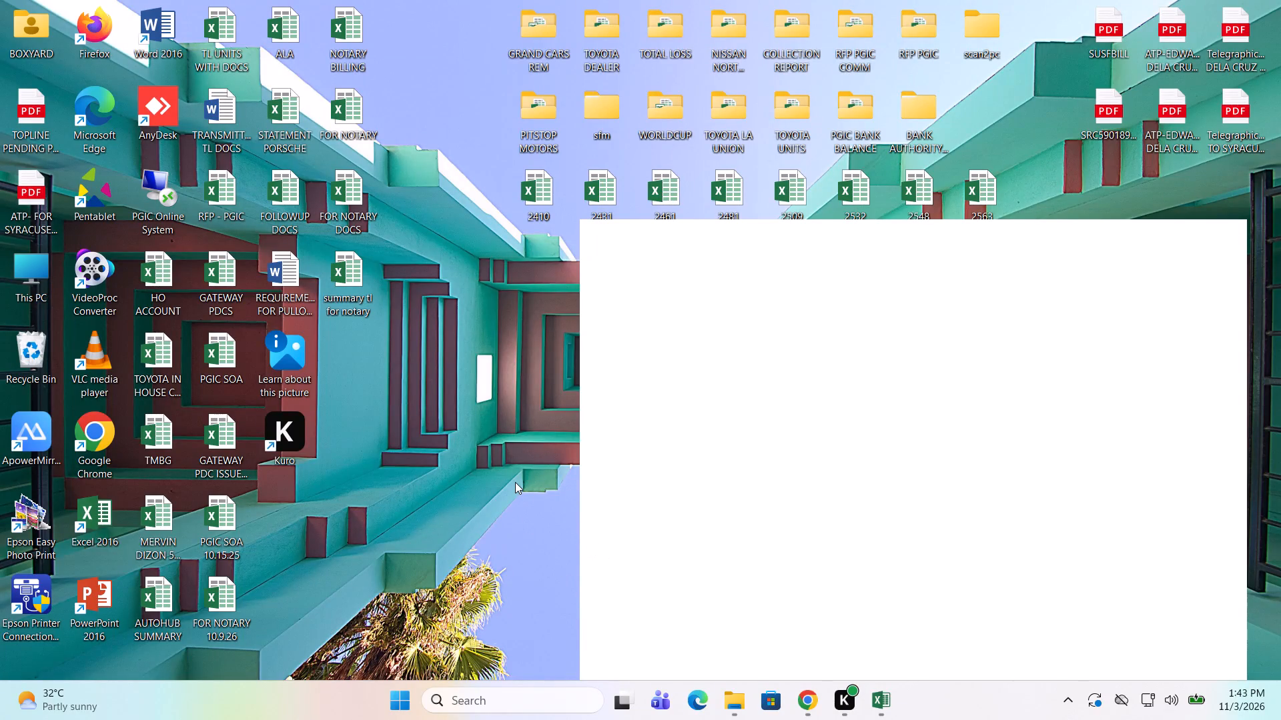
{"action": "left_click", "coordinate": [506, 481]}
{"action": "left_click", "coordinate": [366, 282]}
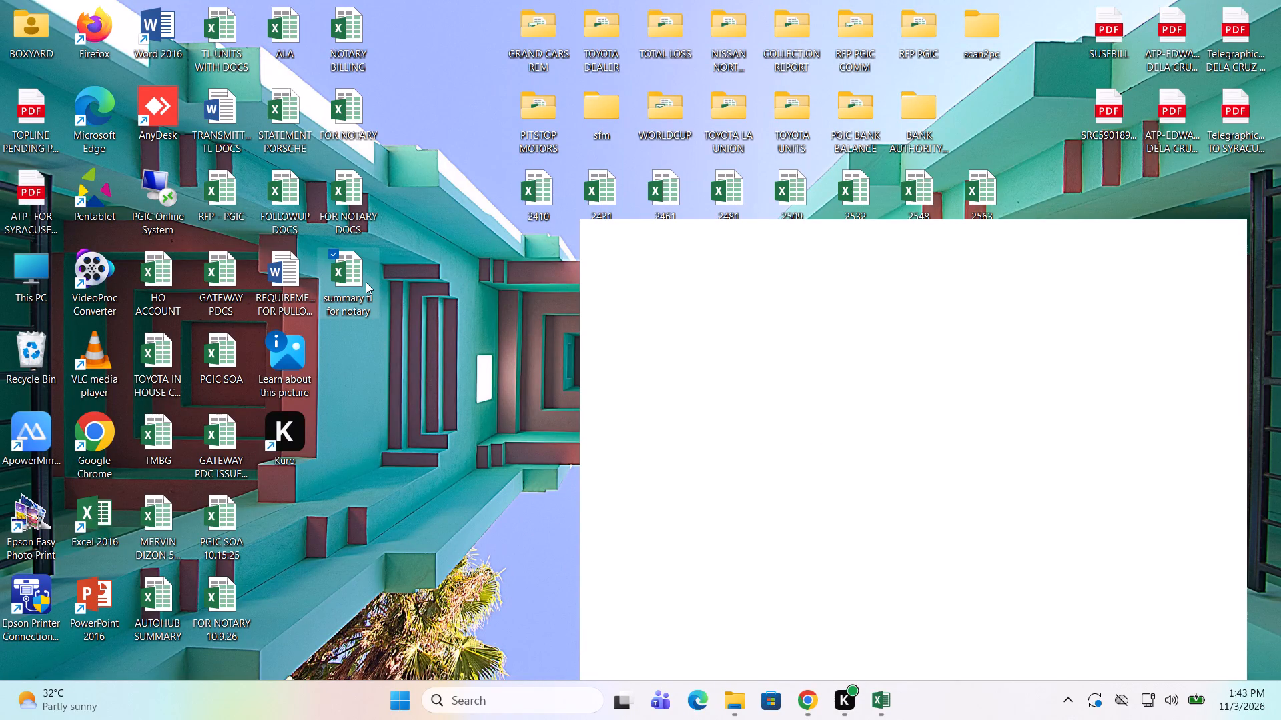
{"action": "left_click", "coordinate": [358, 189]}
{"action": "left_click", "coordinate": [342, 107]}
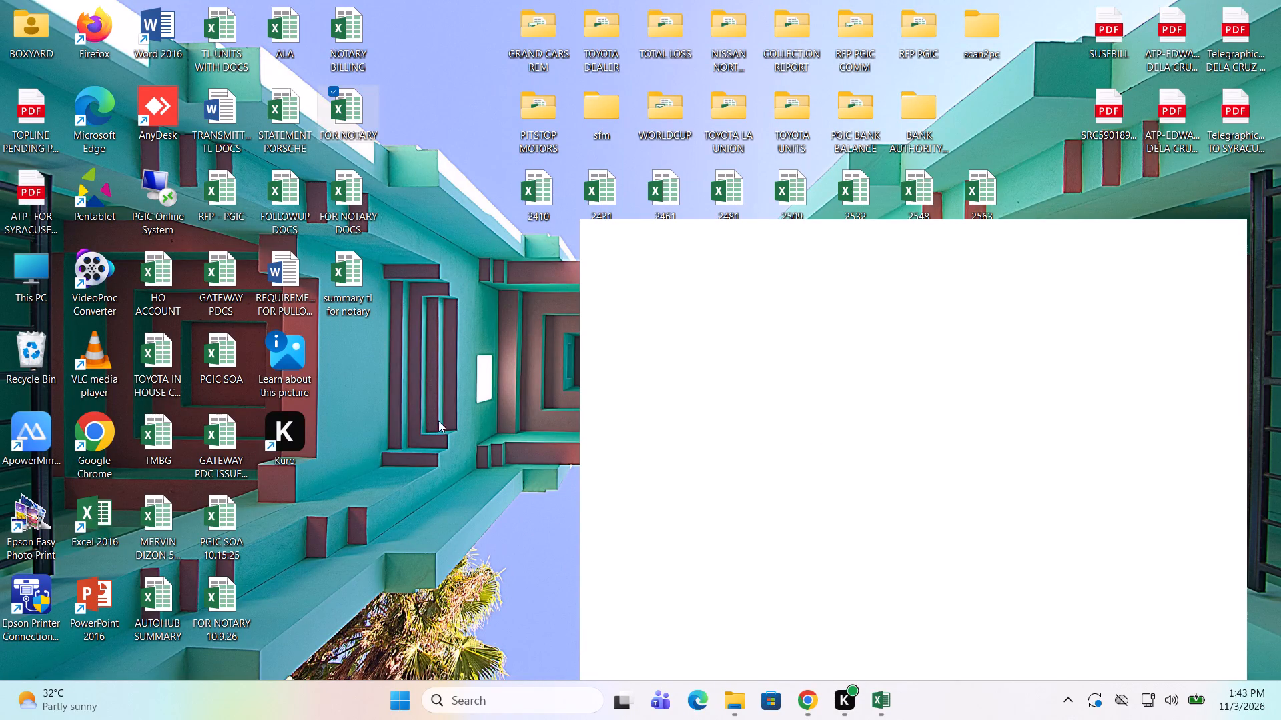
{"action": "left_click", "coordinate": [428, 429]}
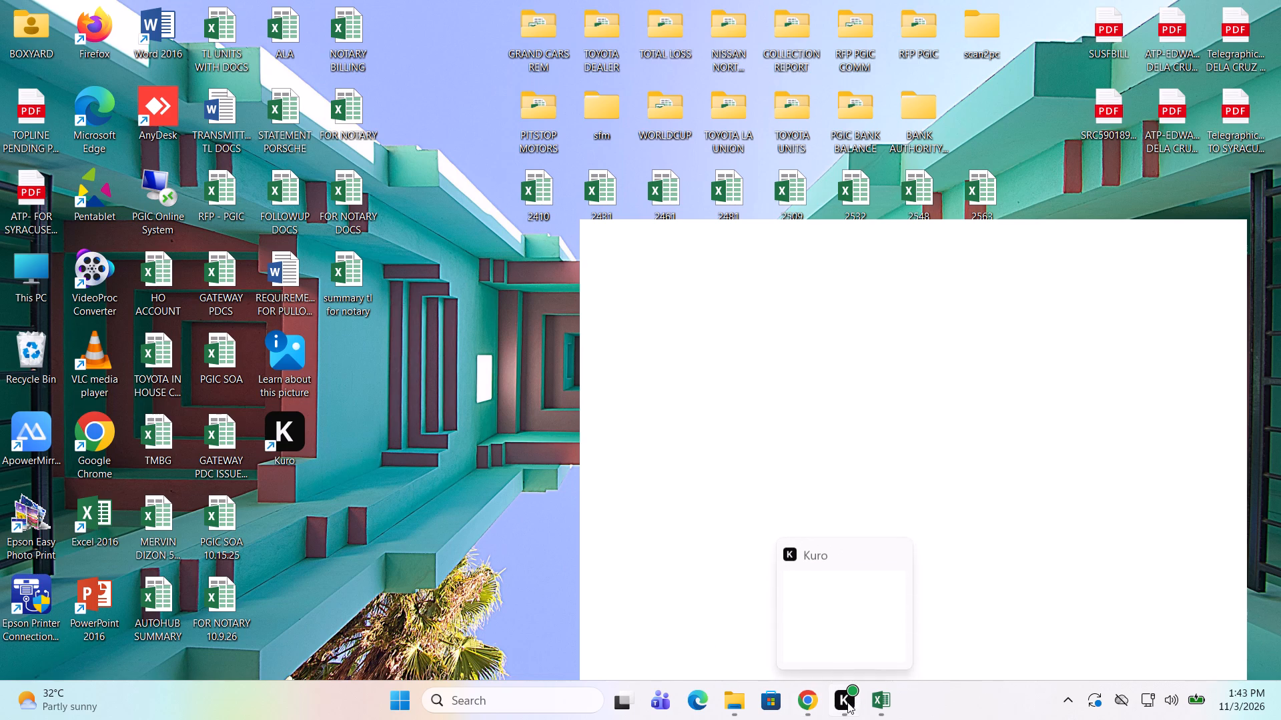
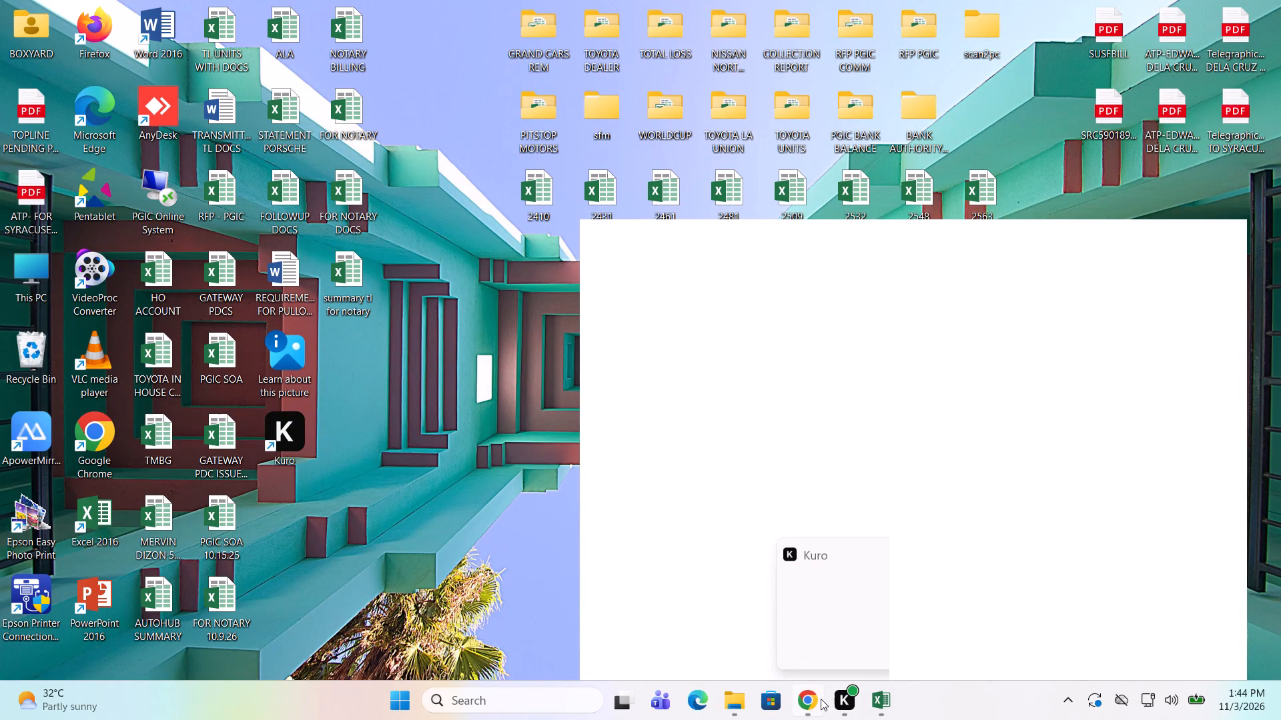
Switch to the PITSTOP MOTORS PAID CLAIMS FOR OFFSET workbook in Excel.
{"action": "left_click", "coordinate": [468, 393]}
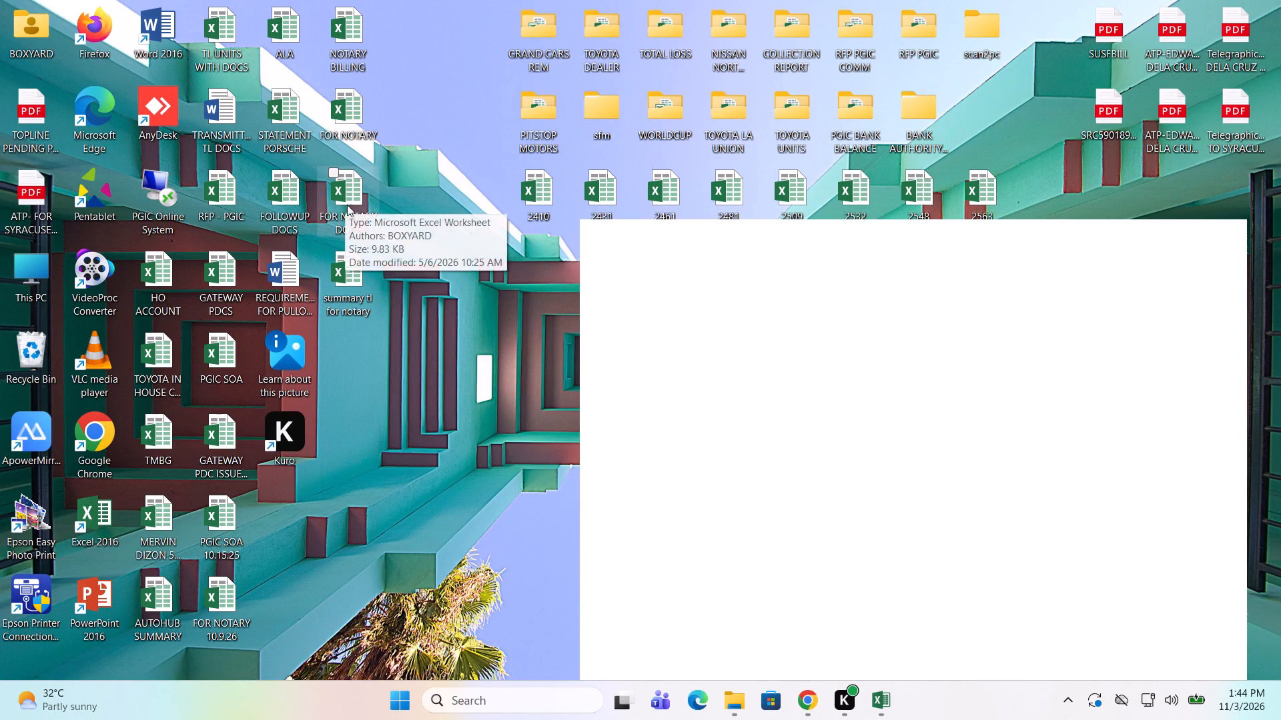
{"action": "left_click", "coordinate": [376, 409]}
{"action": "left_click", "coordinate": [889, 704]}
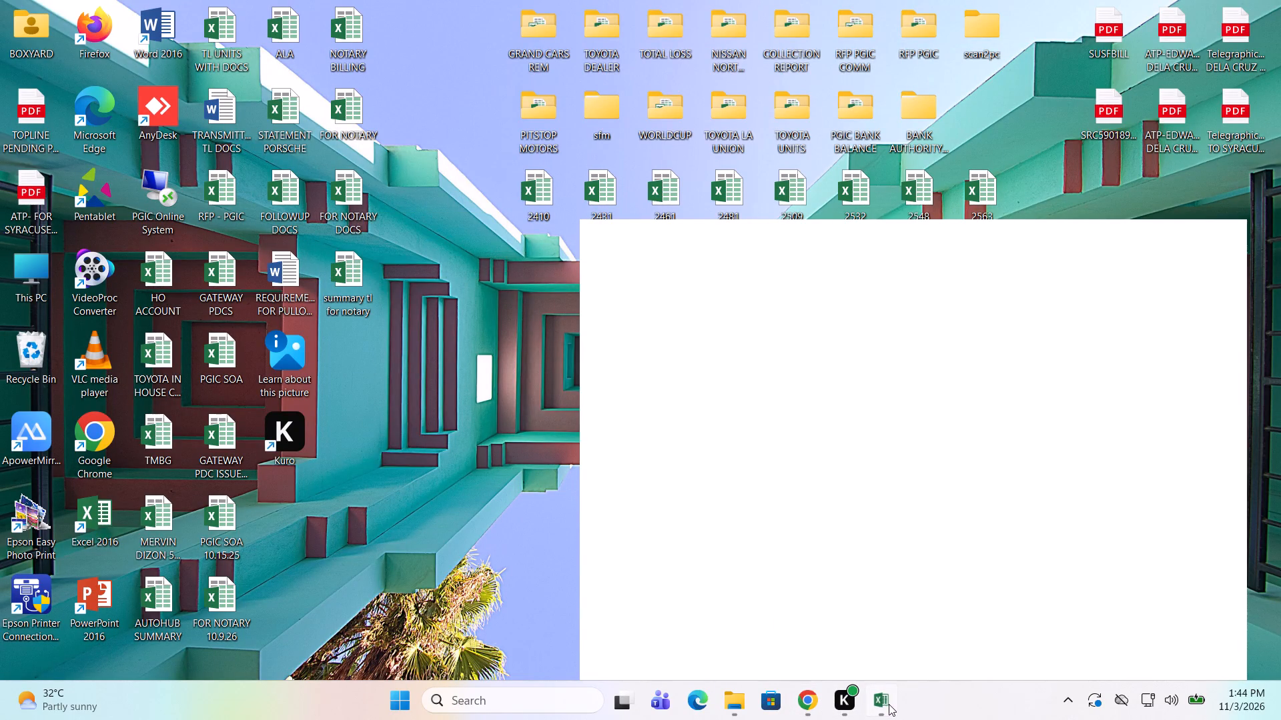
{"action": "left_click", "coordinate": [474, 531]}
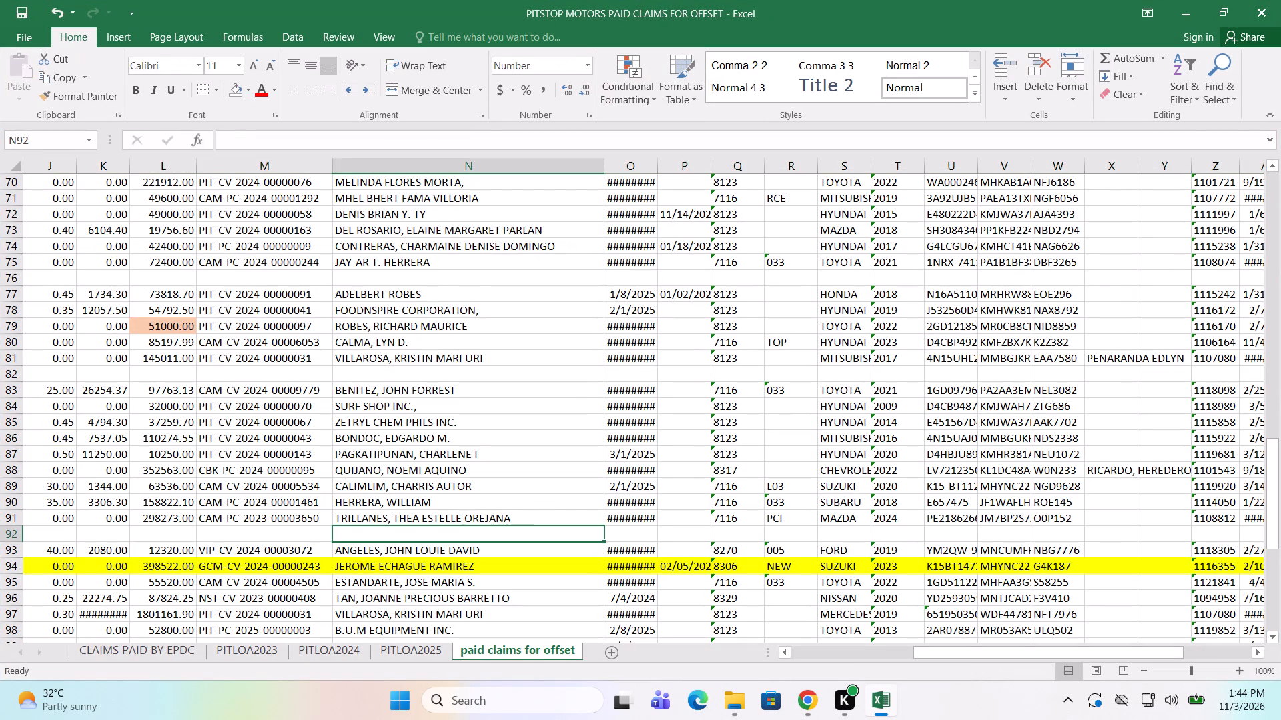
Remove the yellow fill from the entire rows 94 and 110 of the paid claims for offset sheet.
{"action": "left_click", "coordinate": [8, 568]}
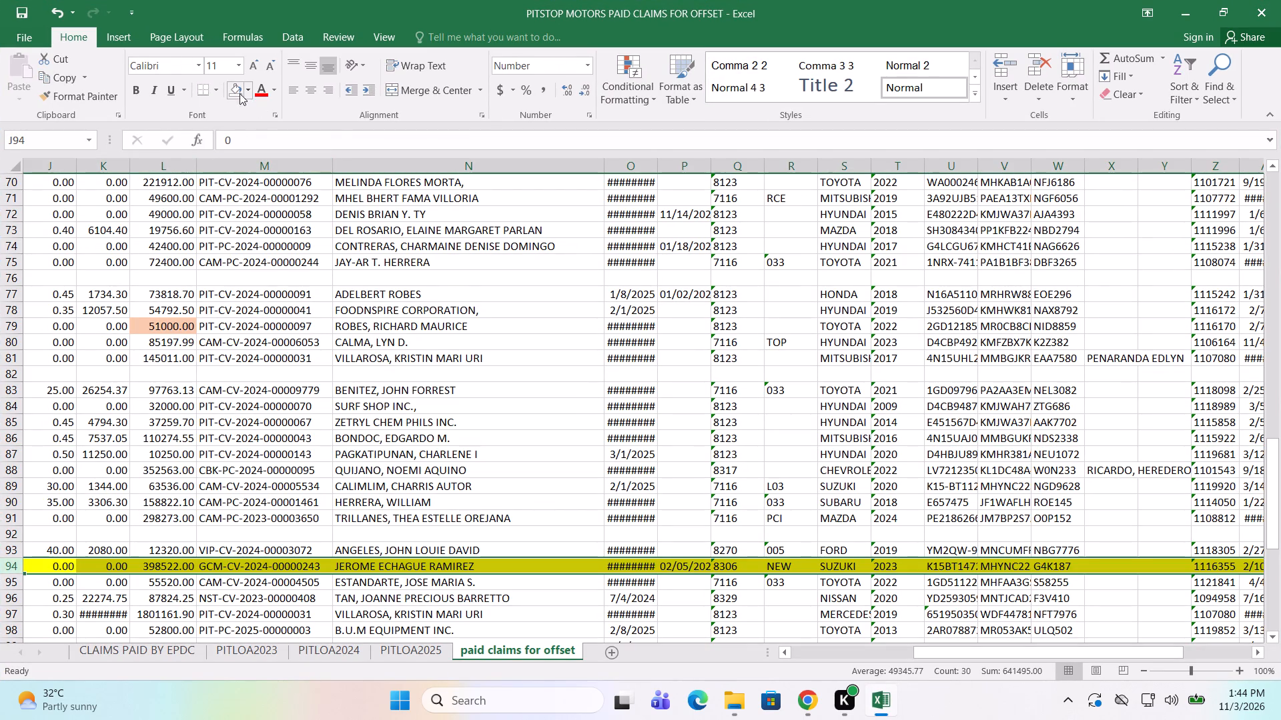
{"action": "left_click", "coordinate": [236, 91]}
{"action": "scroll", "coordinate": [282, 478], "scroll_direction": "down", "scroll_amount": 5}
{"action": "scroll", "coordinate": [257, 529], "scroll_direction": "down", "scroll_amount": 3}
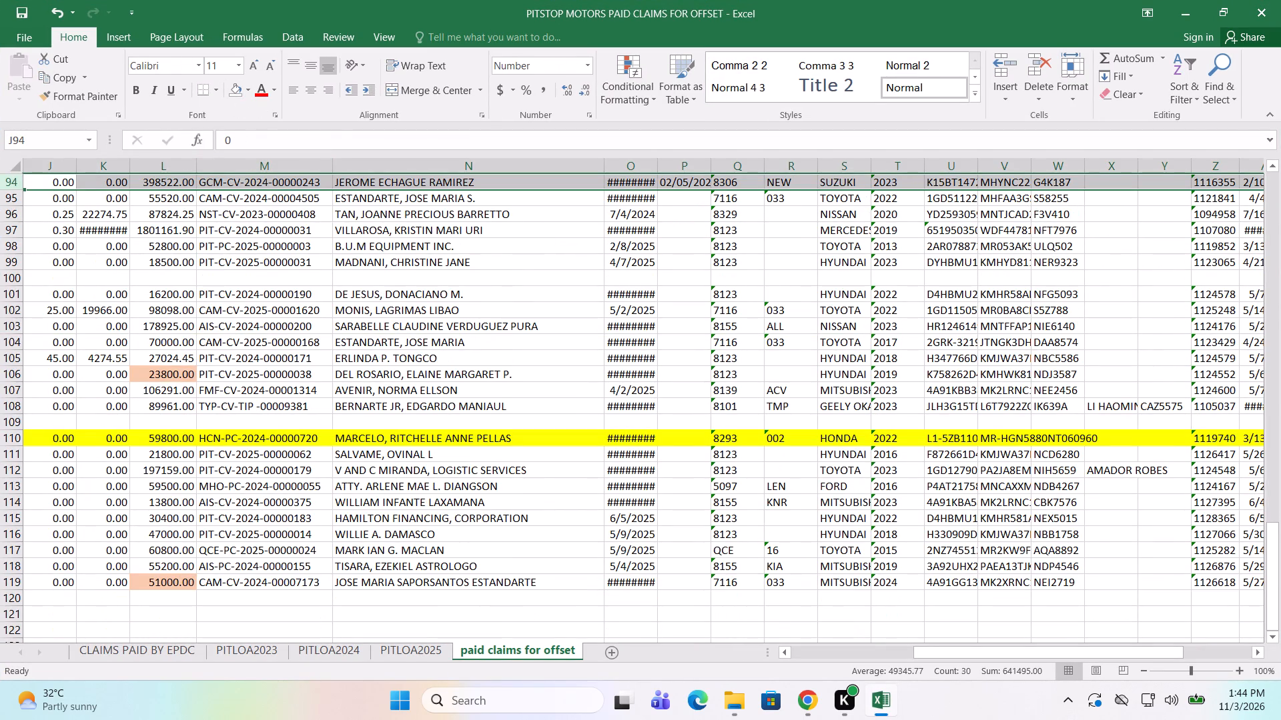
{"action": "left_click", "coordinate": [8, 439]}
{"action": "left_click", "coordinate": [230, 89]}
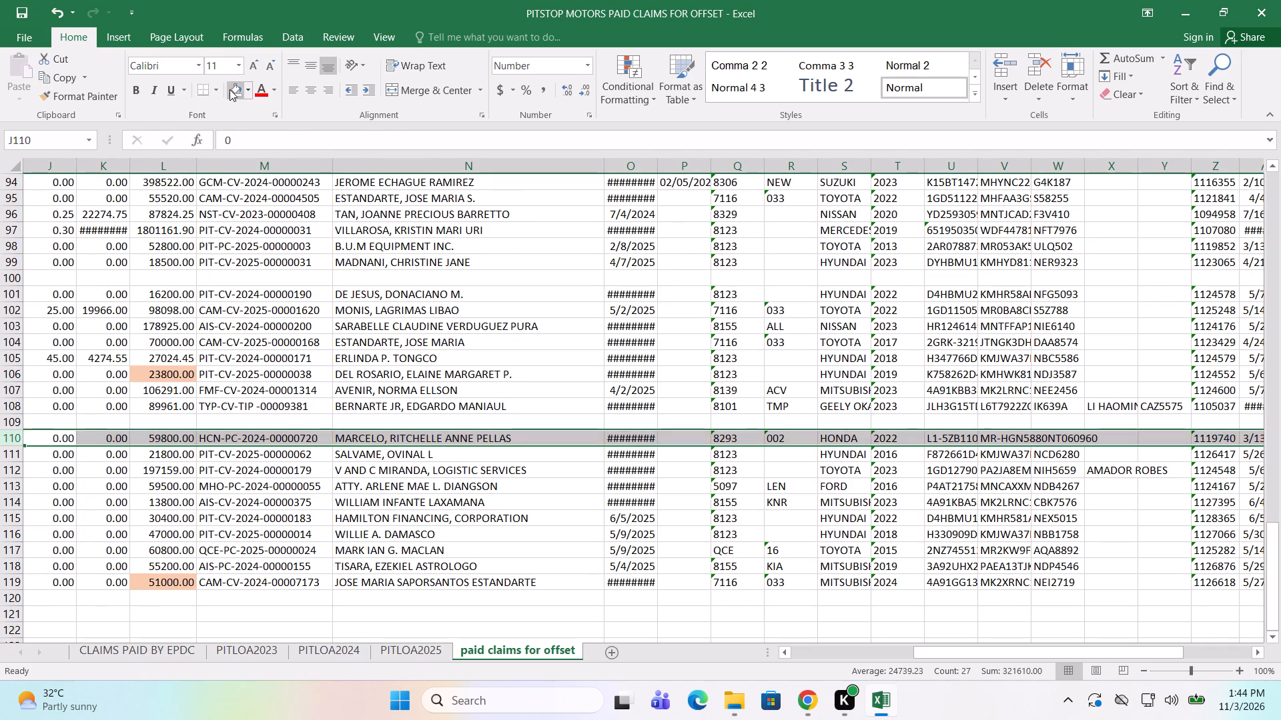
{"action": "left_click_drag", "start_coordinate": [561, 368], "coordinate": [568, 368]}
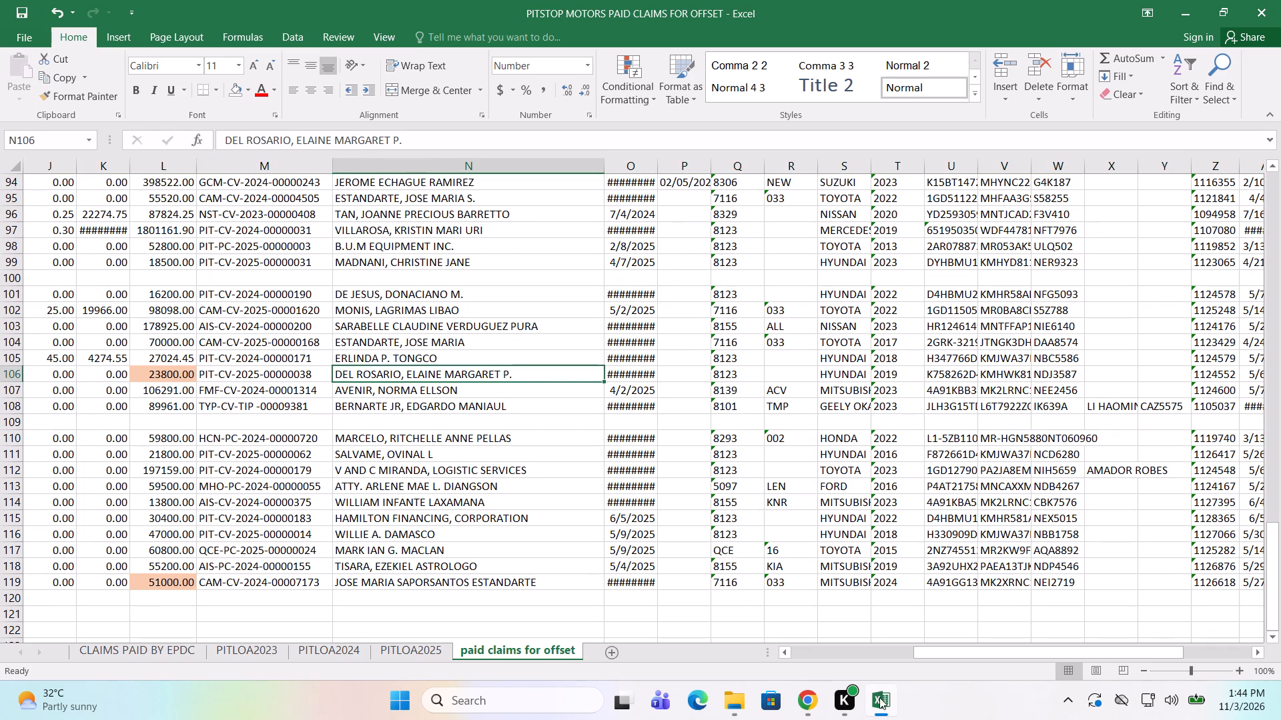